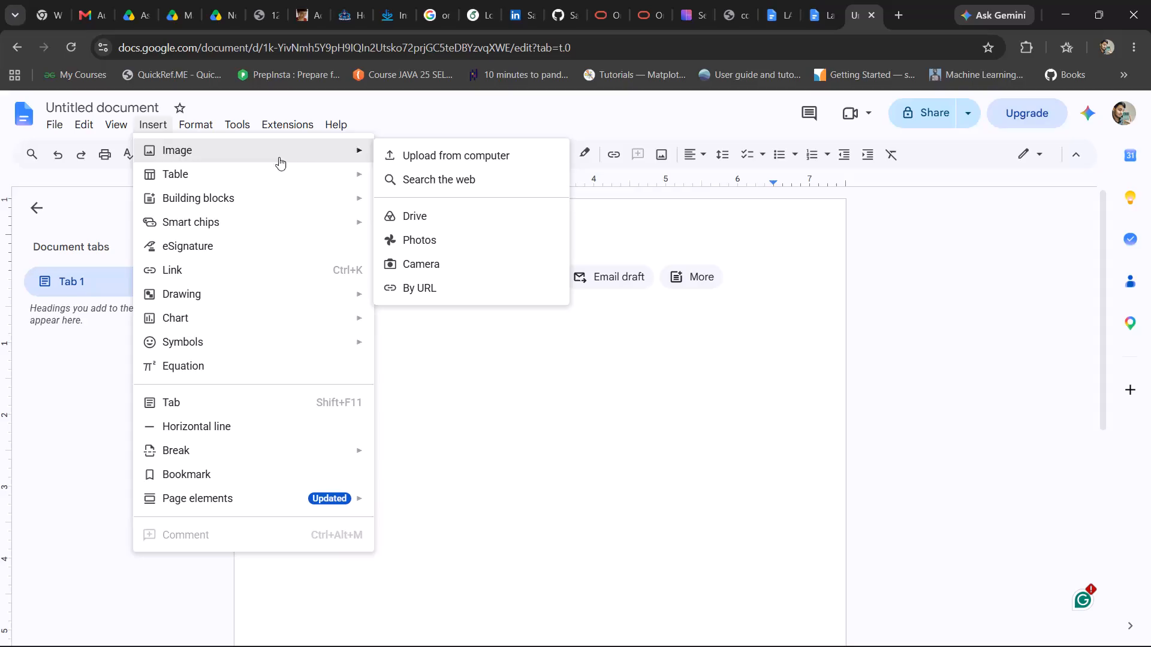
# Insert the image Screenshot 2026-10-26 161310.png from the Pictures > Screenshots folder into the blank document.
pyautogui.click(471, 158)
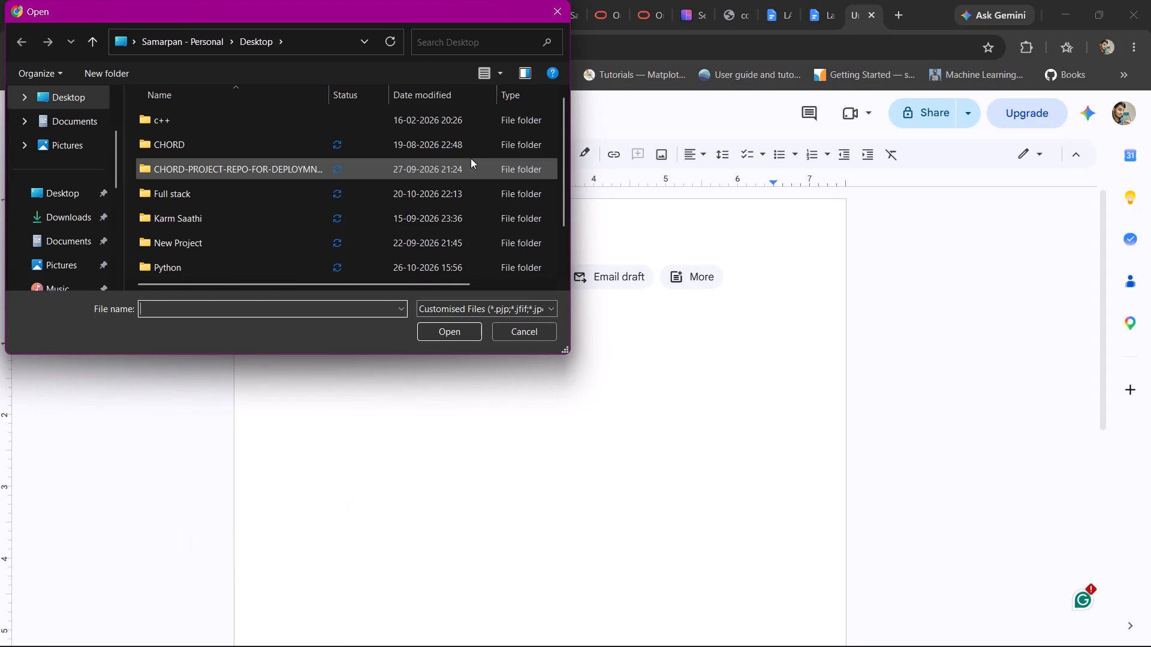
pyautogui.scroll(-1, 42, 251)
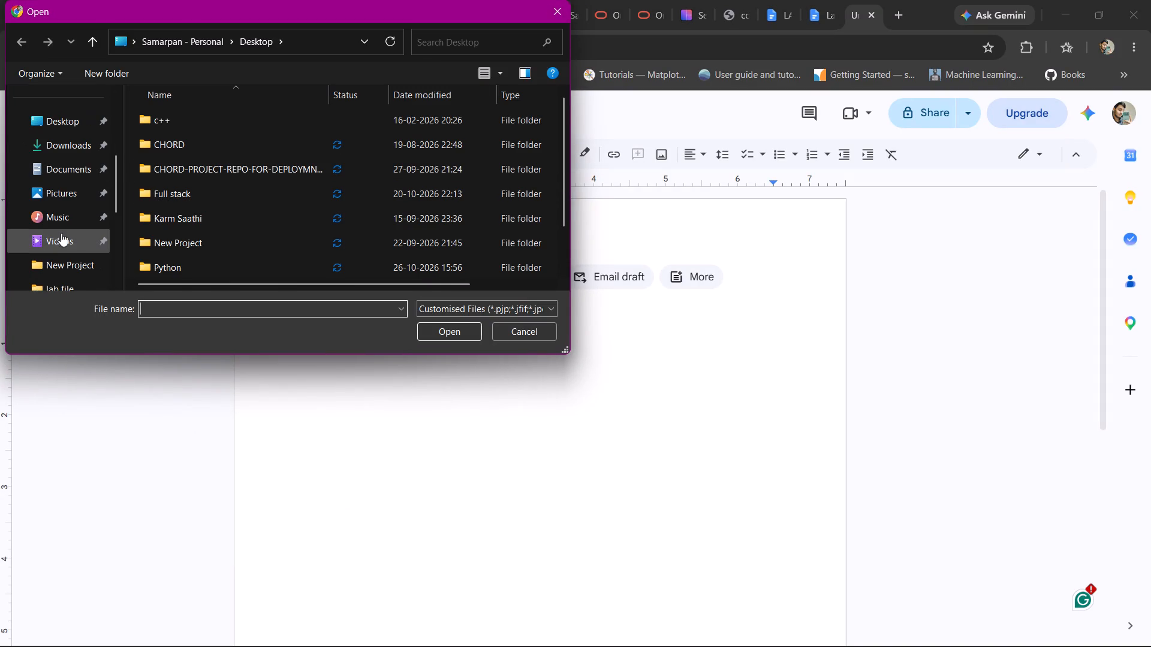
pyautogui.click(79, 199)
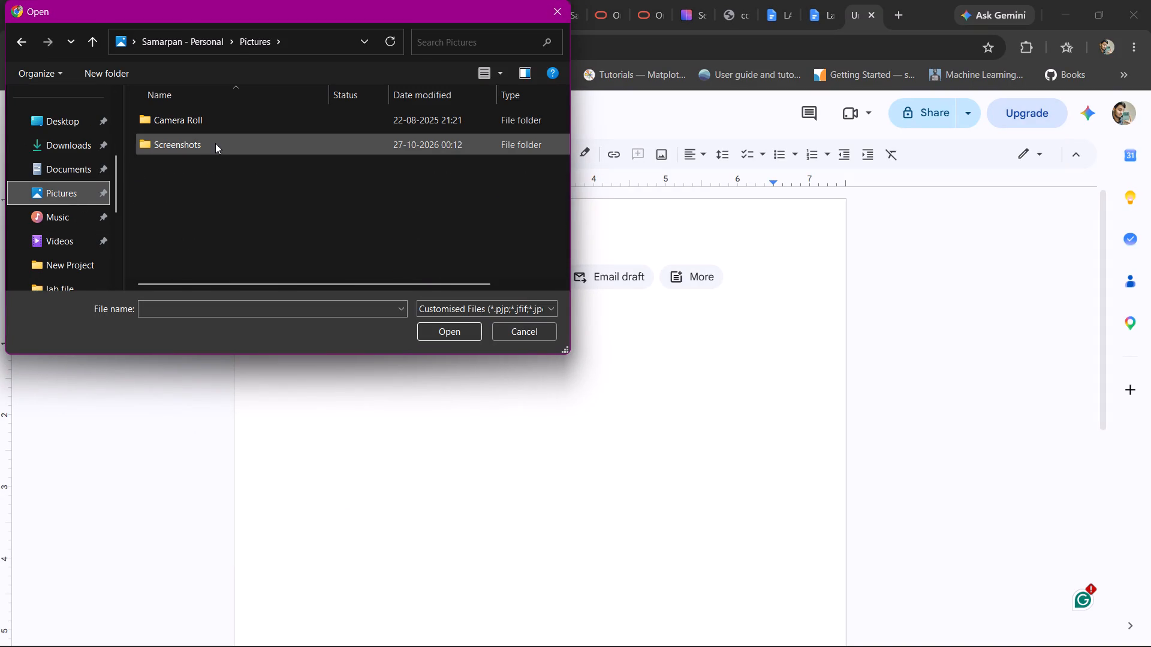
pyautogui.doubleClick(219, 142)
pyautogui.scroll(-6, 396, 168)
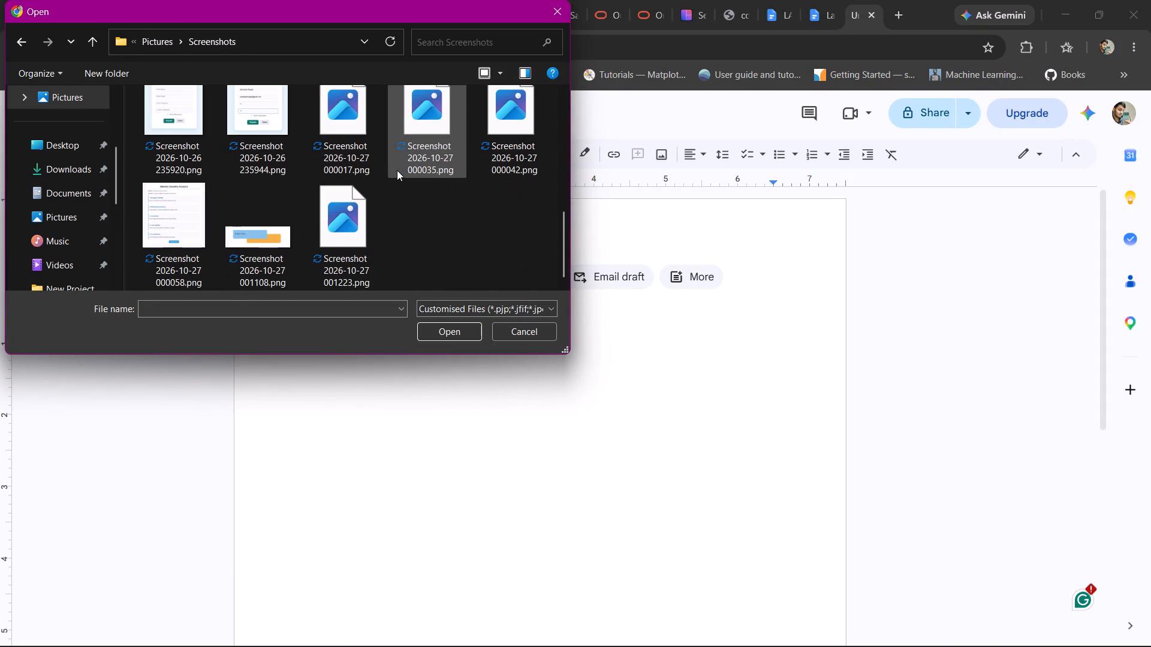
pyautogui.scroll(-3, 234, 189)
pyautogui.scroll(2, 392, 192)
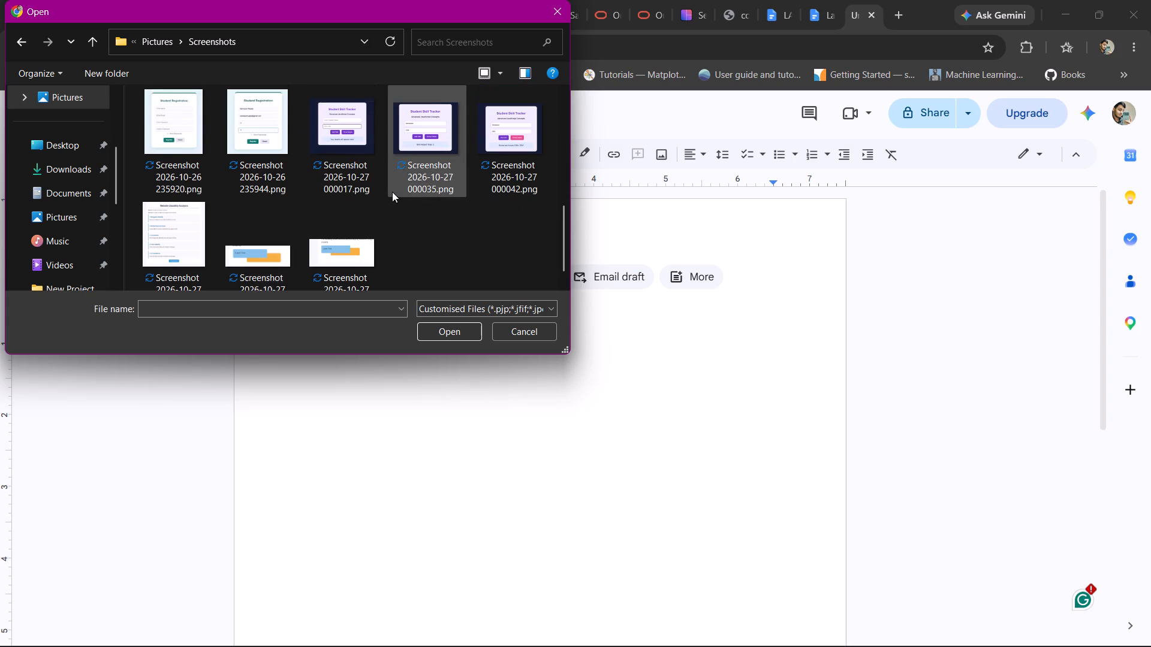
pyautogui.scroll(3, 392, 192)
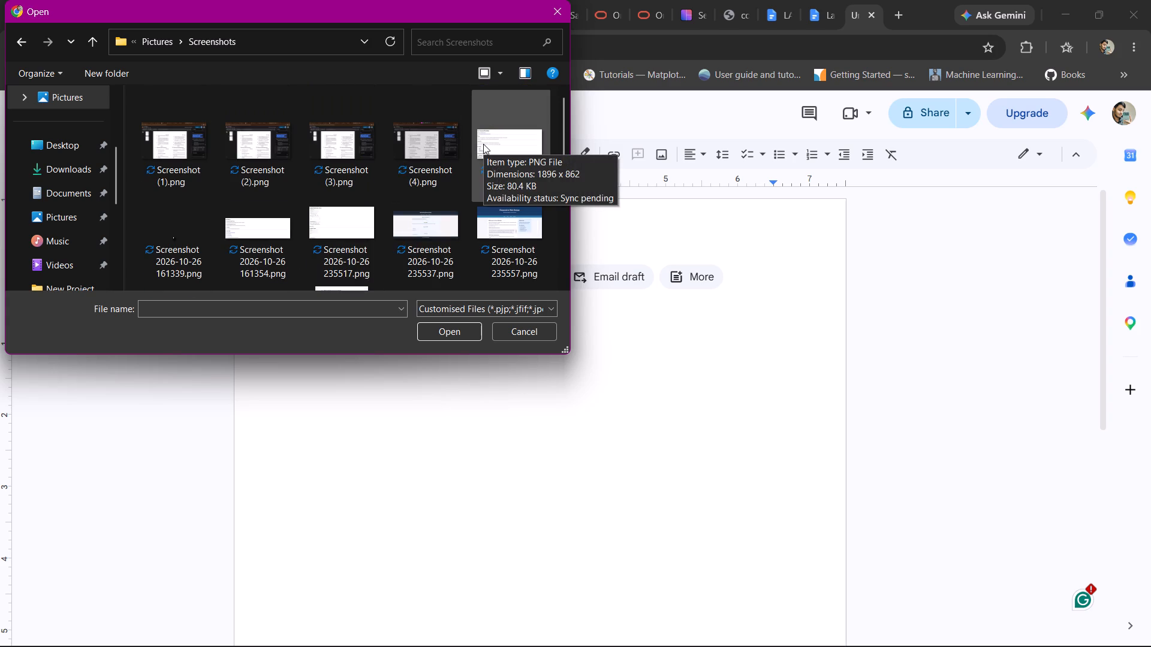
pyautogui.click(483, 144)
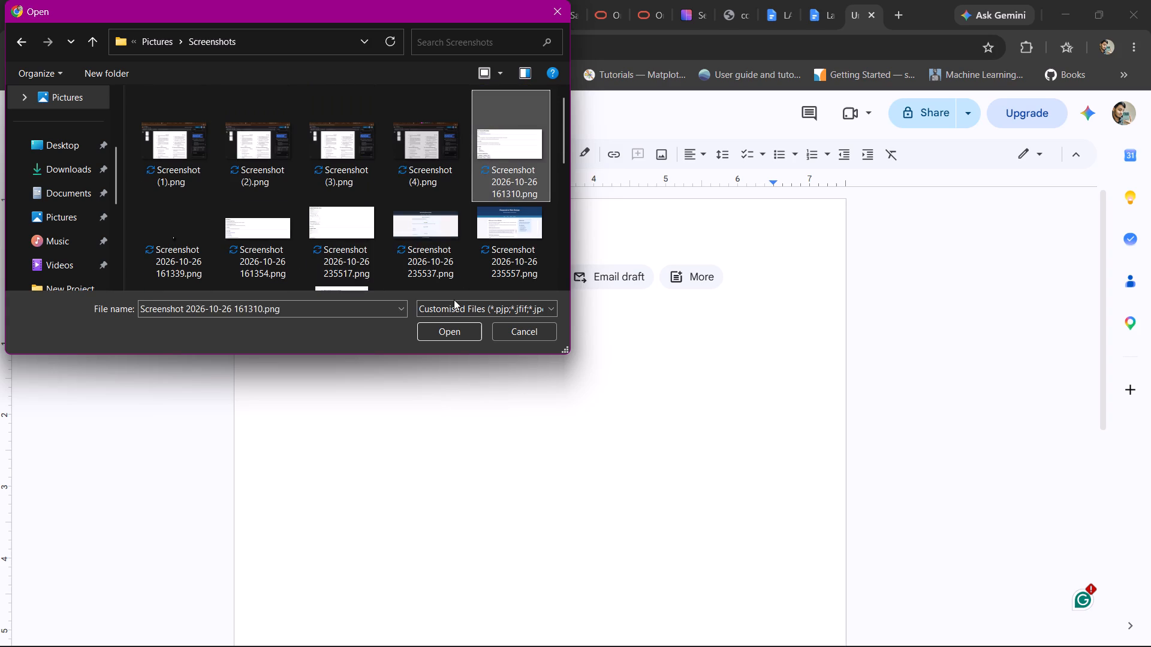
pyautogui.click(447, 327)
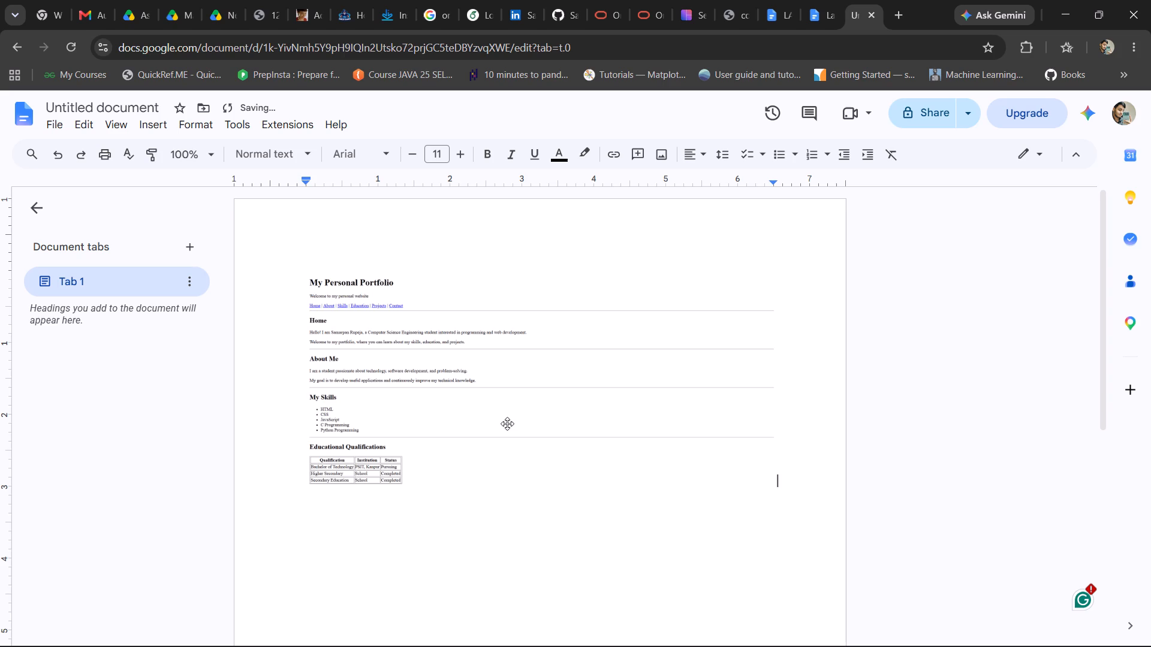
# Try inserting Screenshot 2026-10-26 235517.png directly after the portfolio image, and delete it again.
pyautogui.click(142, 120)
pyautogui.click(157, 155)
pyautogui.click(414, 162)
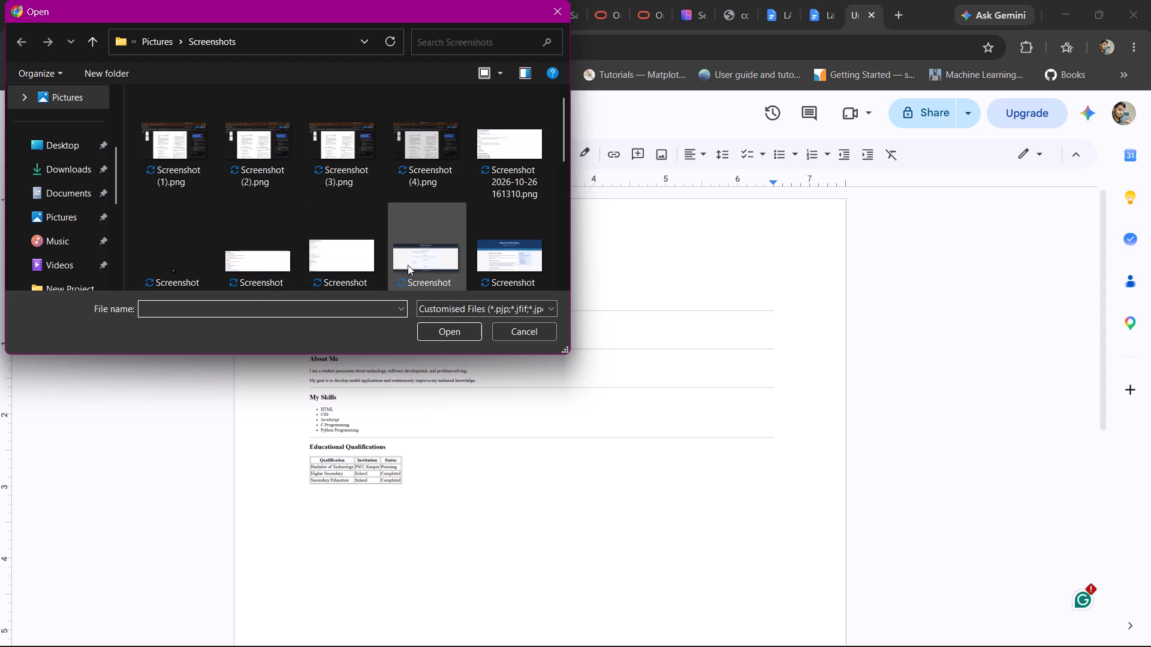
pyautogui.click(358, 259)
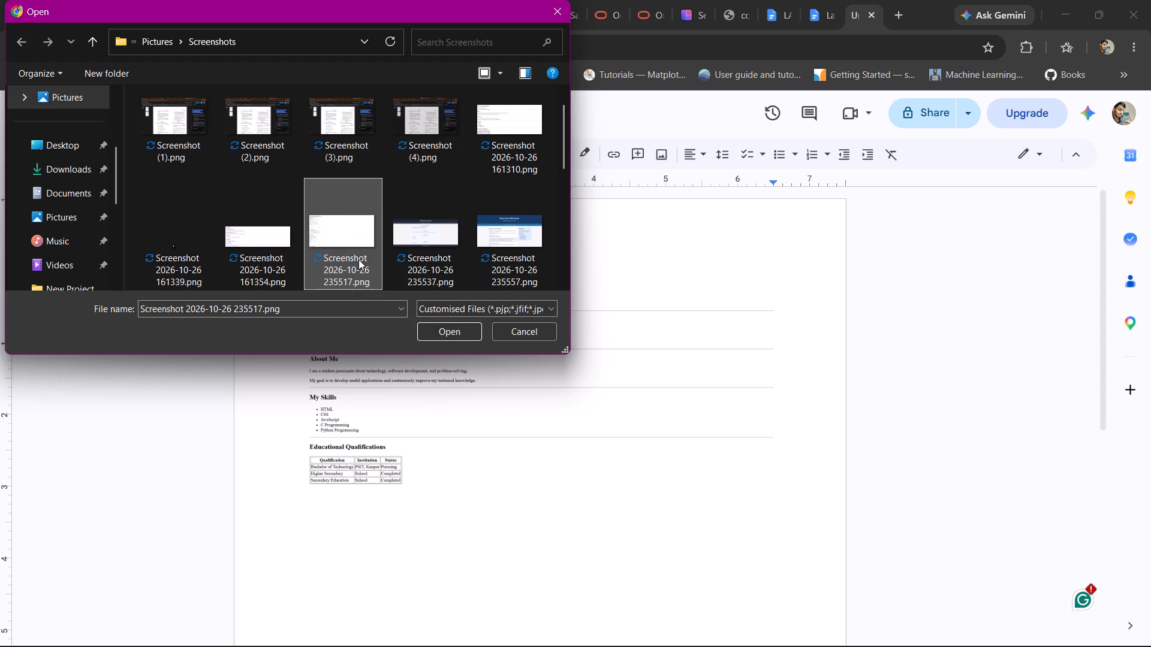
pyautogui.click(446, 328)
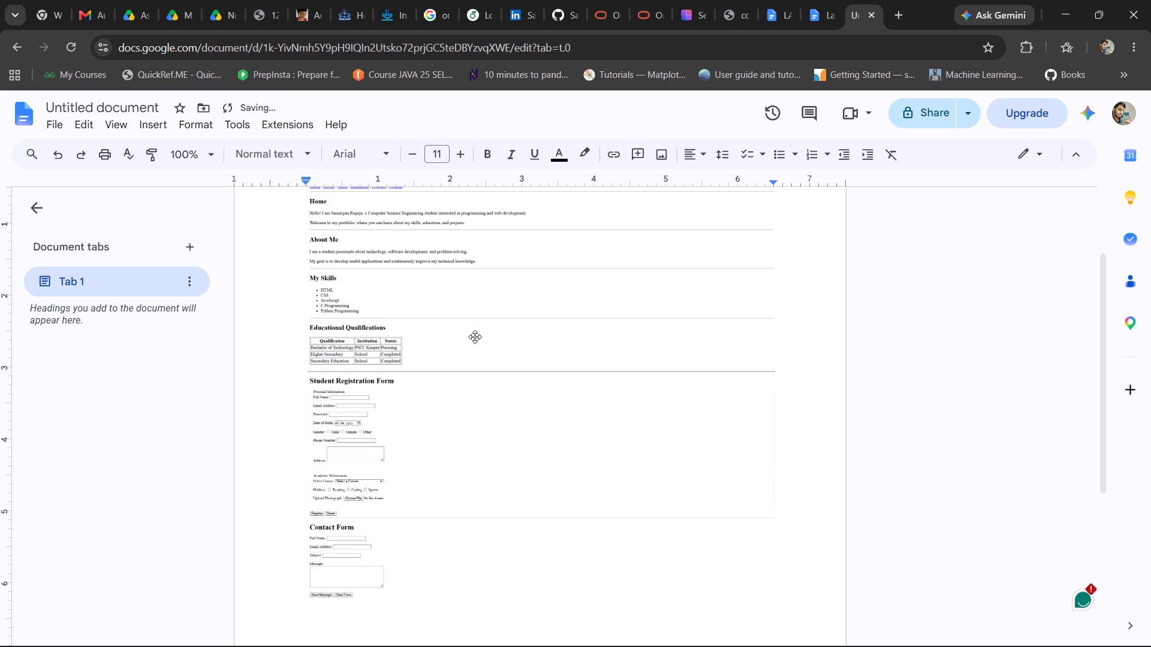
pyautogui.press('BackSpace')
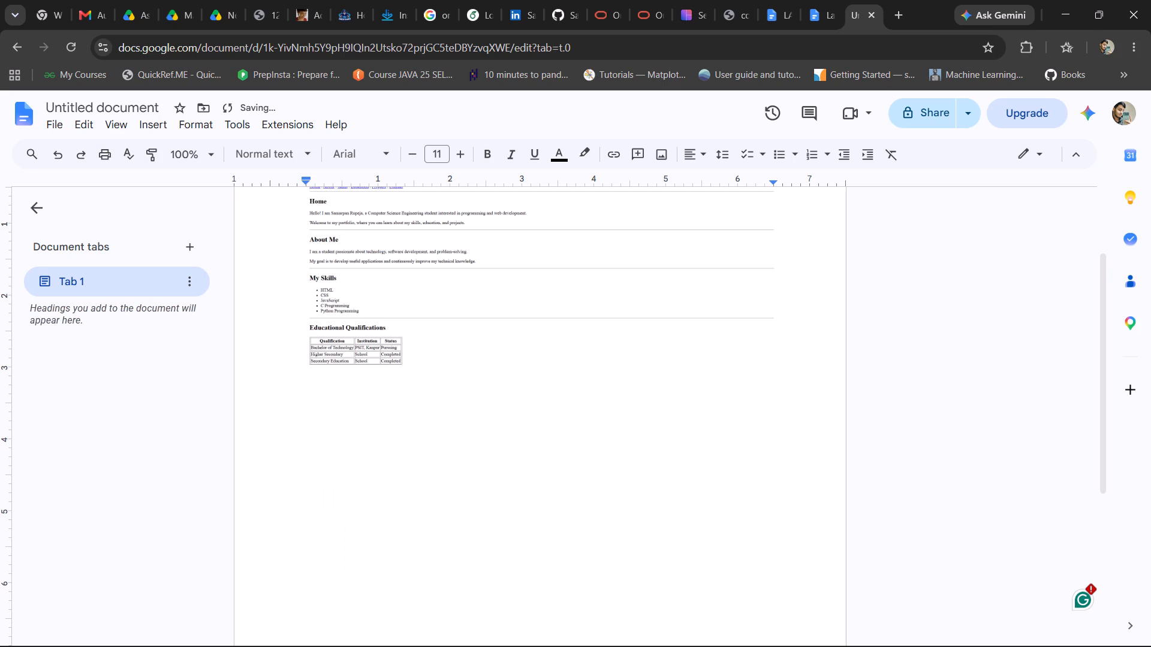
# Start a new line below the portfolio image and insert Screenshot 2026-10-26 161354.png from the computer.
pyautogui.press('Return')
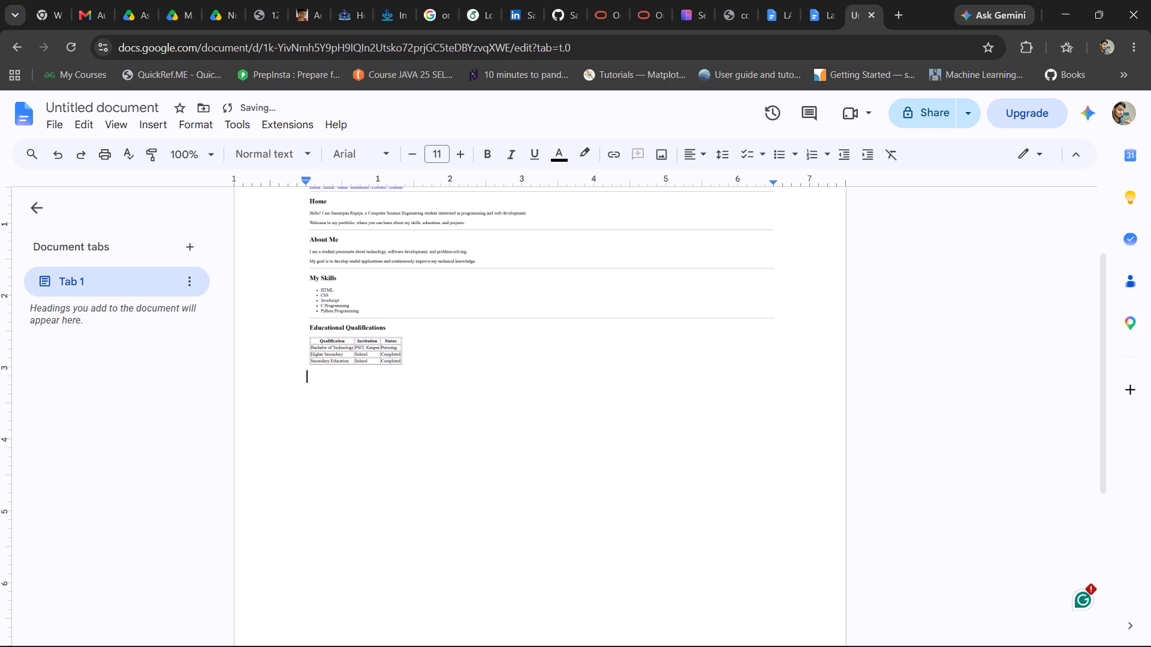
pyautogui.click(168, 120)
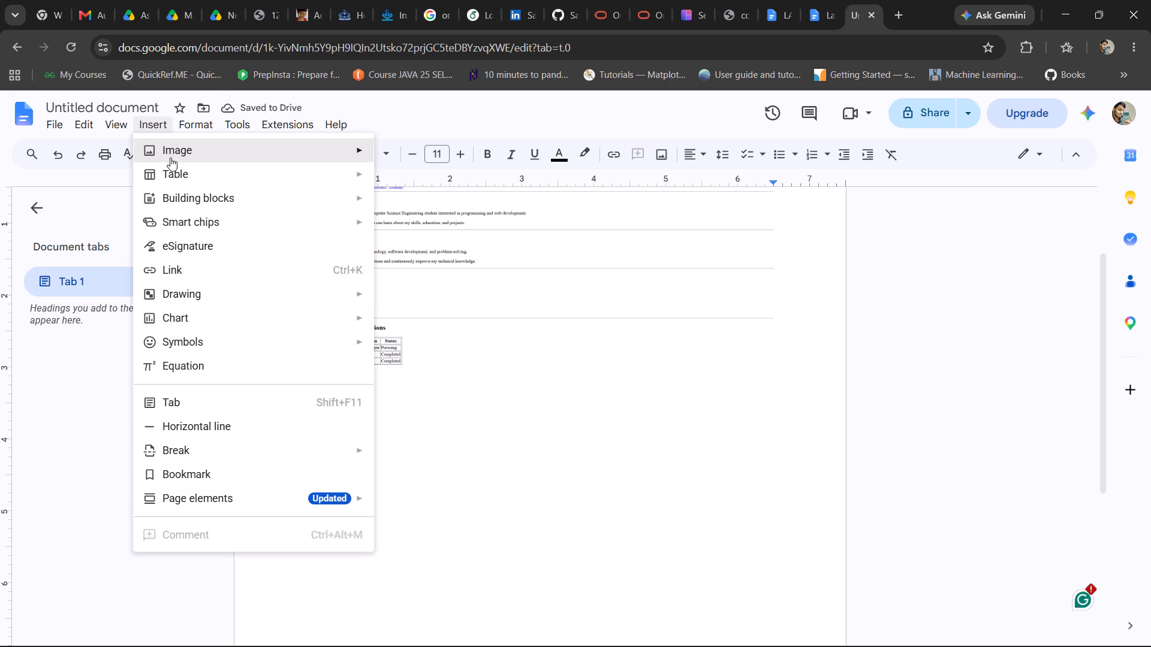
pyautogui.click(170, 158)
pyautogui.click(423, 143)
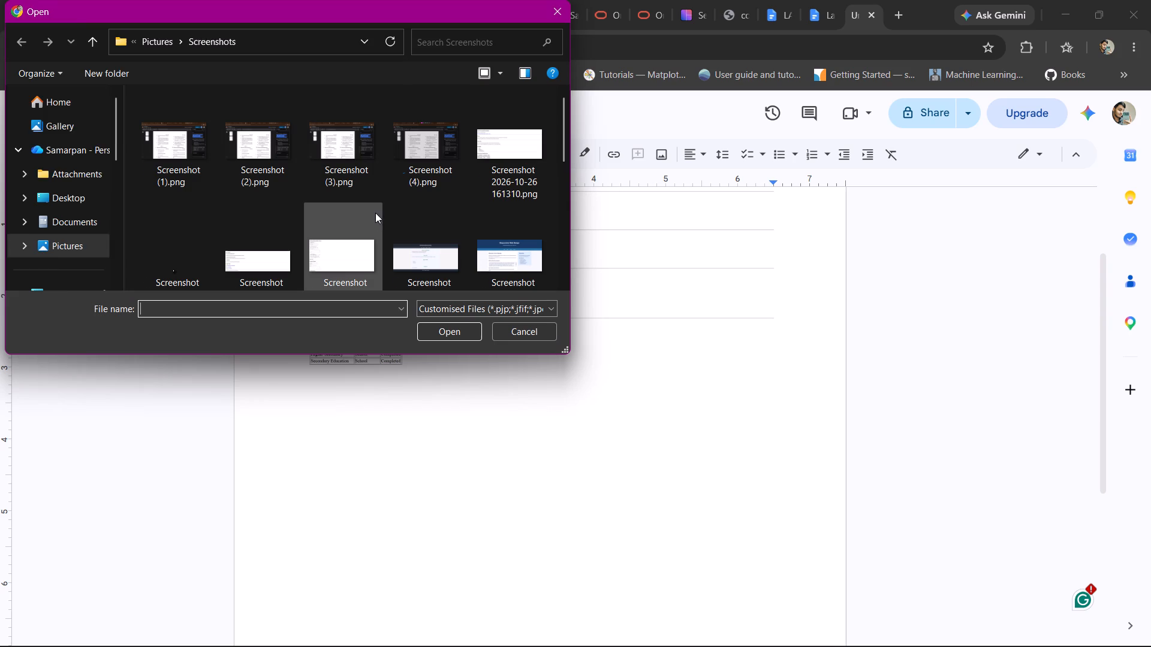
pyautogui.click(286, 255)
pyautogui.click(452, 339)
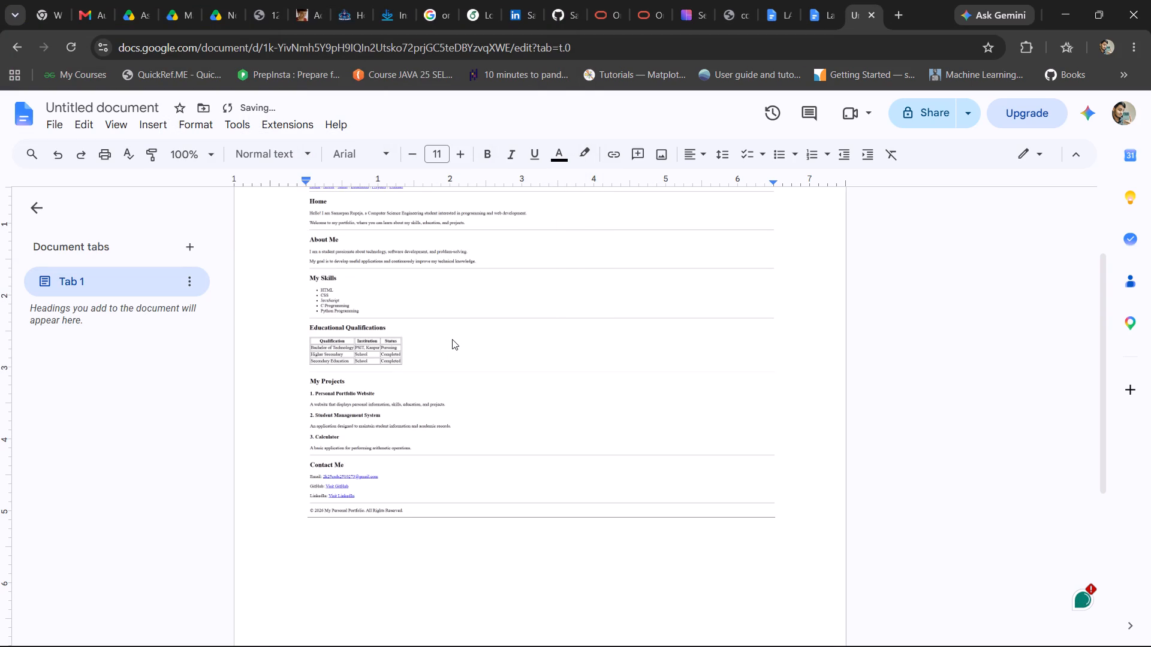
# Insert a page break after the second portfolio image to start a new page.
pyautogui.scroll(3, 828, 440)
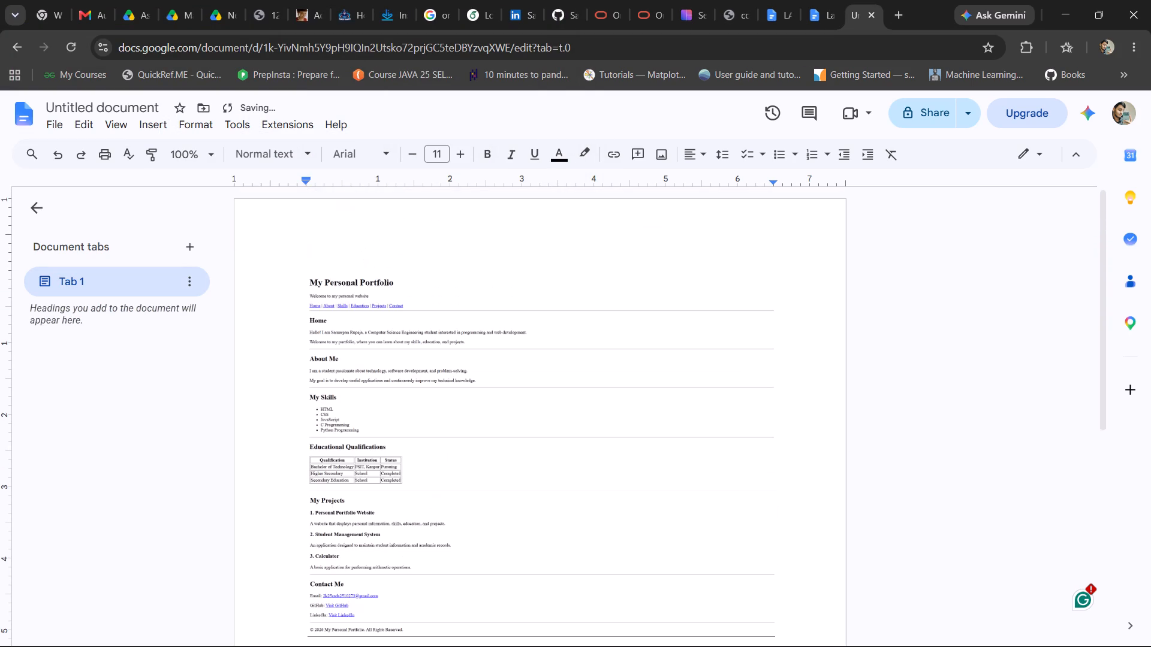
pyautogui.scroll(-5, 827, 440)
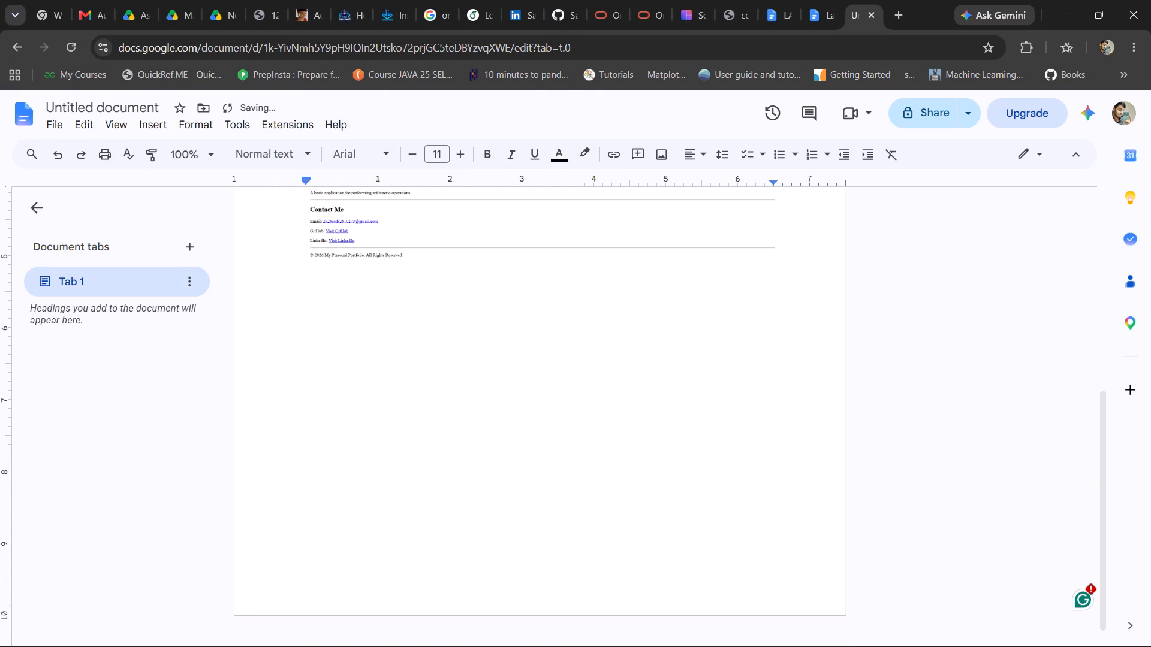
pyautogui.scroll(-5, 827, 440)
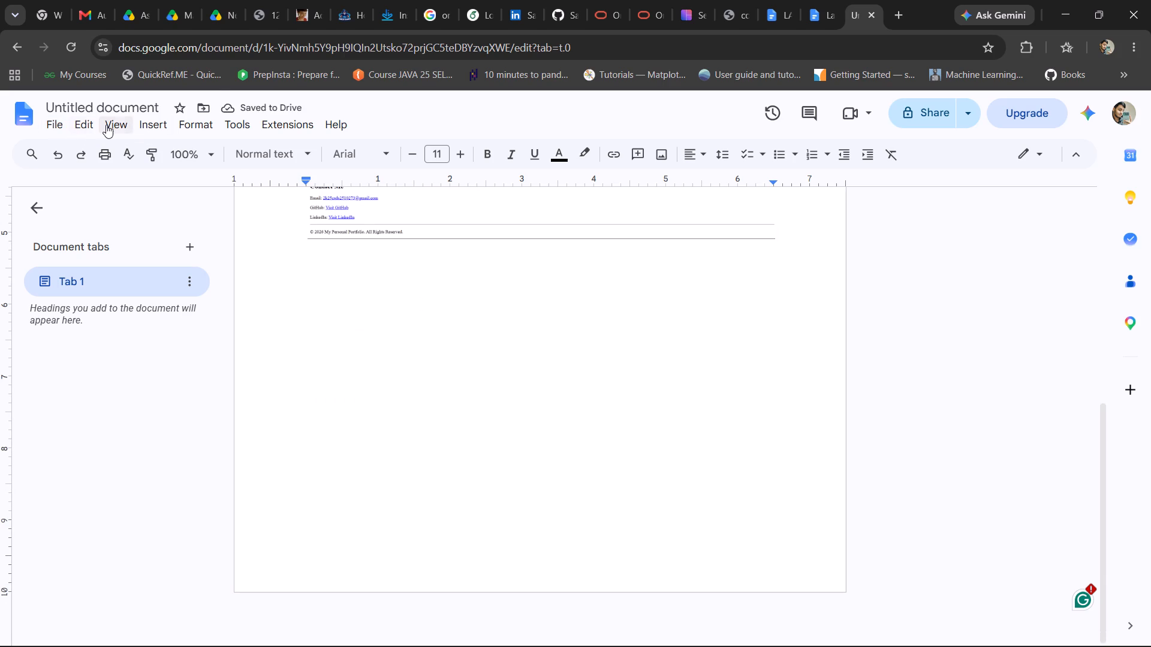
pyautogui.click(141, 125)
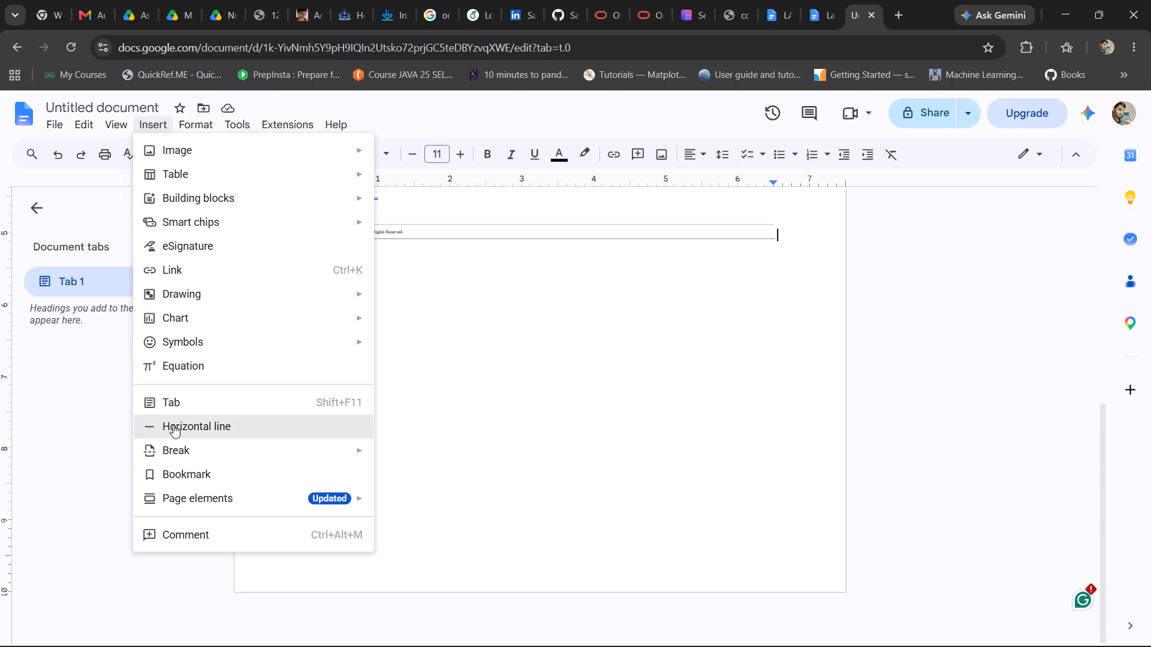
pyautogui.click(176, 444)
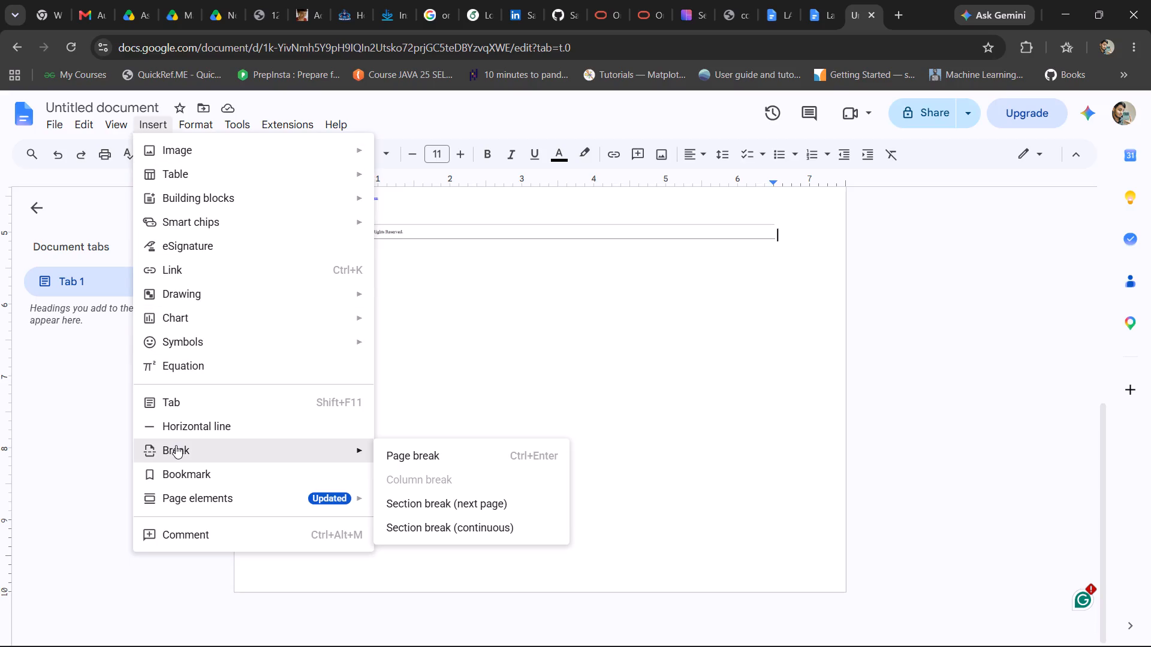
pyautogui.doubleClick(401, 466)
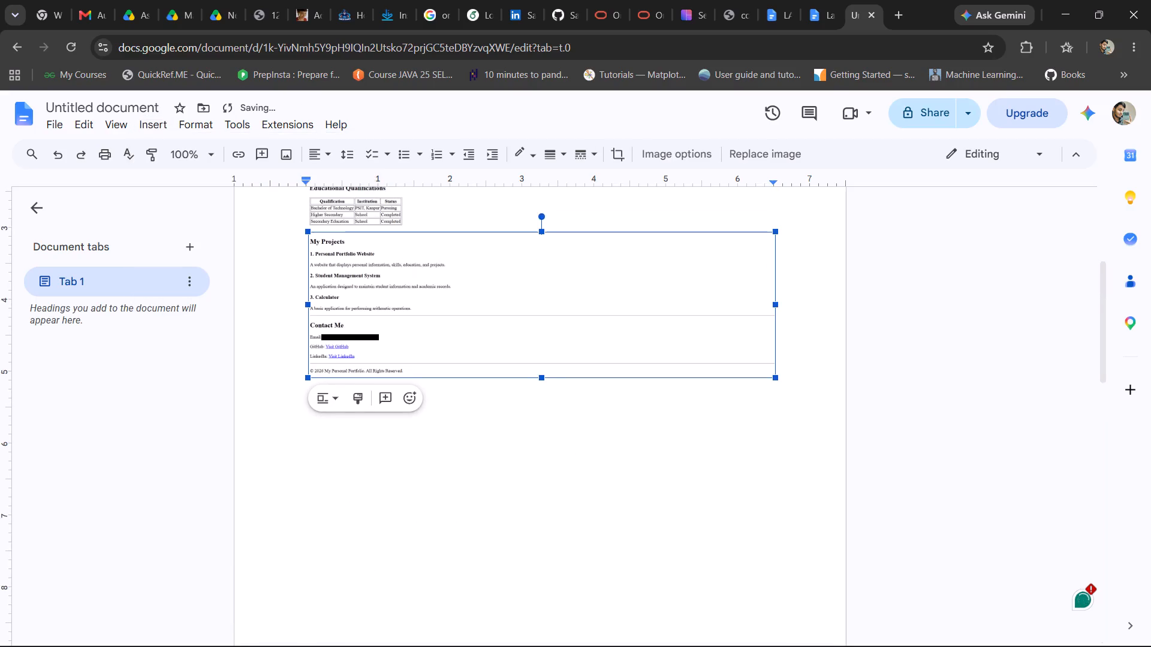
pyautogui.scroll(-6, 542, 488)
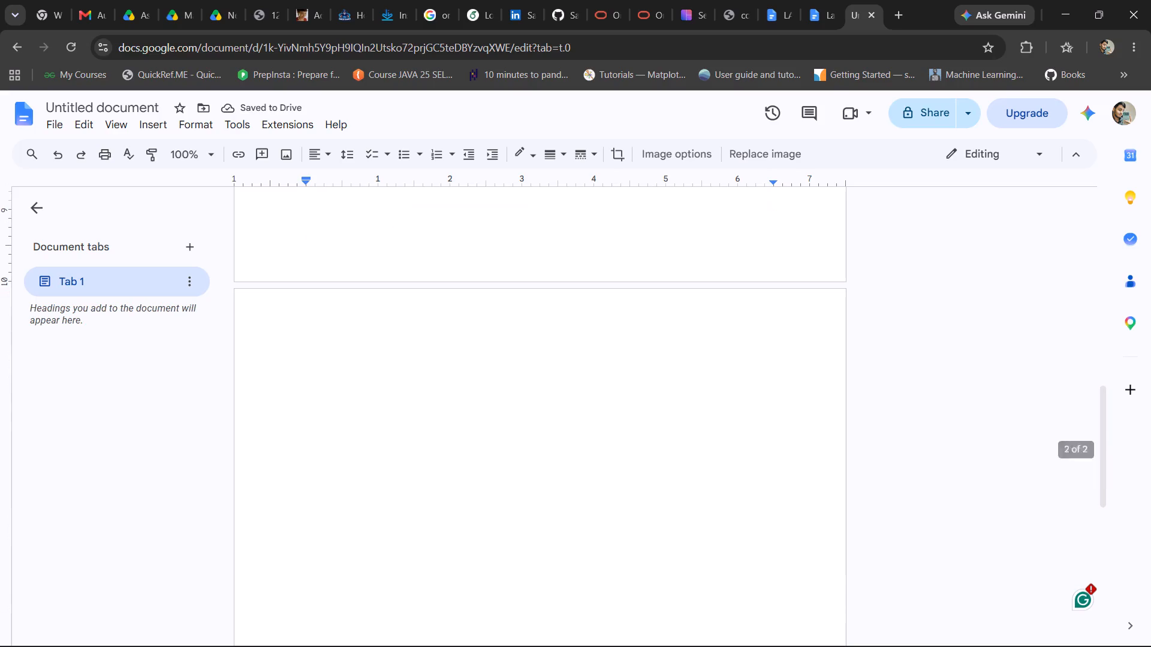
pyautogui.click(263, 310)
# Review the placement of the two portfolio images on the first page.
pyautogui.scroll(12, 439, 338)
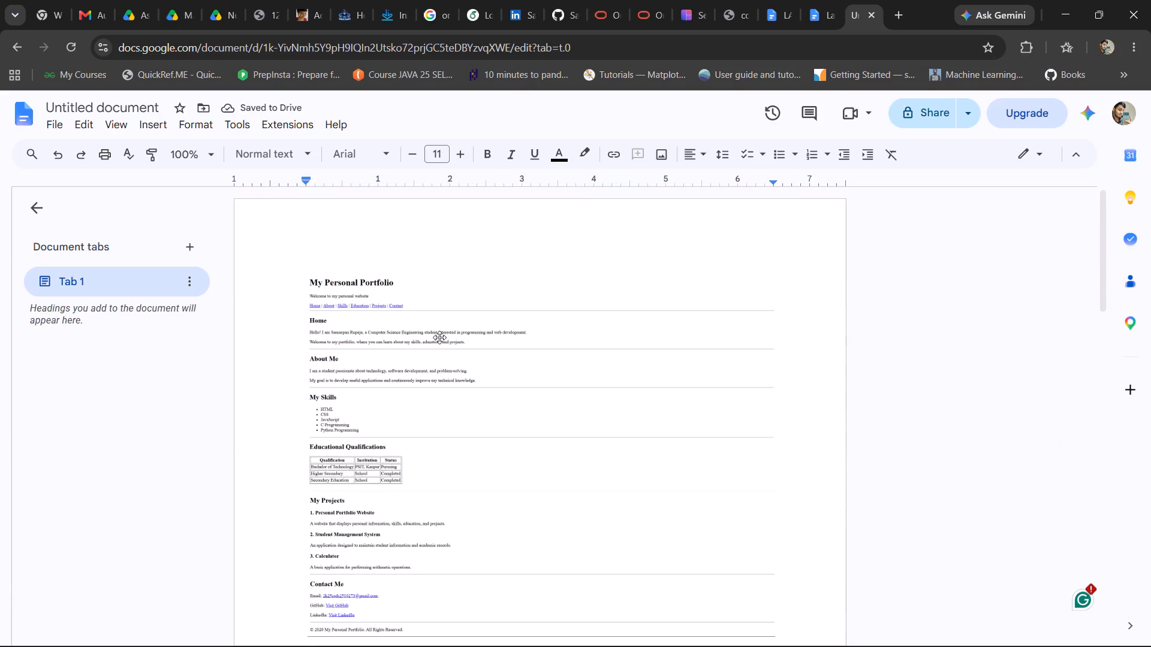
pyautogui.scroll(-6, 439, 337)
pyautogui.scroll(5, 439, 337)
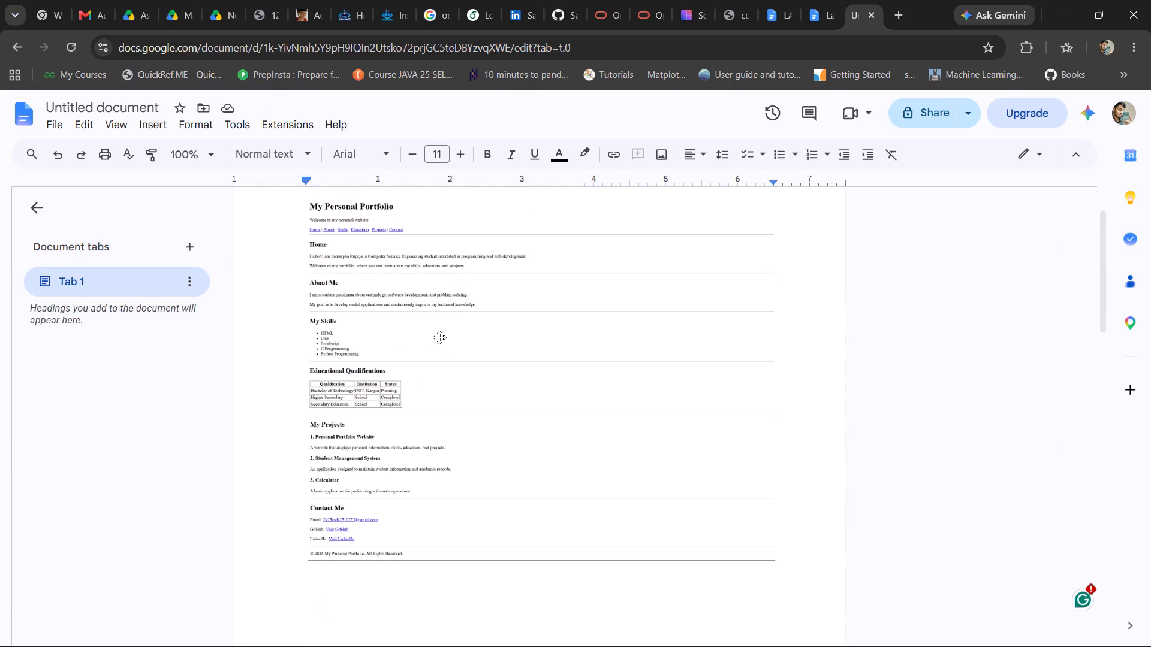
pyautogui.click(517, 326)
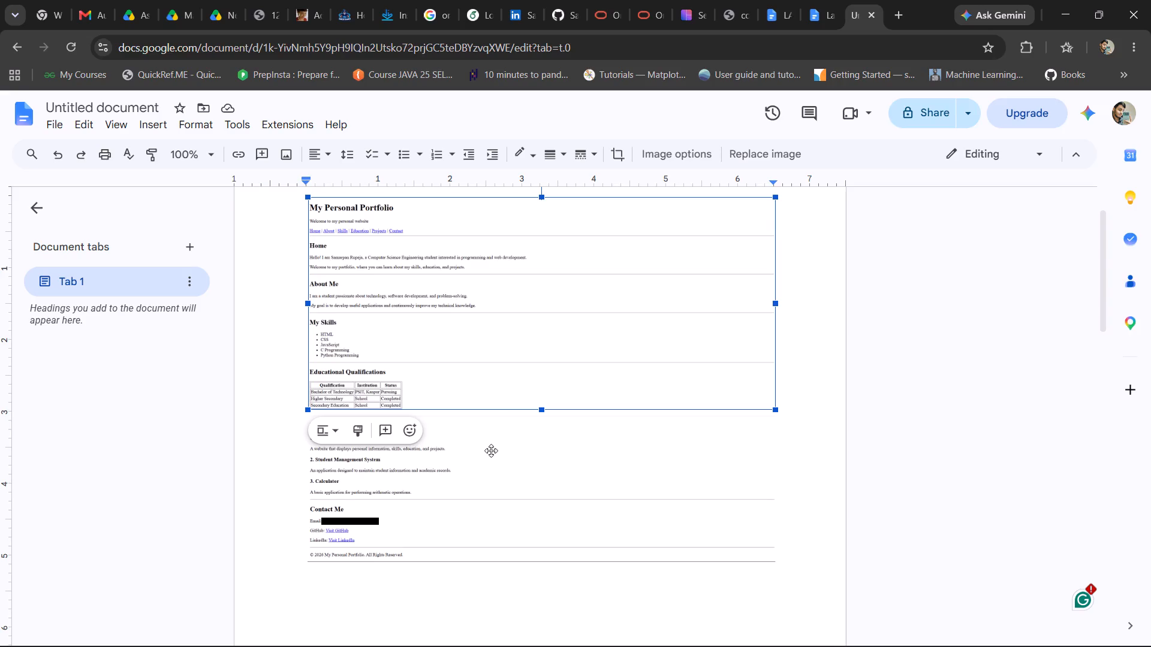
pyautogui.keyDown('ctrl'); pyautogui.click(490, 451); pyautogui.keyUp('ctrl')
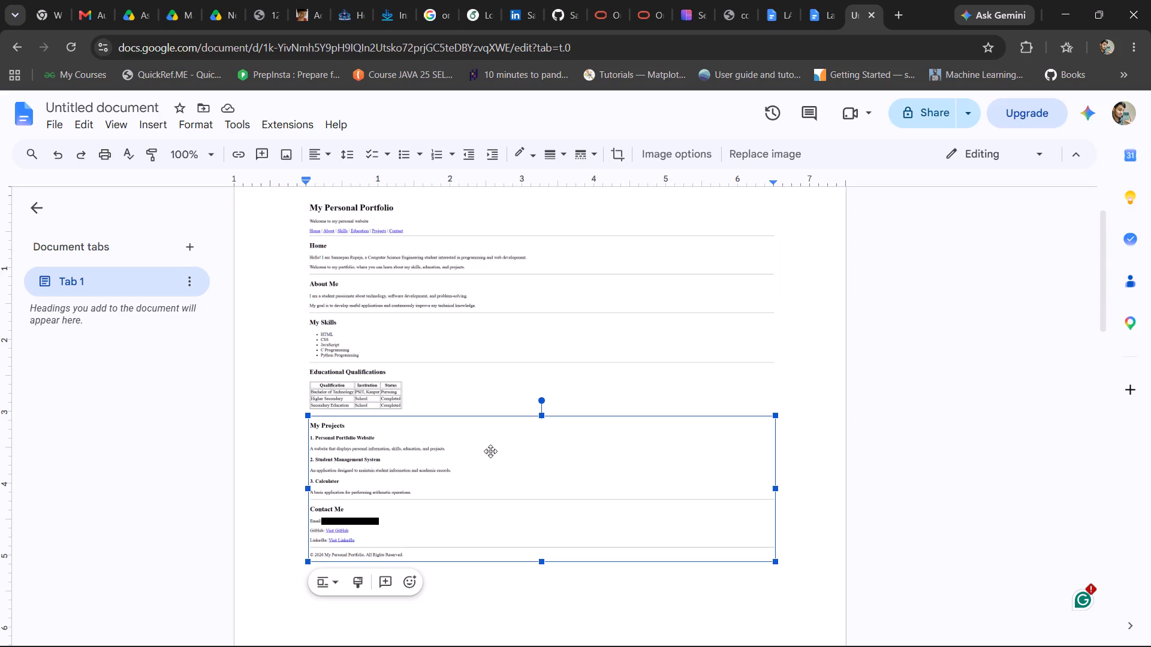
pyautogui.click(421, 377)
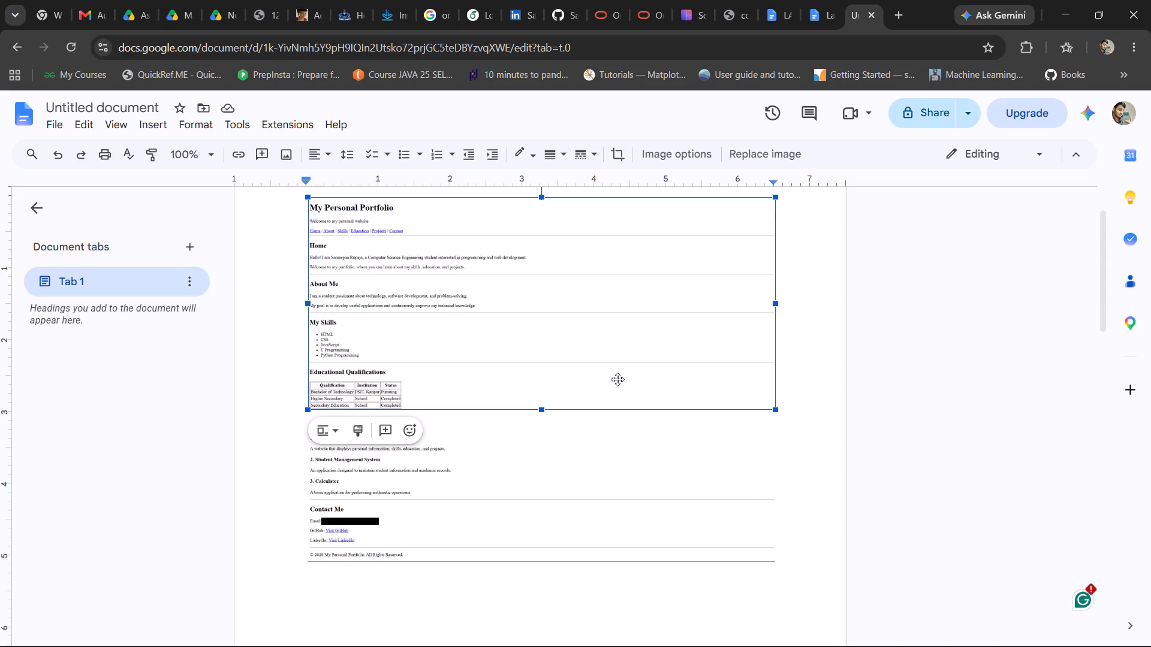
pyautogui.click(825, 411)
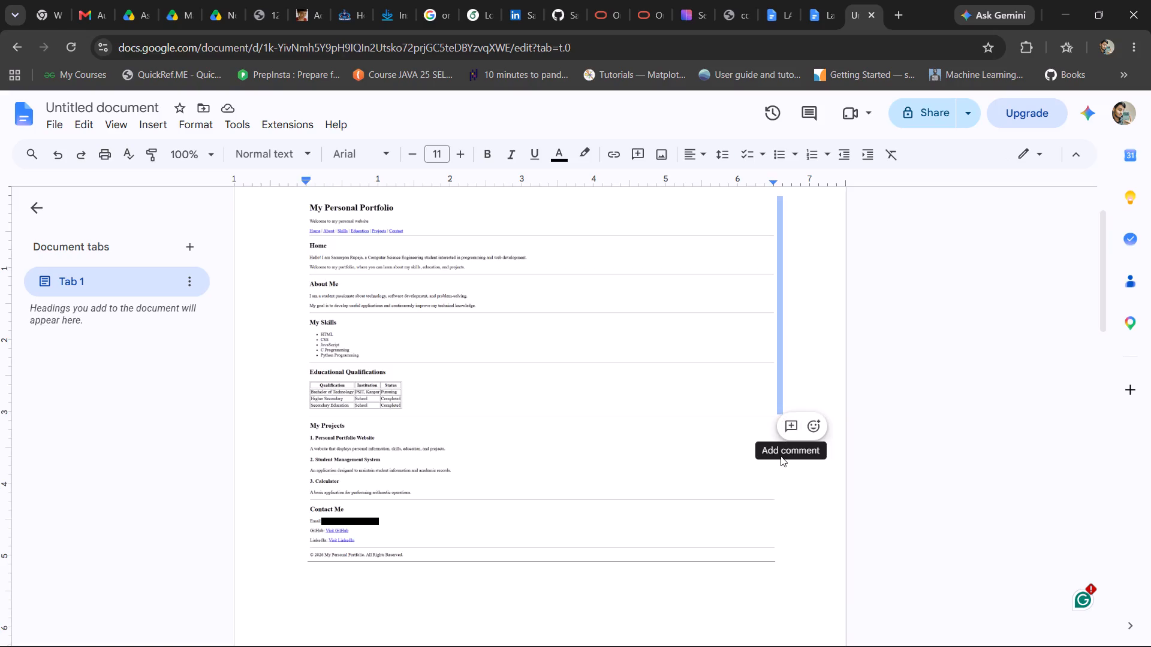
# Insert the image Screenshot 2026-10-26 235517.png from the computer at the start of the second page.
pyautogui.scroll(-4, 779, 461)
pyautogui.scroll(-2, 540, 507)
pyautogui.scroll(-1, 470, 533)
pyautogui.click(353, 519)
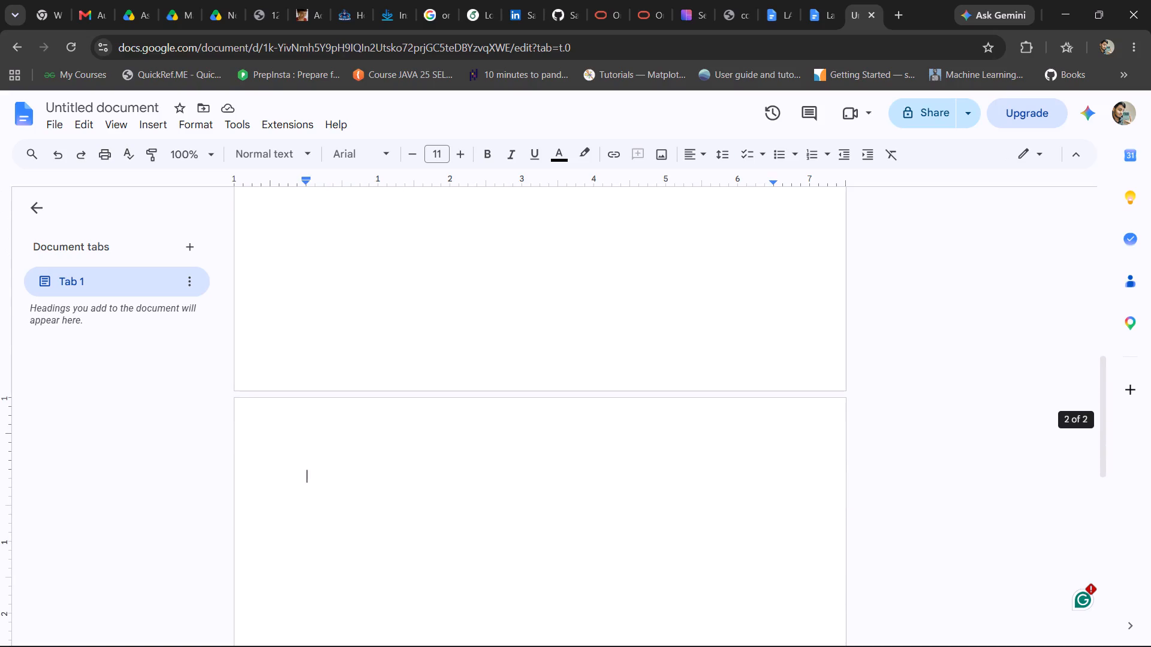
pyautogui.click(159, 124)
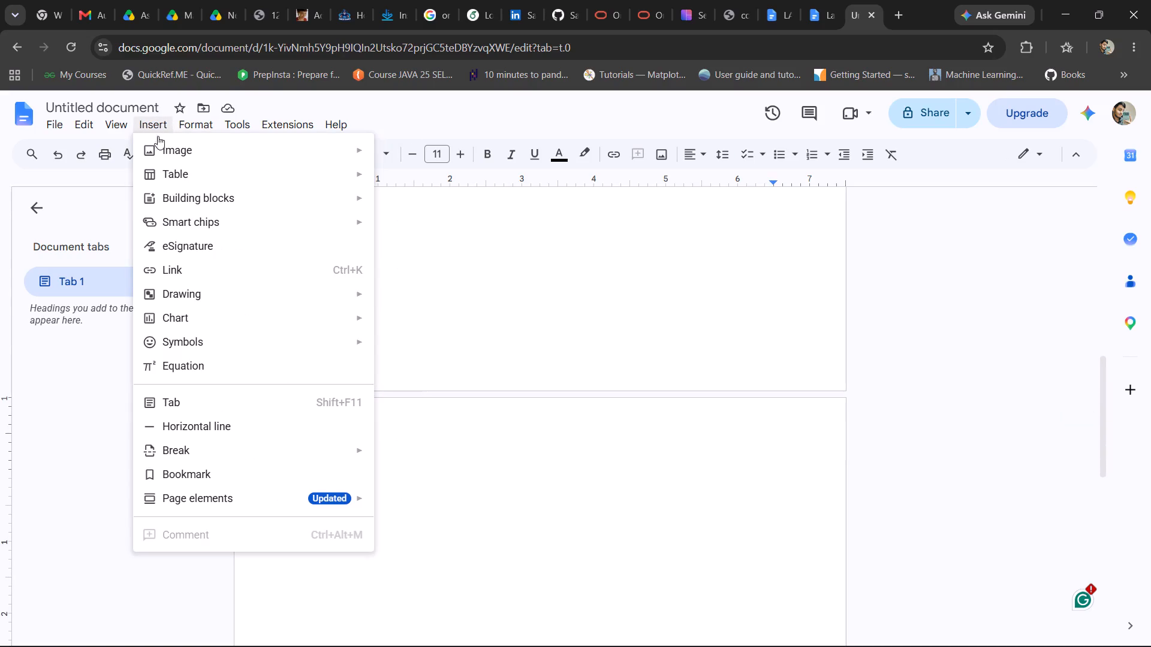
pyautogui.click(450, 158)
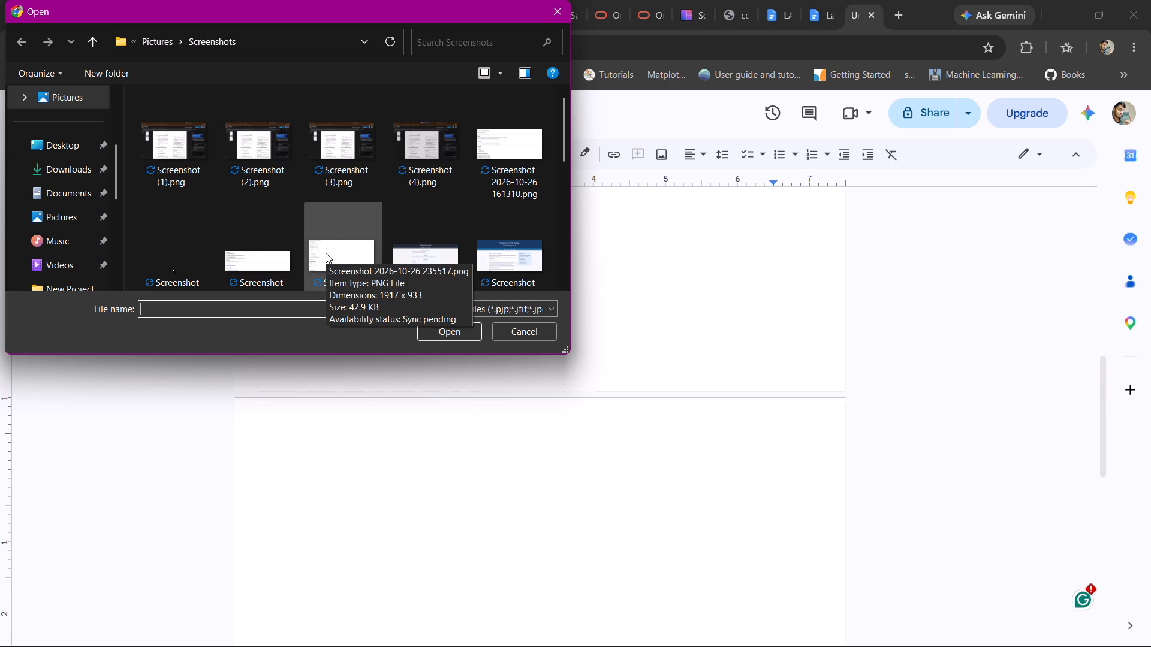
pyautogui.click(326, 253)
pyautogui.click(439, 333)
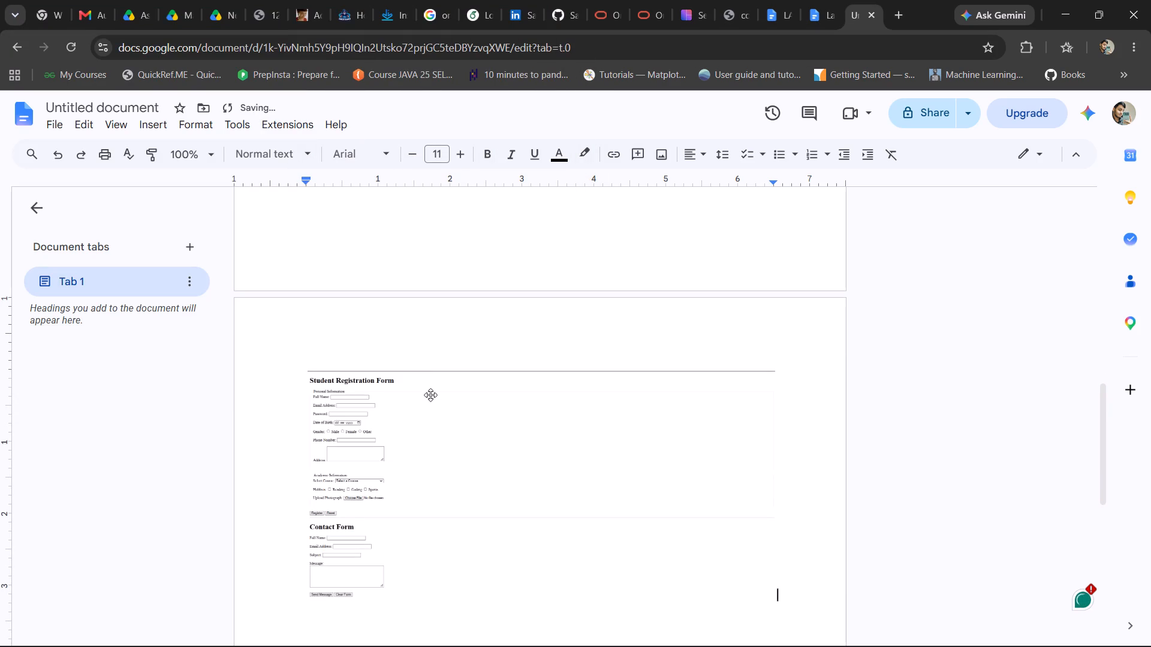
# Enlarge the registration and contact form image on the second page to about 4.6 inches tall and 7 inches wide.
pyautogui.scroll(-2, 430, 395)
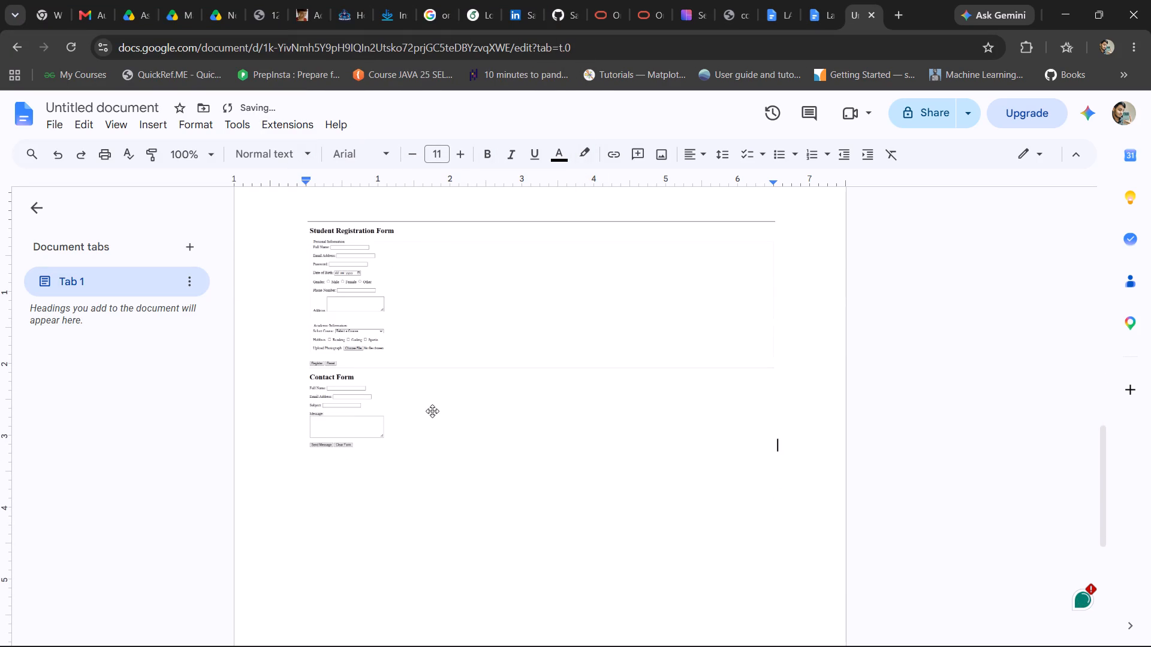
pyautogui.click(478, 363)
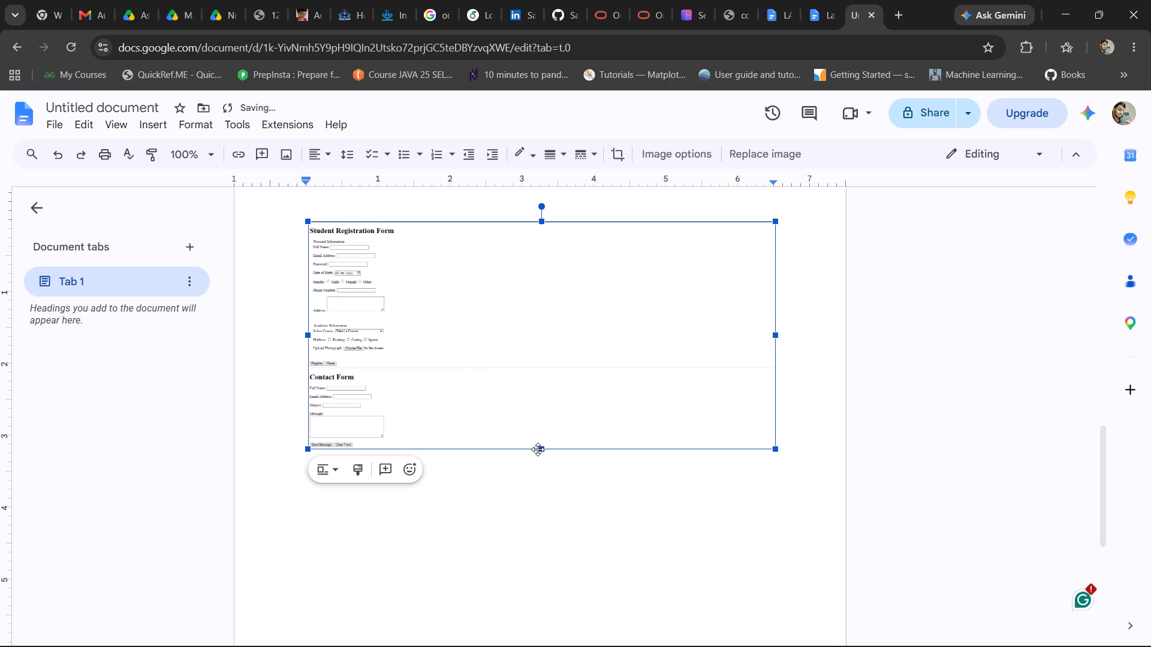
pyautogui.moveTo(538, 448); pyautogui.dragTo(541, 462)
pyautogui.moveTo(541, 453); pyautogui.dragTo(543, 495)
pyautogui.moveTo(540, 449); pyautogui.dragTo(521, 548)
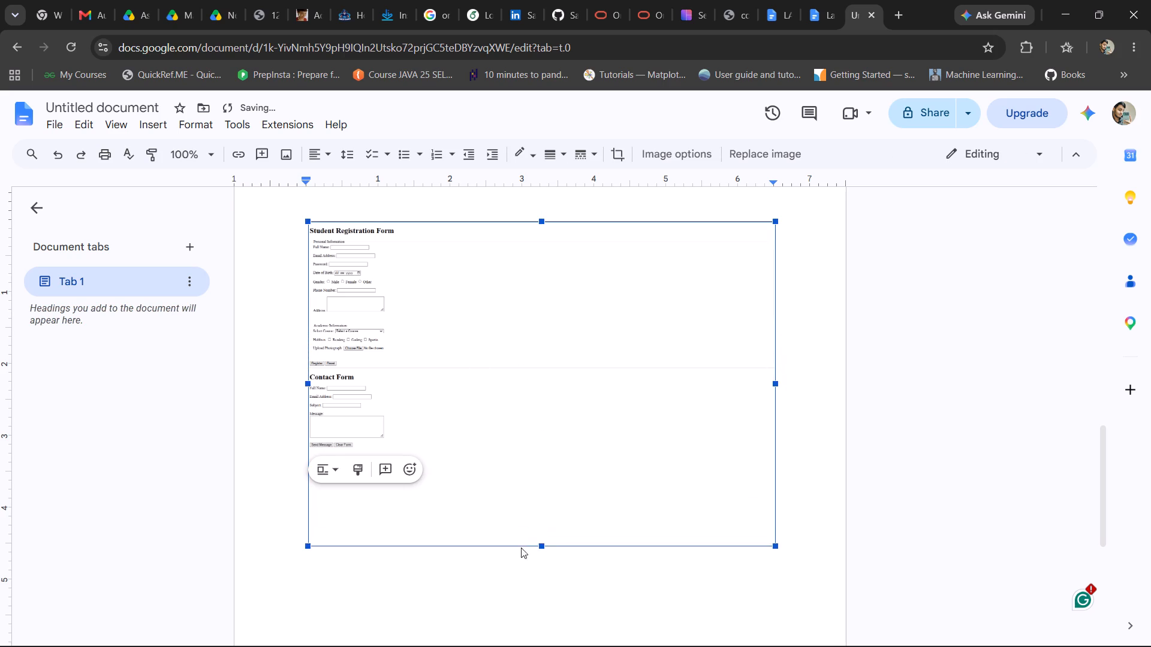
pyautogui.moveTo(521, 548); pyautogui.dragTo(519, 552)
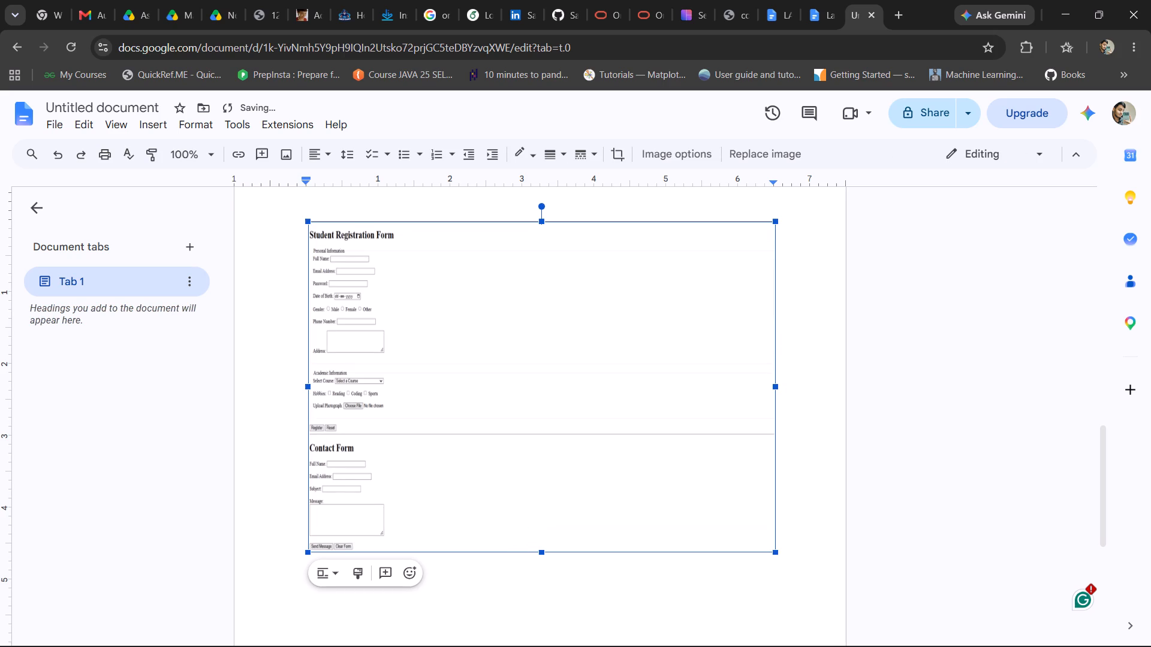
pyautogui.moveTo(306, 388); pyautogui.dragTo(272, 385)
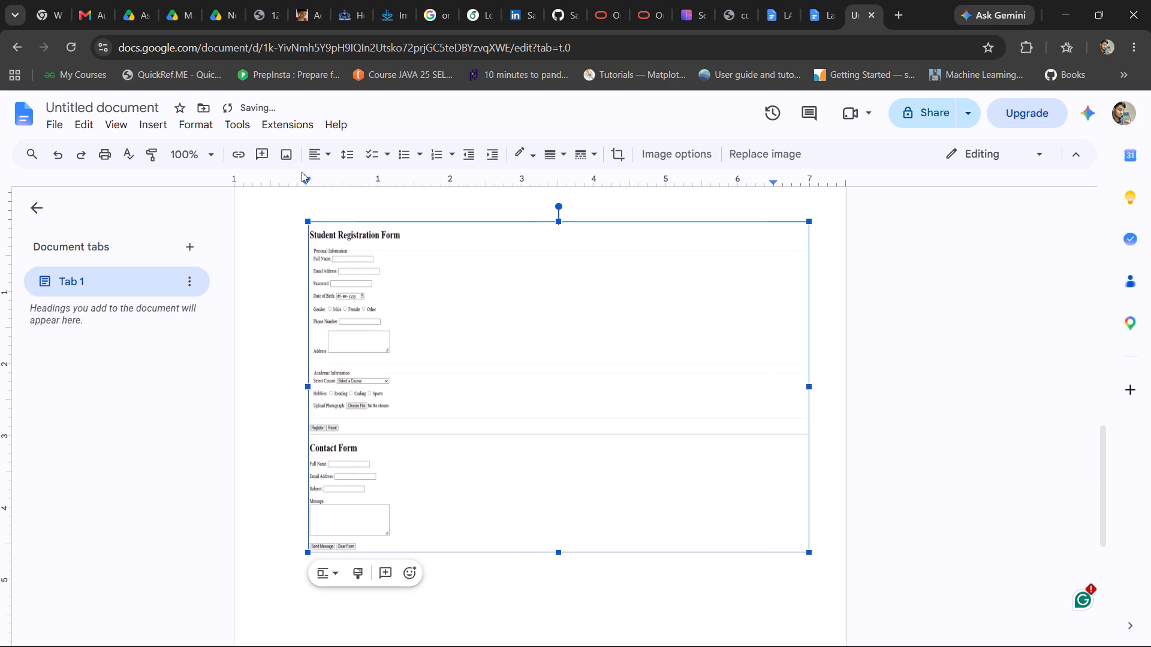
# Move the first-line indent of the form image's paragraph outward to about -0.4.
pyautogui.moveTo(303, 179); pyautogui.dragTo(284, 179)
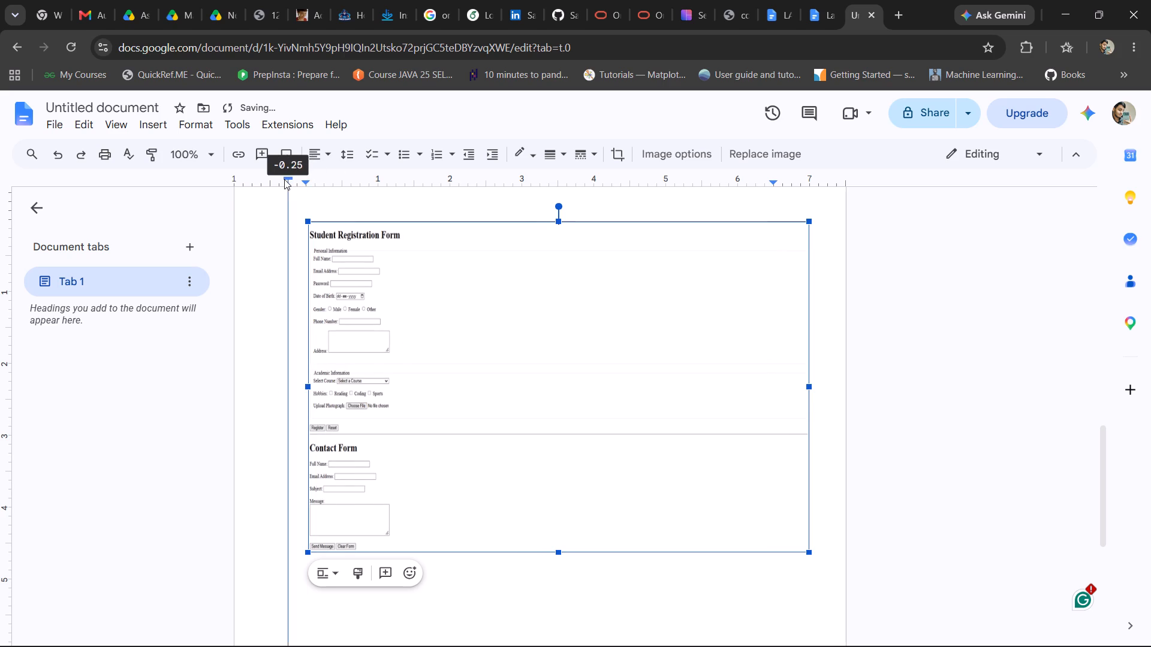
pyautogui.moveTo(284, 179); pyautogui.dragTo(269, 179)
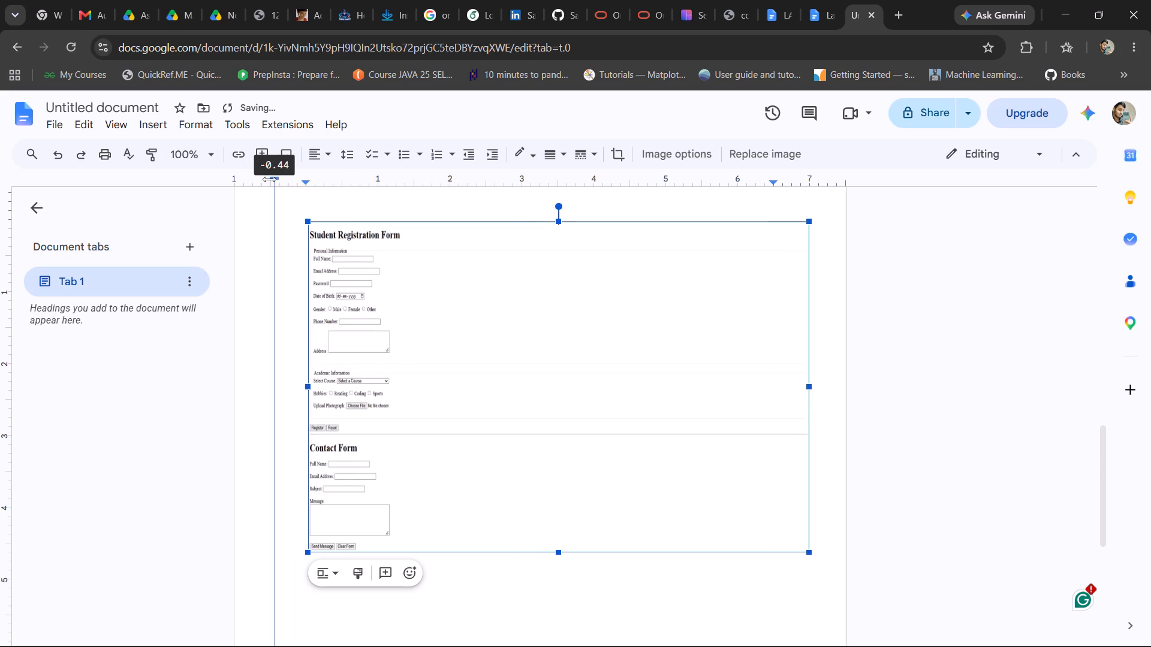
pyautogui.moveTo(269, 179); pyautogui.dragTo(269, 179)
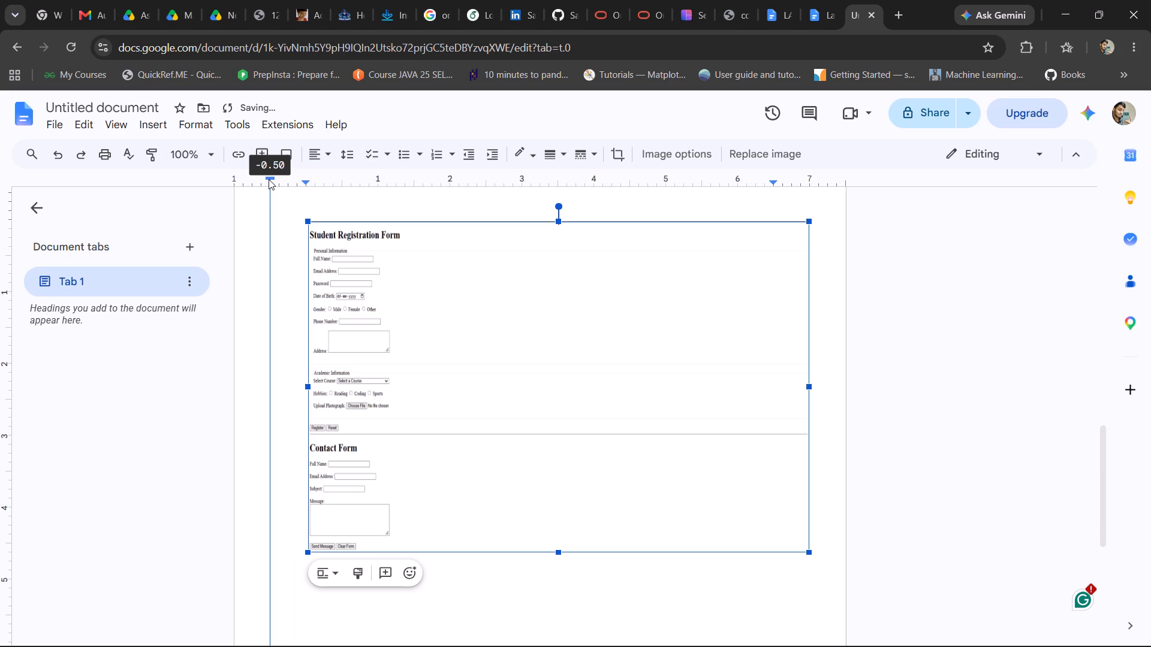
pyautogui.moveTo(269, 179); pyautogui.dragTo(271, 182)
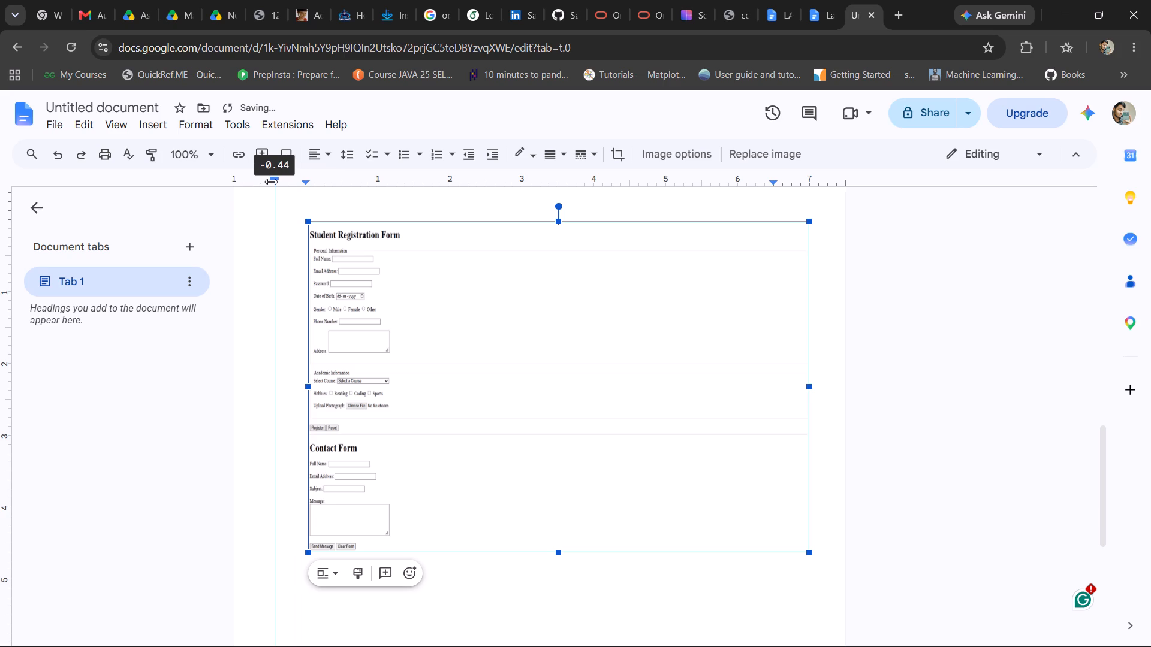
pyautogui.moveTo(271, 182); pyautogui.dragTo(276, 180)
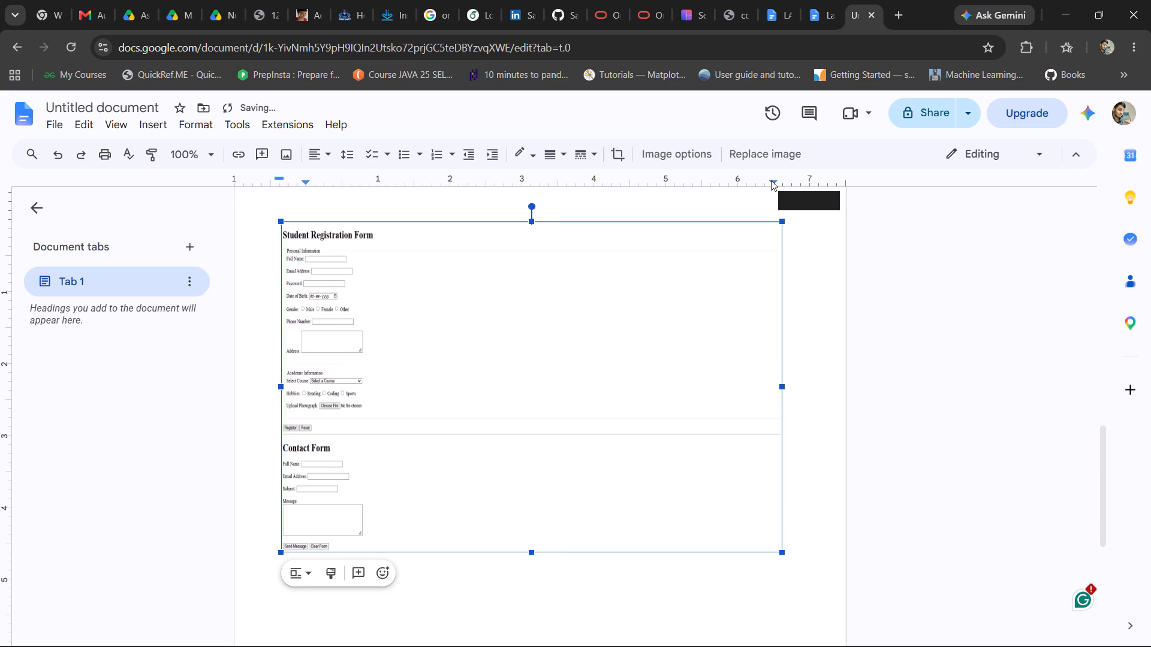
# Extend the right indent of the form image's paragraph to 6.88.
pyautogui.moveTo(771, 180); pyautogui.dragTo(777, 180)
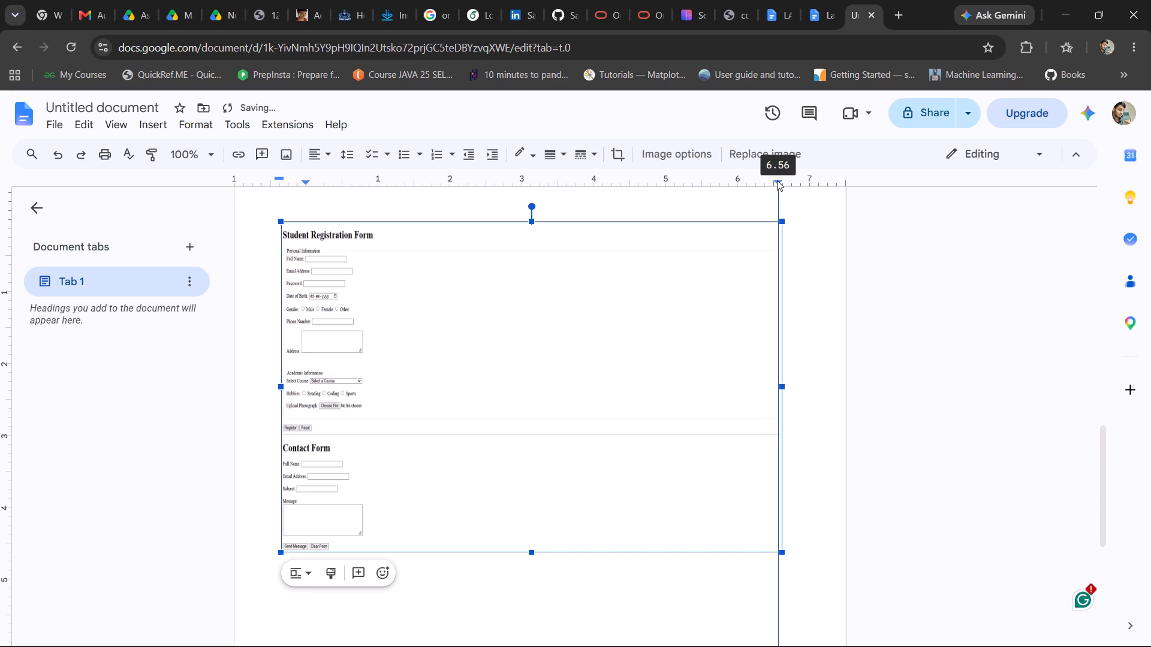
pyautogui.moveTo(777, 180); pyautogui.dragTo(799, 175)
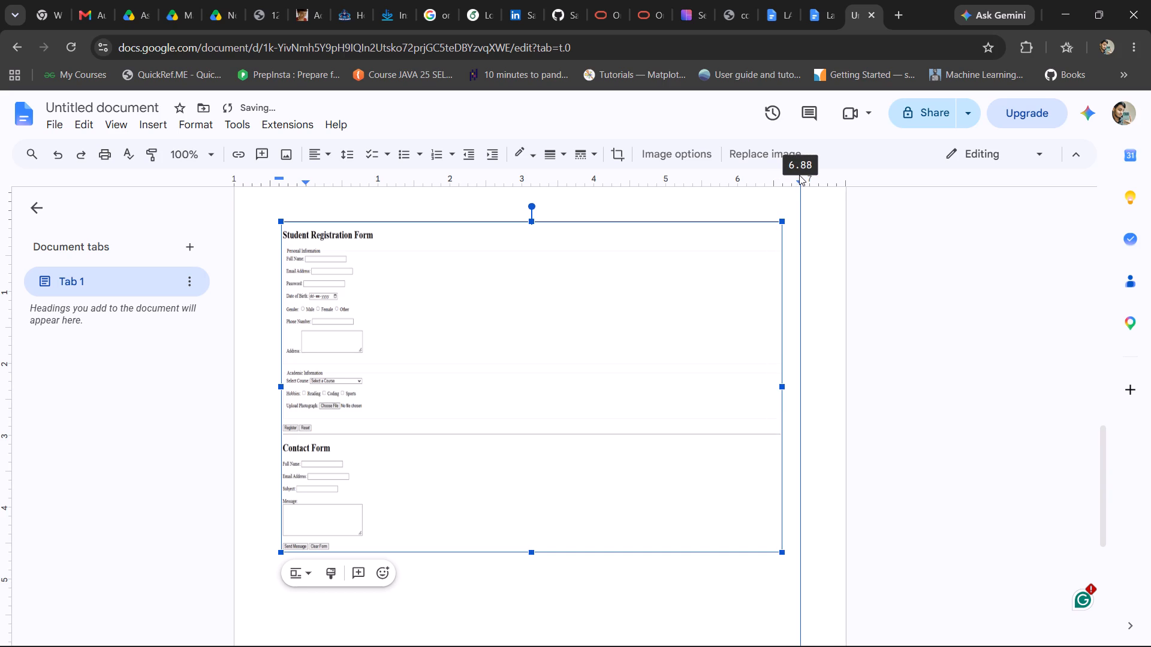
pyautogui.moveTo(799, 175); pyautogui.dragTo(803, 175)
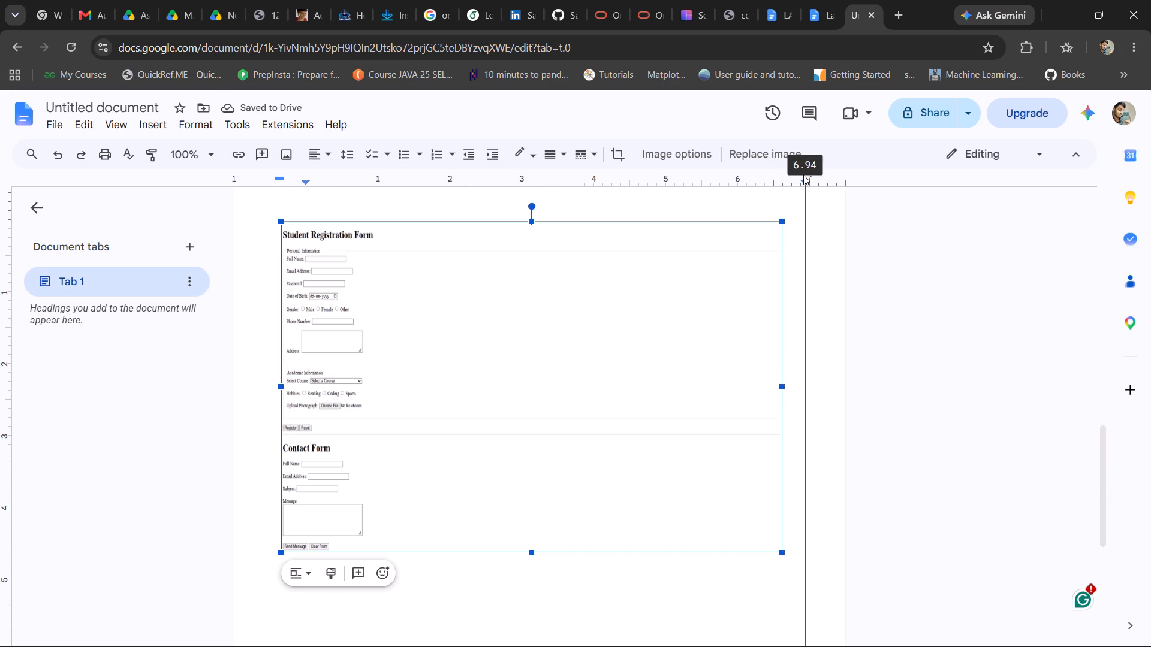
pyautogui.moveTo(803, 175); pyautogui.dragTo(797, 175)
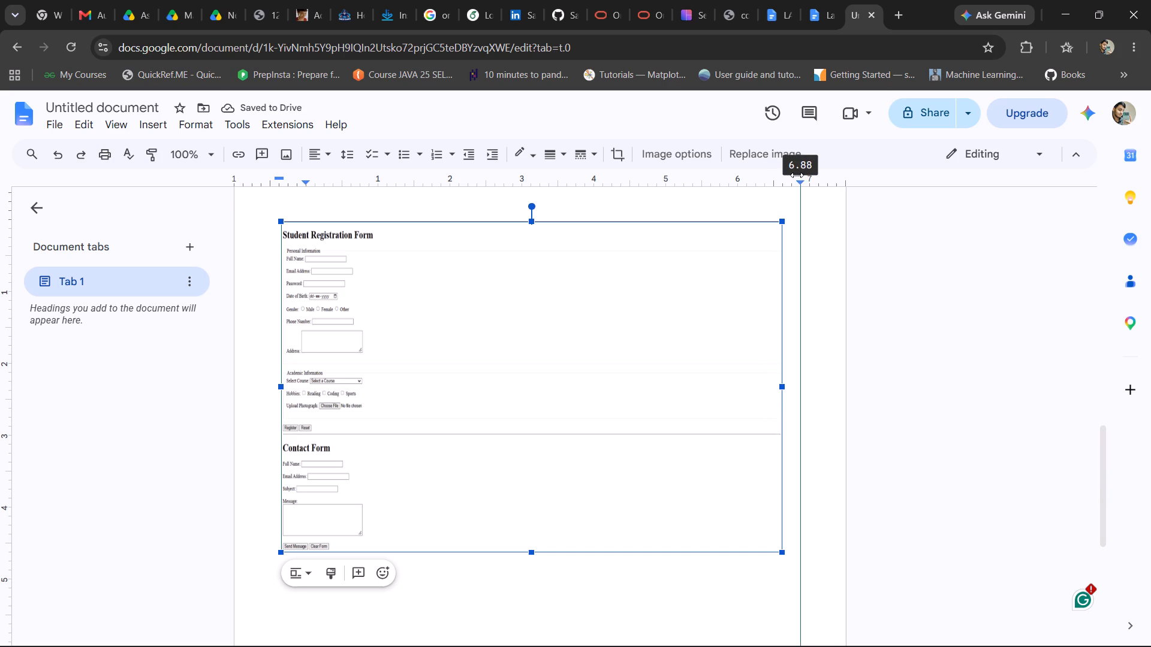
# Widen the form image to the 7 mark on the ruler and stretch it to about 5.2 inches tall.
pyautogui.moveTo(782, 384); pyautogui.dragTo(783, 385)
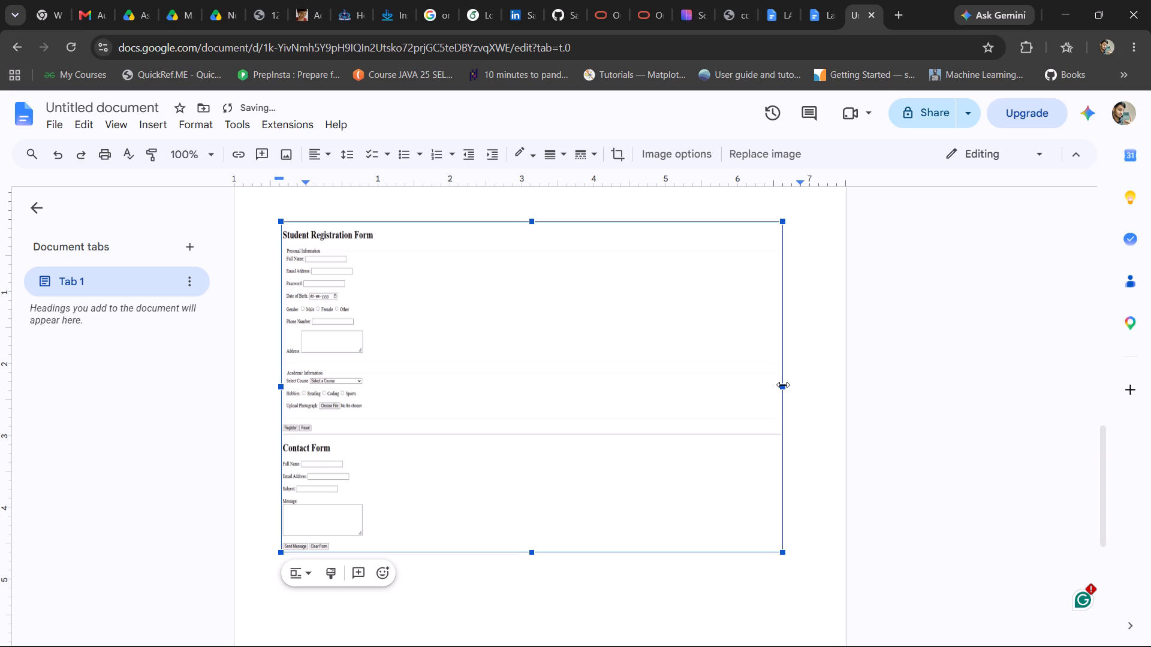
pyautogui.moveTo(783, 385); pyautogui.dragTo(809, 377)
pyautogui.click(809, 377)
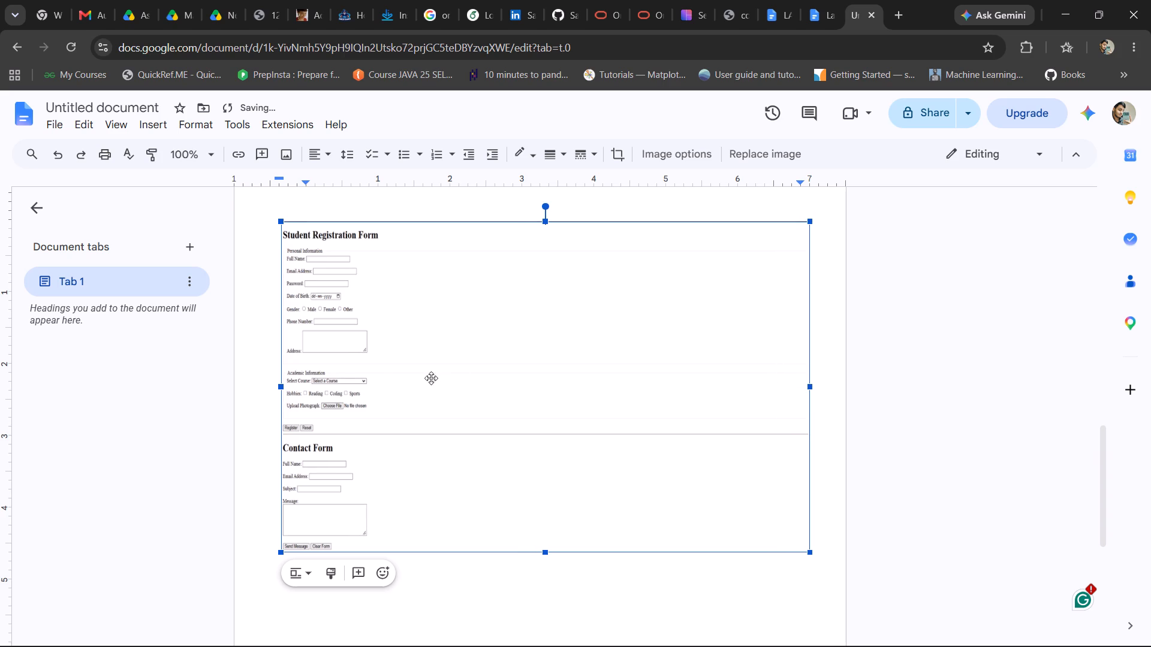
pyautogui.scroll(-2, 338, 368)
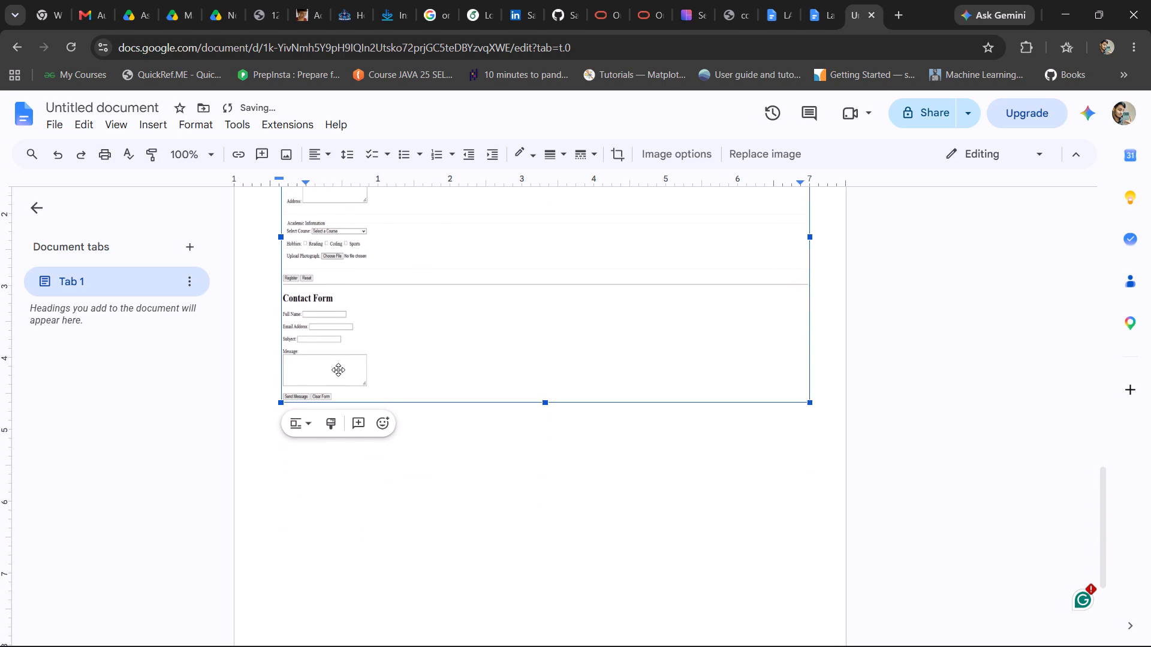
pyautogui.moveTo(545, 403); pyautogui.dragTo(545, 420)
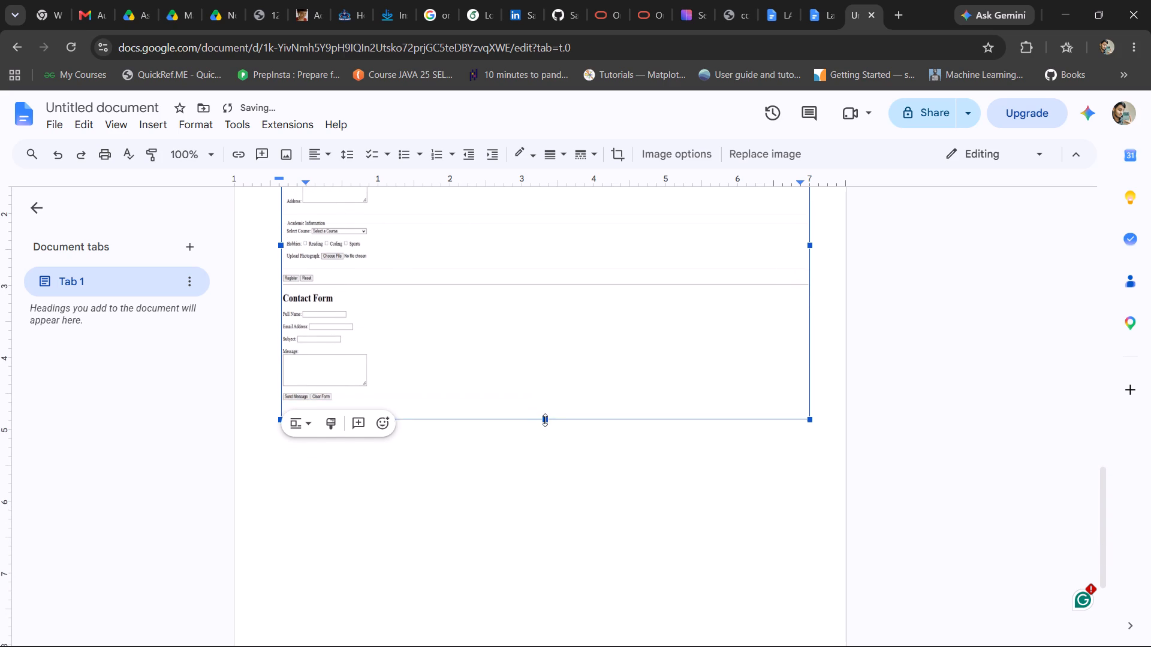
pyautogui.moveTo(545, 420); pyautogui.dragTo(545, 447)
pyautogui.click(467, 515)
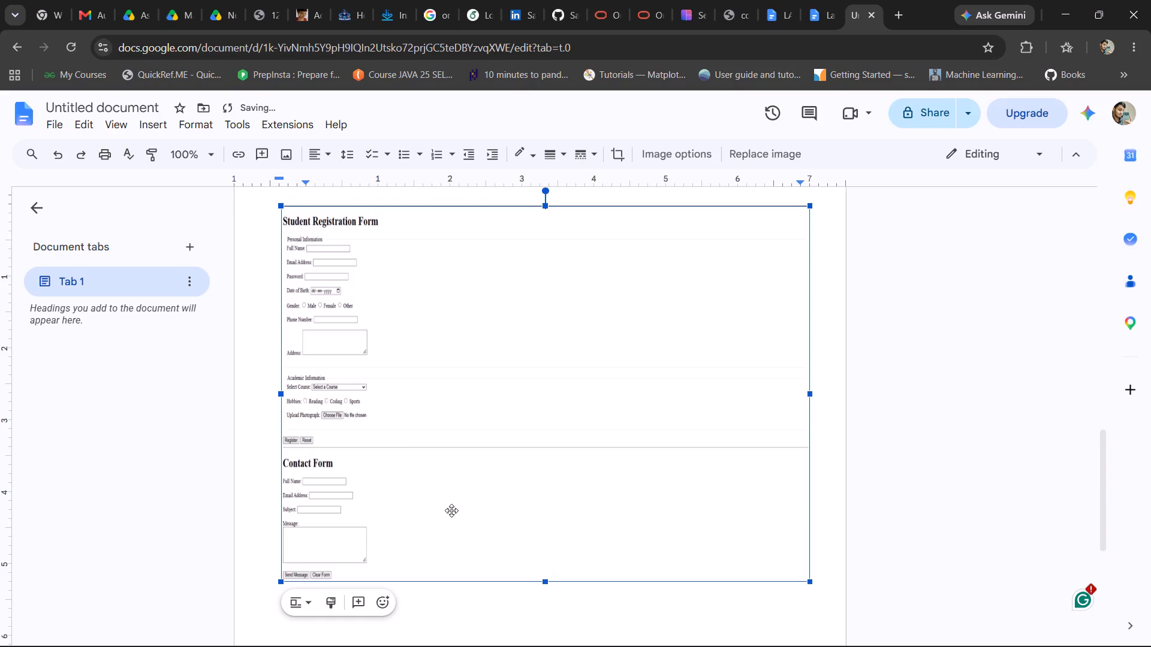
pyautogui.click(339, 194)
# Enlarge the My Projects portfolio image on the first page to about 6.8 inches wide and 2.4 inches tall.
pyautogui.scroll(7, 481, 267)
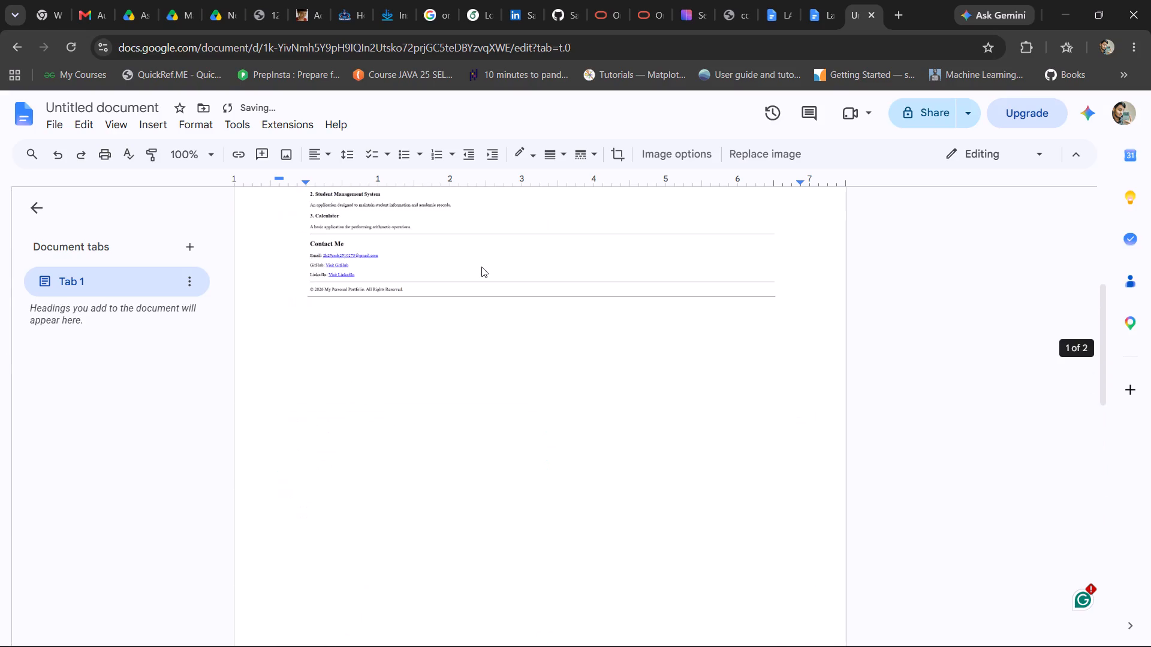
pyautogui.scroll(3, 481, 267)
pyautogui.click(366, 421)
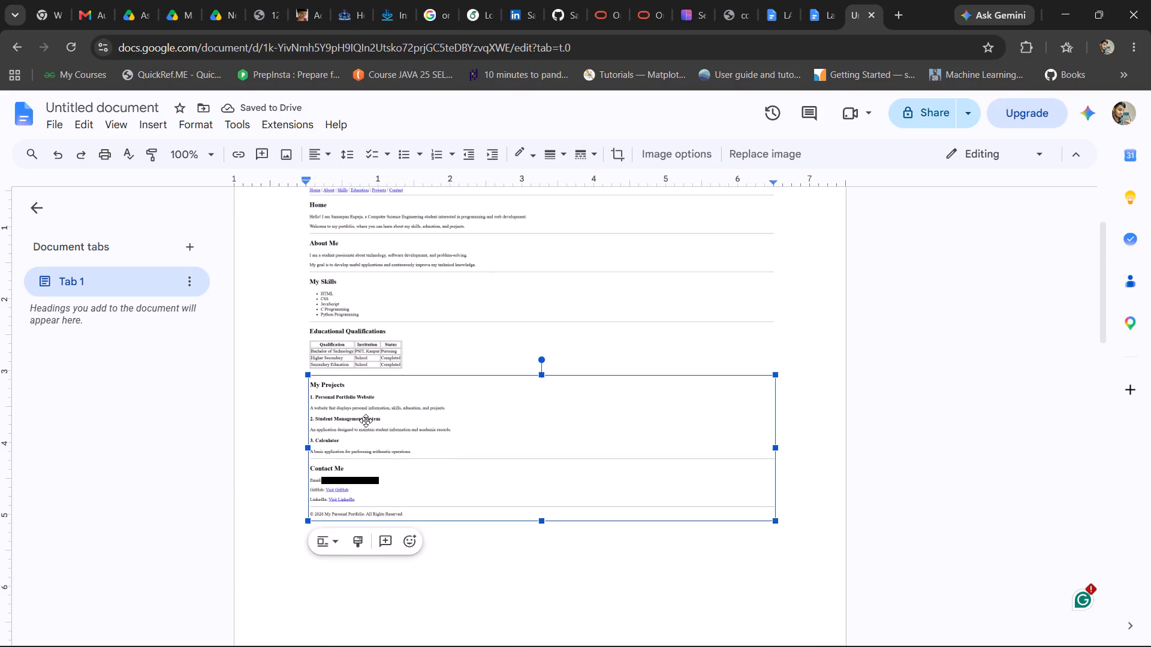
pyautogui.moveTo(539, 520); pyautogui.dragTo(540, 542)
pyautogui.click(540, 542)
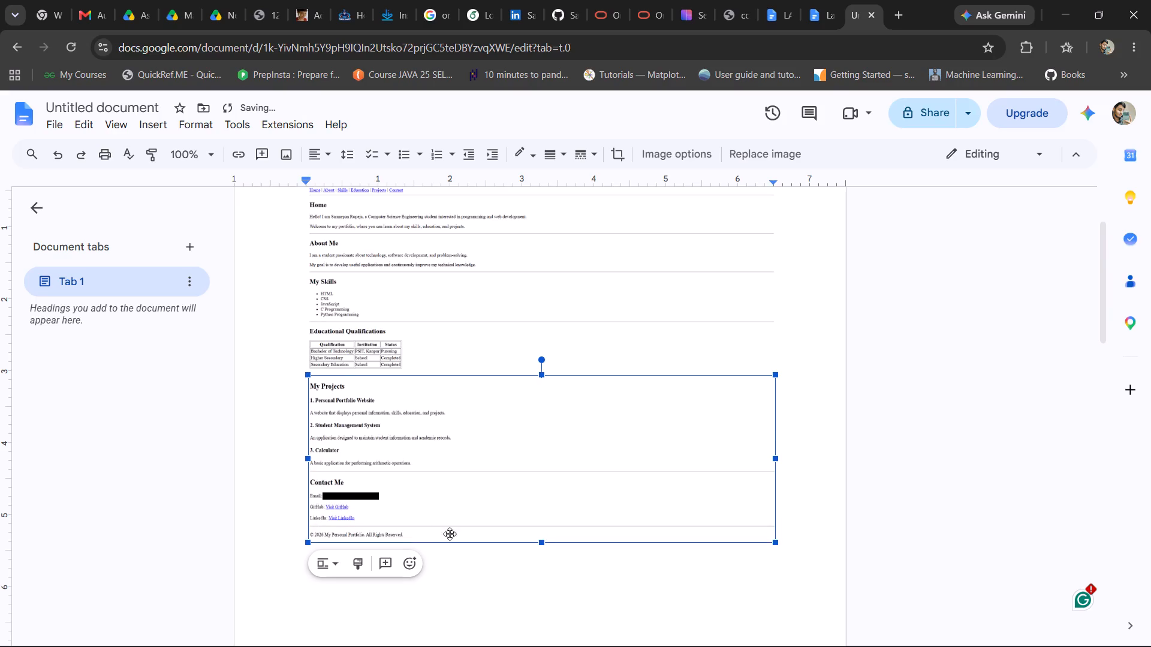
pyautogui.moveTo(308, 456); pyautogui.dragTo(287, 456)
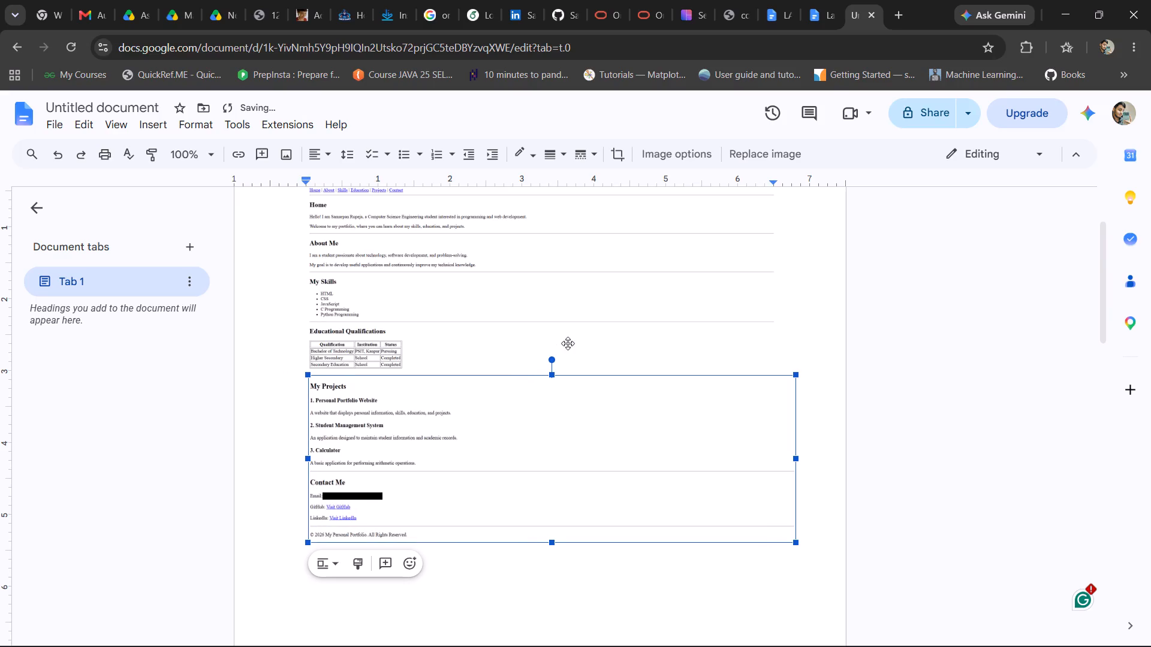
pyautogui.moveTo(552, 372); pyautogui.dragTo(555, 381)
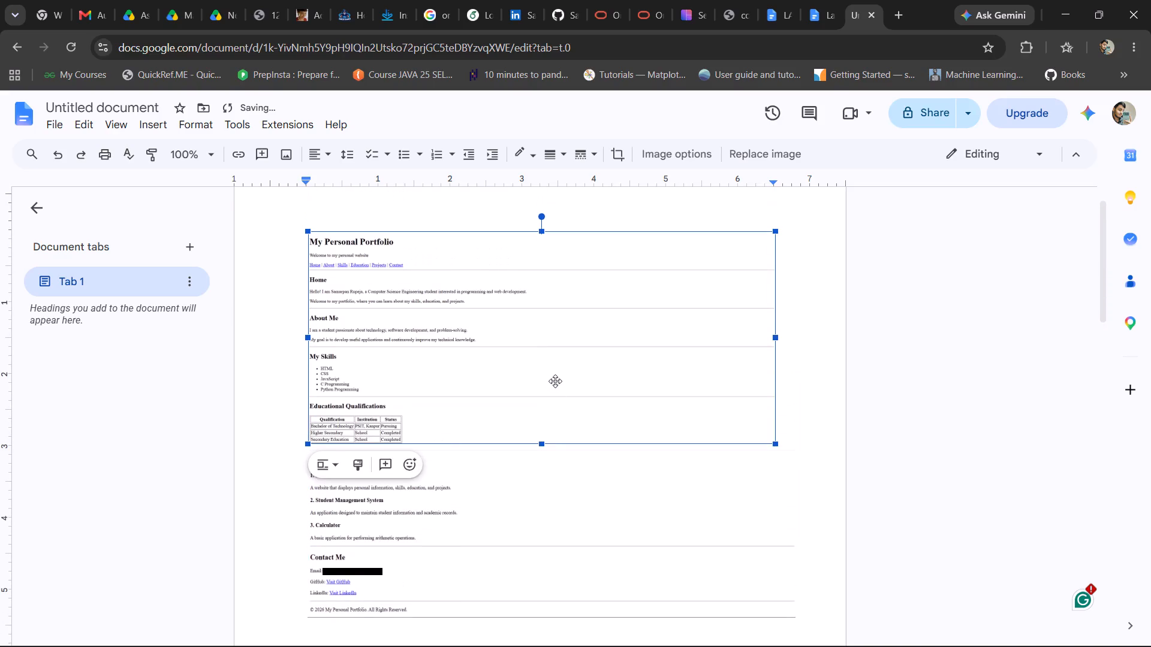
pyautogui.click(539, 470)
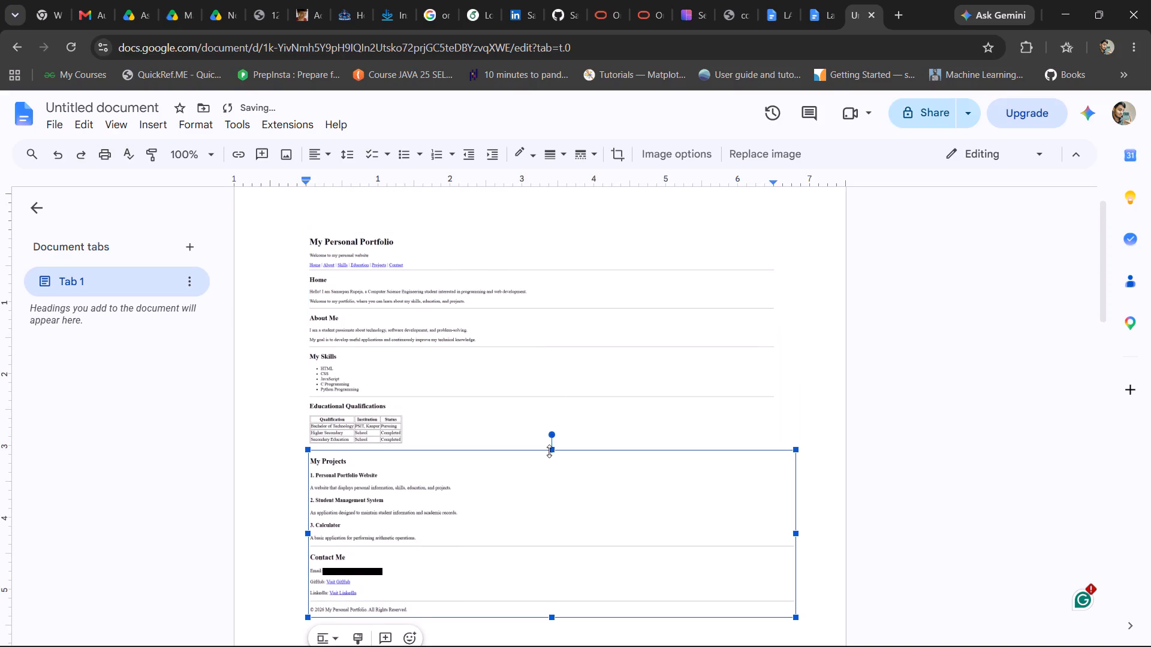
pyautogui.moveTo(549, 450); pyautogui.dragTo(551, 465)
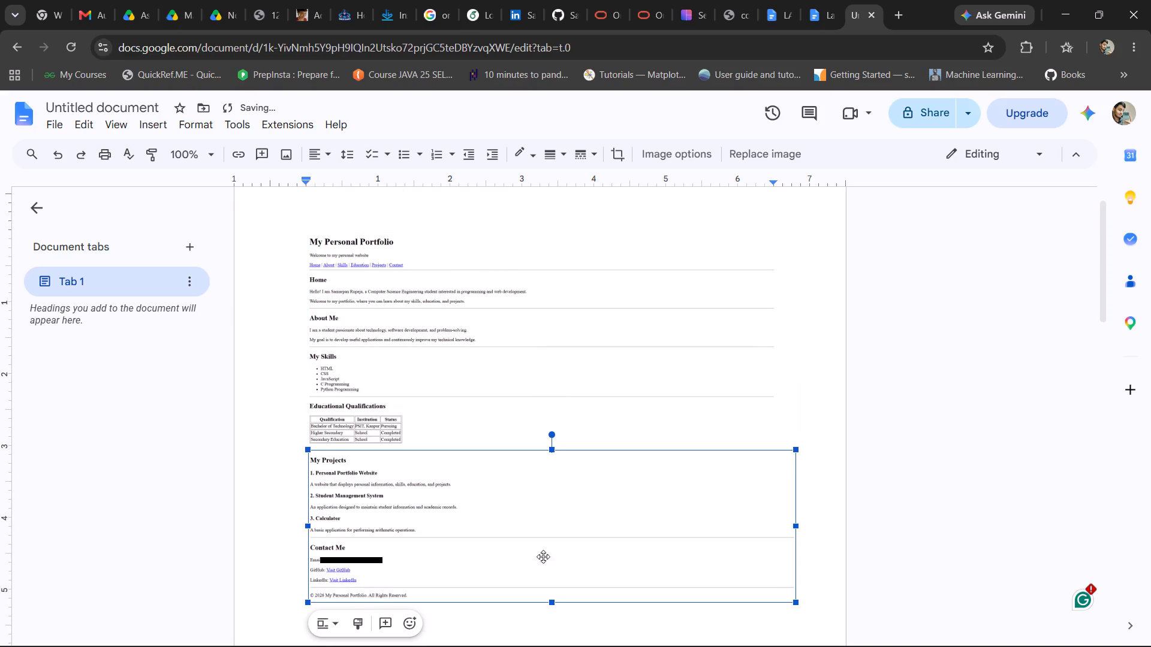
pyautogui.moveTo(553, 600); pyautogui.dragTo(555, 621)
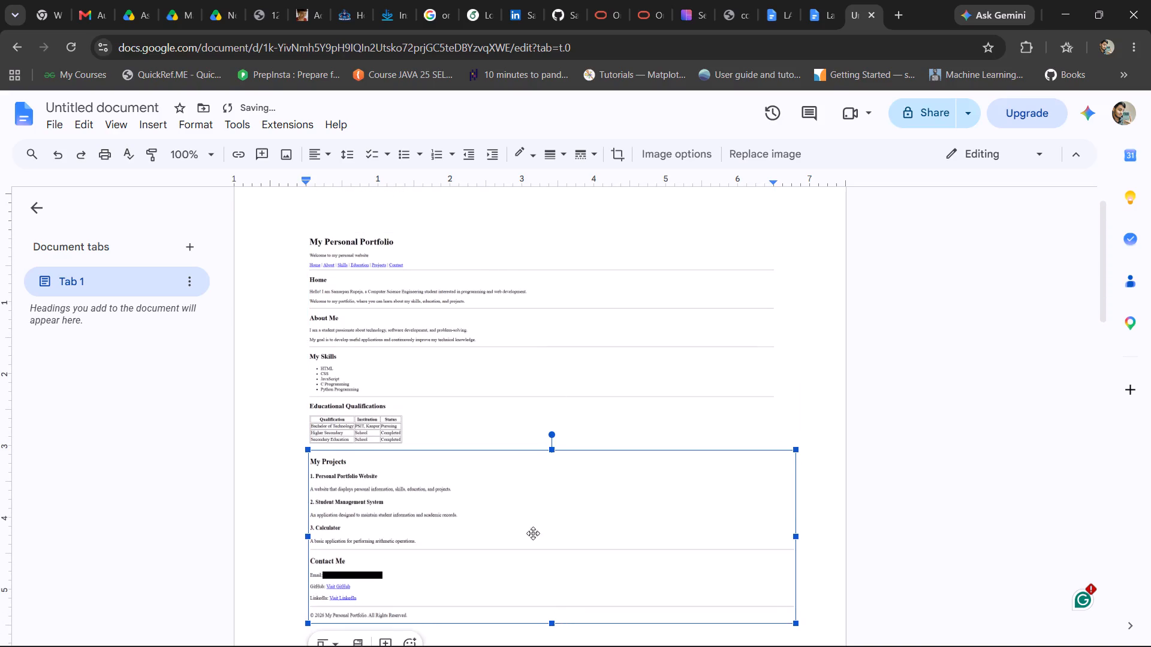
# Stretch the first portfolio image slightly downward to about 3.2 inches tall.
pyautogui.click(545, 404)
pyautogui.moveTo(541, 445); pyautogui.dragTo(539, 458)
# Review the resized portfolio and form images across both pages.
pyautogui.scroll(-3, 563, 380)
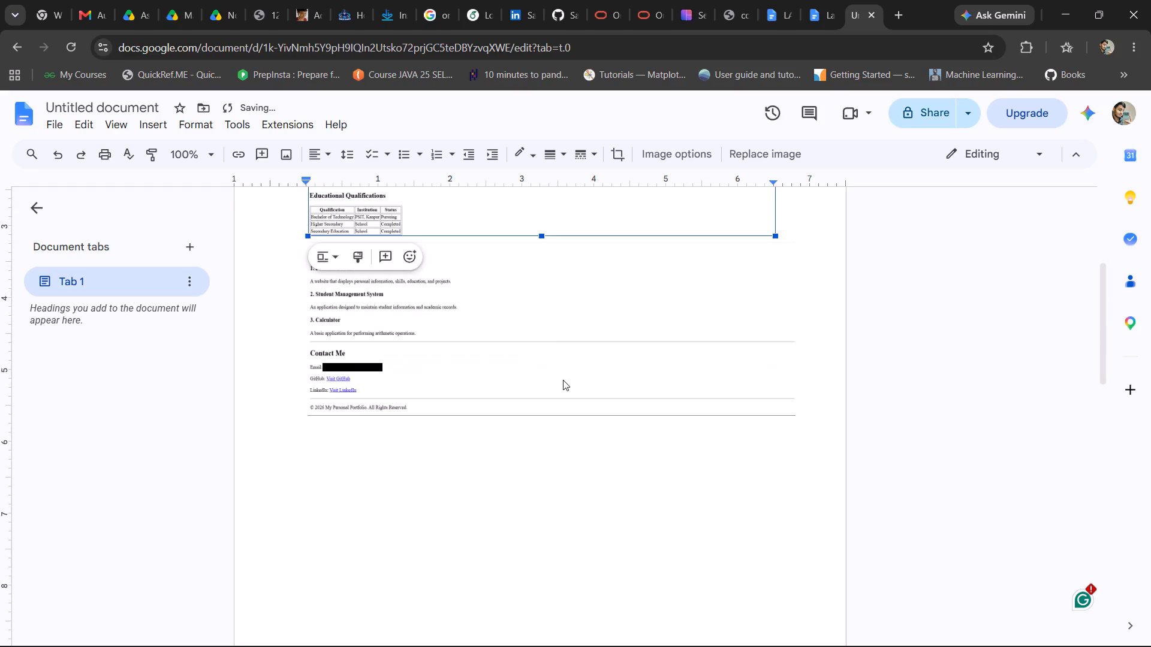
pyautogui.scroll(3, 563, 380)
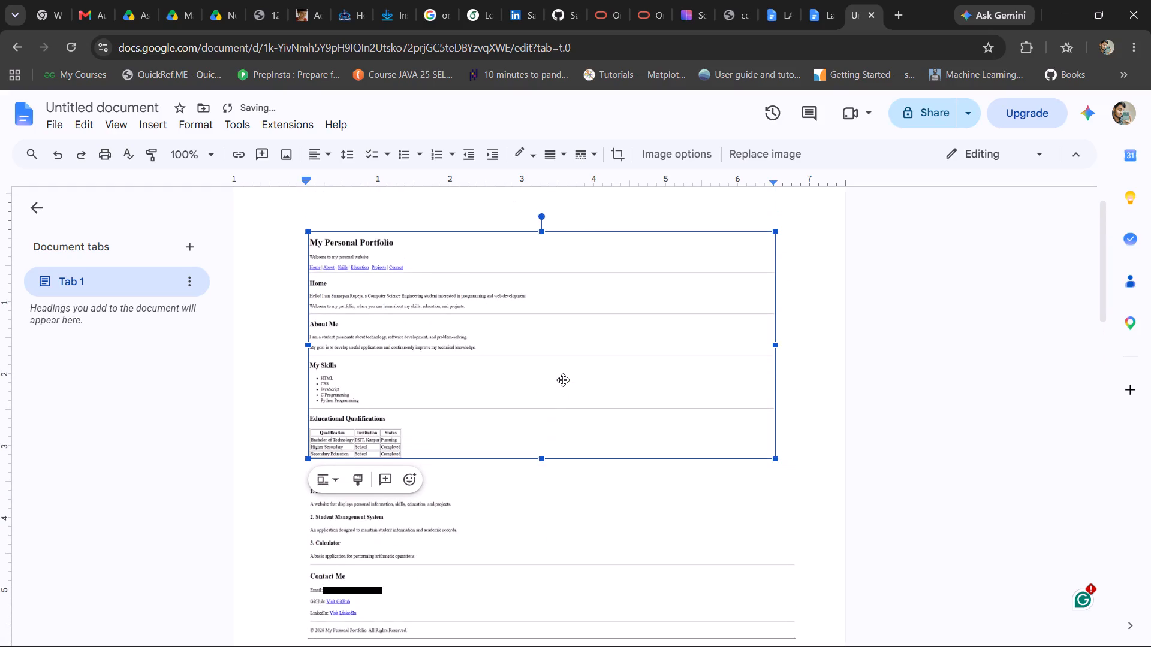
pyautogui.scroll(2, 563, 380)
pyautogui.scroll(-10, 563, 380)
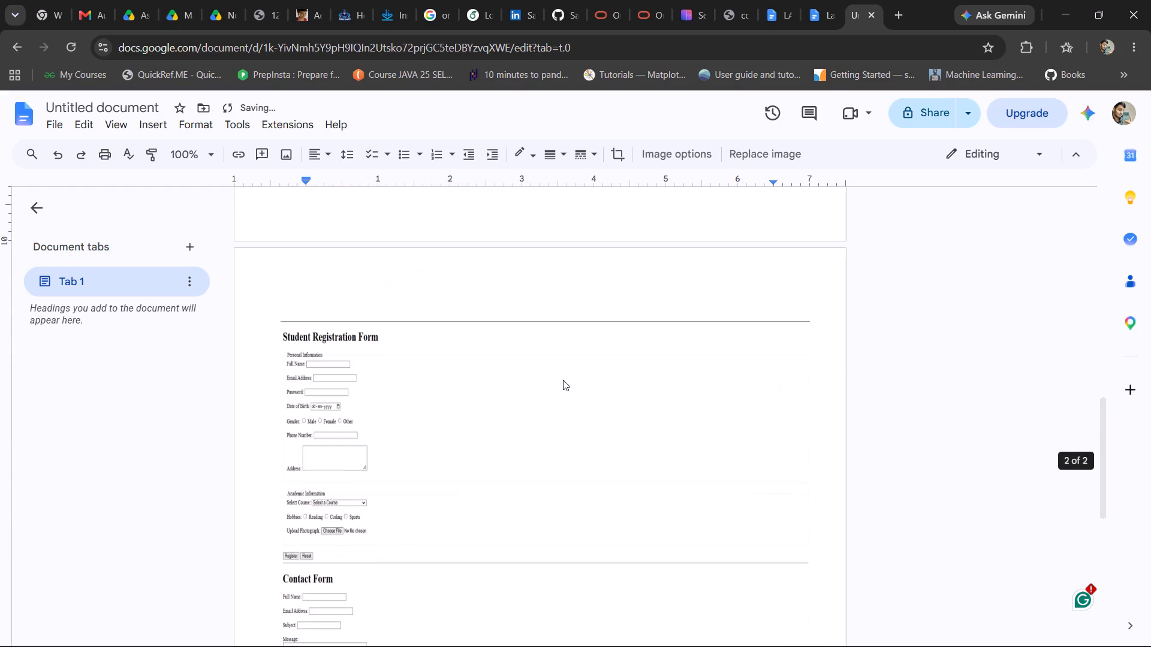
pyautogui.scroll(-4, 447, 367)
pyautogui.scroll(4, 447, 367)
pyautogui.scroll(-4, 447, 367)
pyautogui.scroll(-4, 508, 438)
# Add two line breaks after the form image on the second page and insert a page break.
pyautogui.click(511, 427)
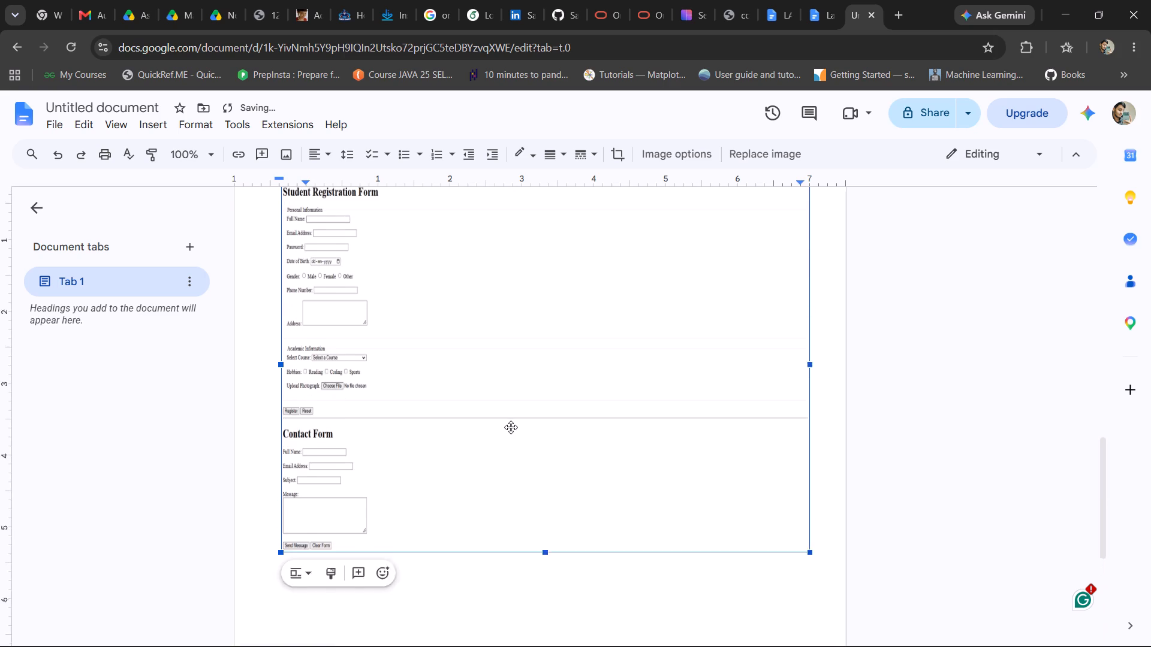
pyautogui.click(826, 565)
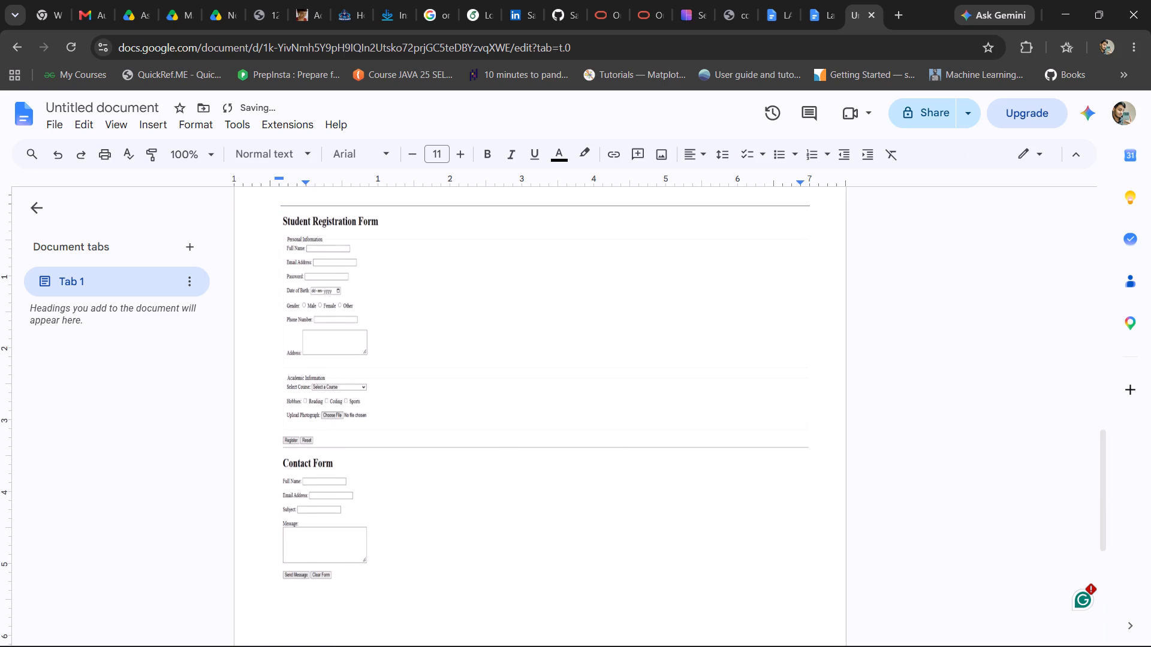
pyautogui.press('Return')
pyautogui.press('Return')
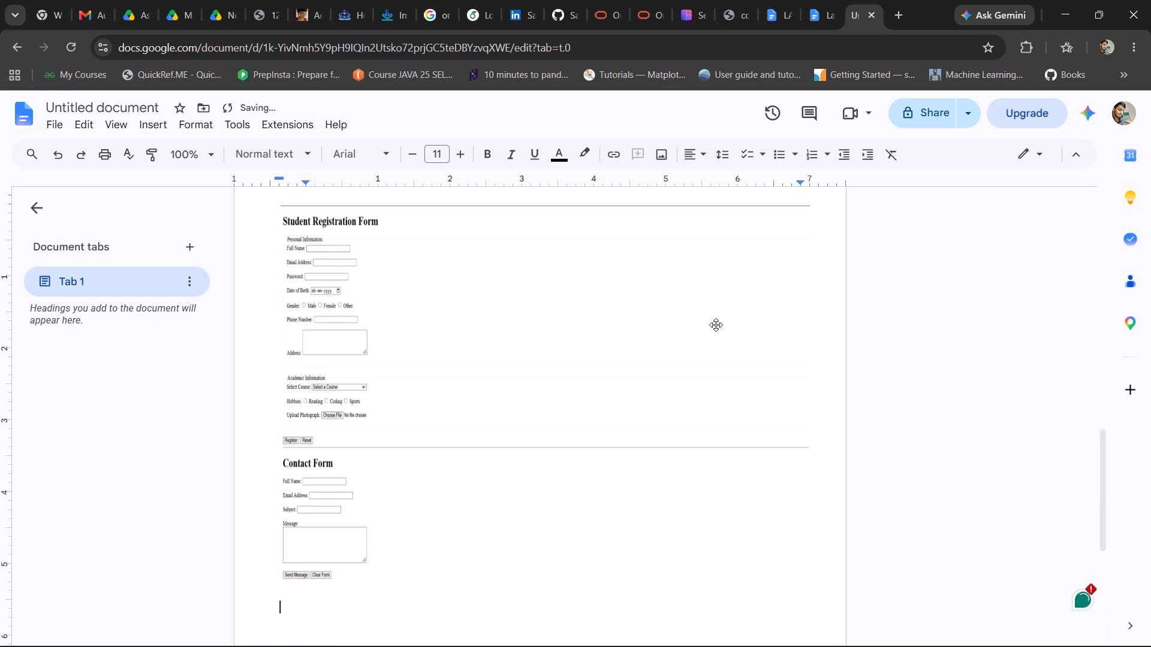
pyautogui.click(143, 126)
pyautogui.click(165, 456)
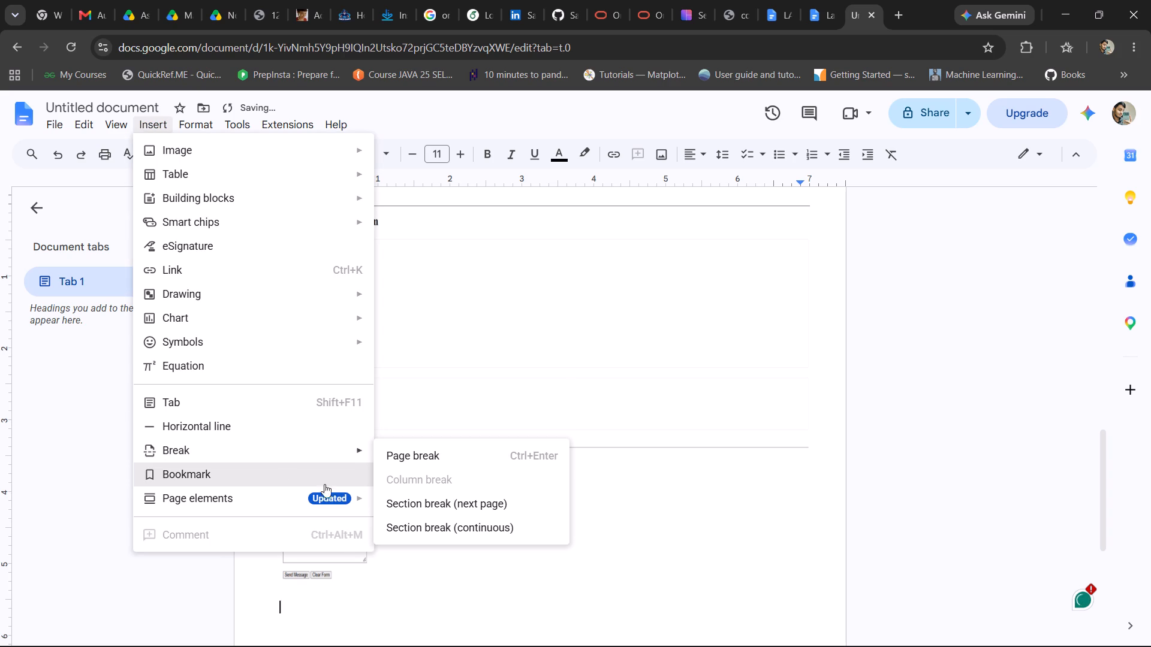
pyautogui.click(414, 456)
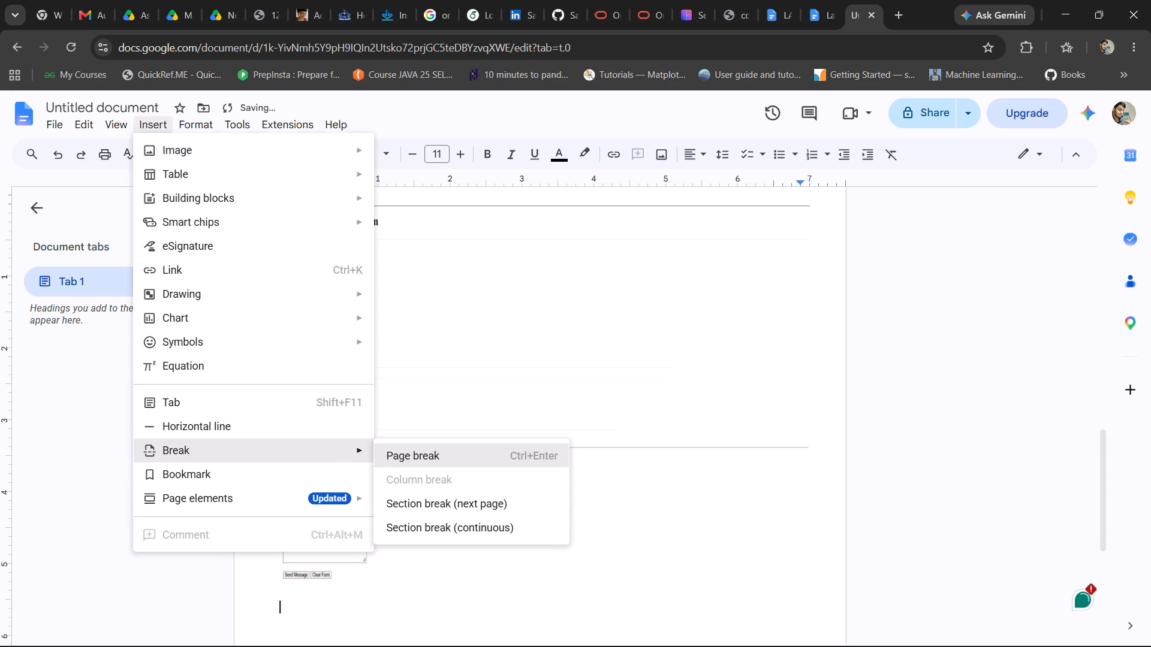
# Insert the saved image Screenshot 2026-10-26 235537.png at the top of the new third page.
pyautogui.scroll(-5, 437, 456)
pyautogui.scroll(10, 436, 468)
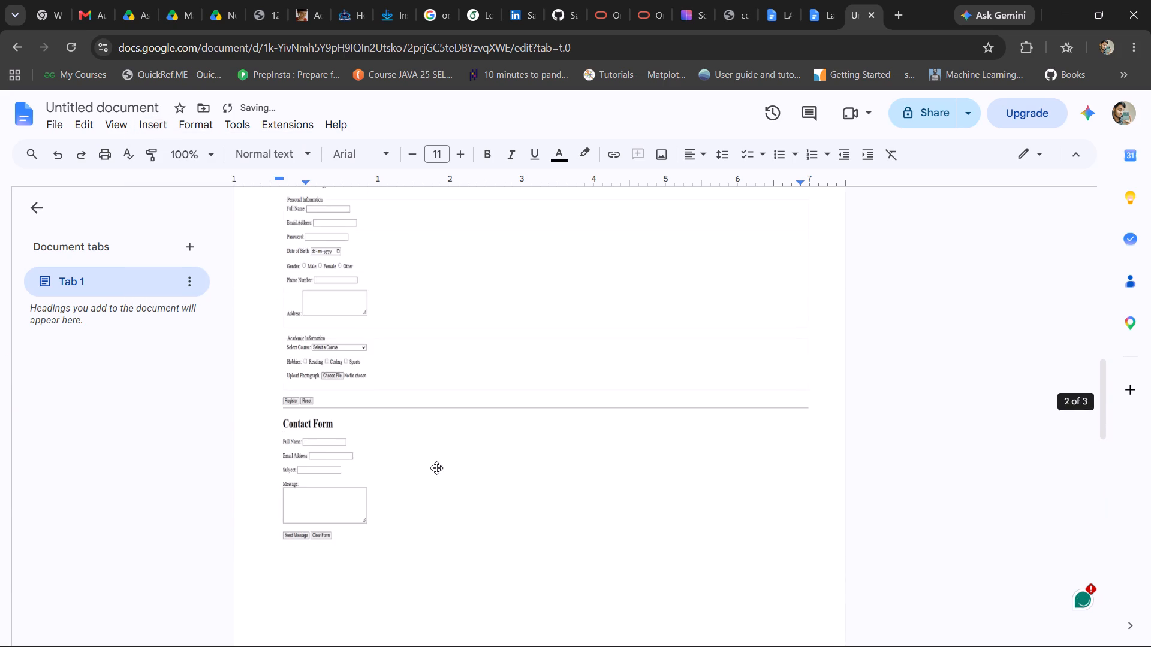
pyautogui.scroll(-5, 436, 468)
pyautogui.click(155, 132)
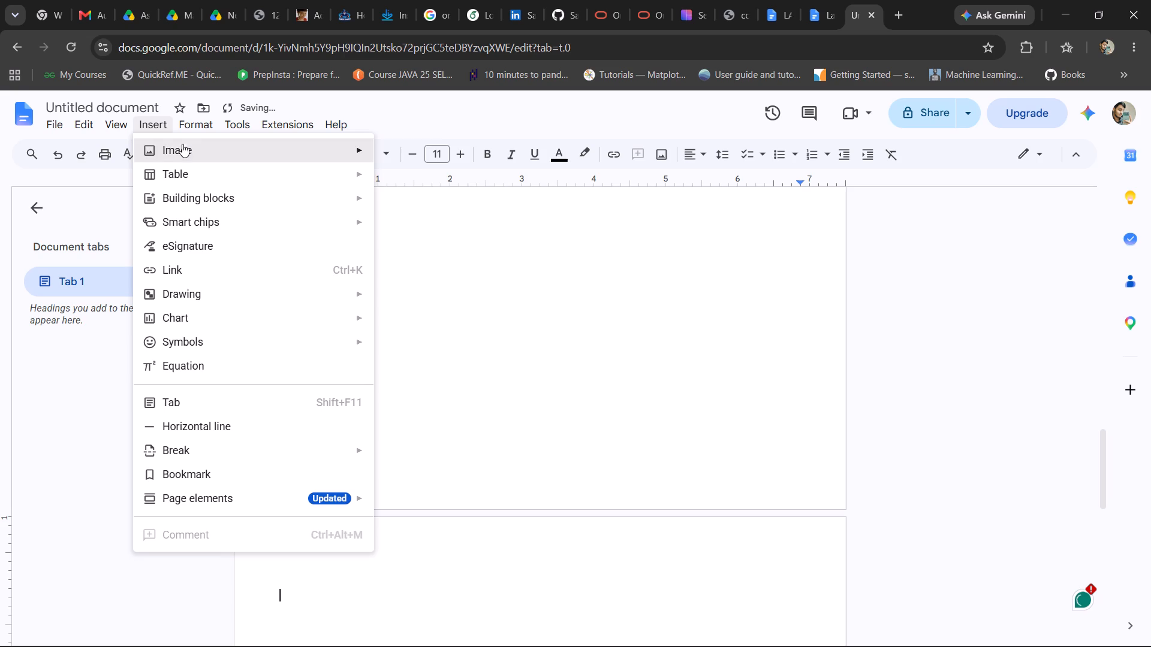
pyautogui.click(454, 150)
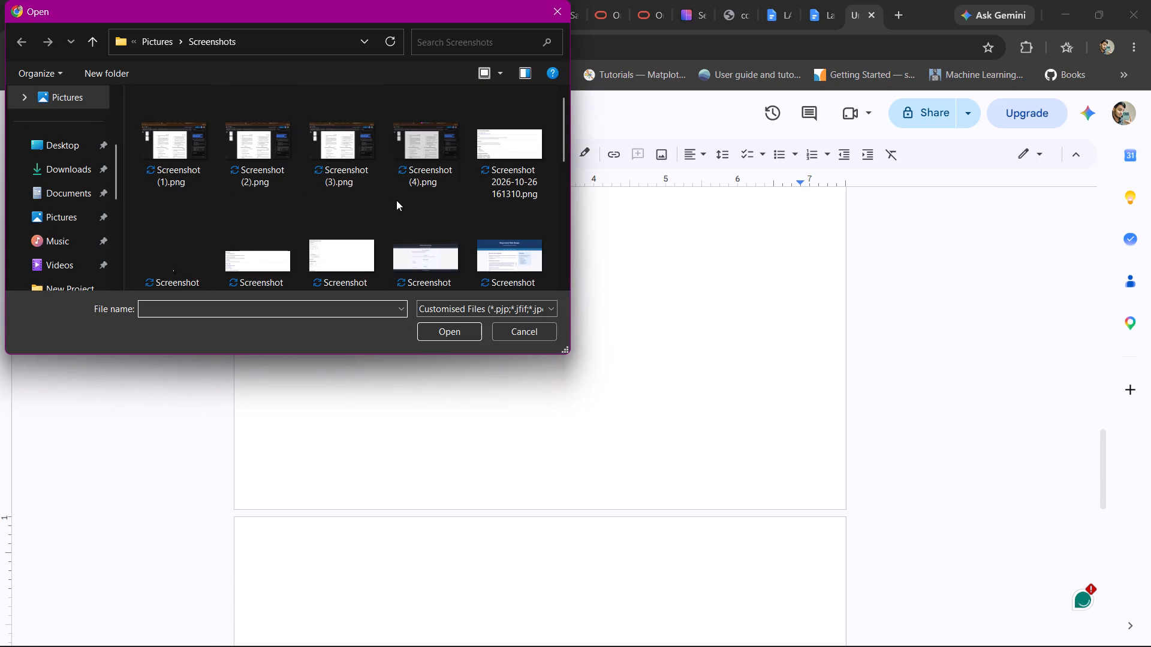
pyautogui.click(424, 250)
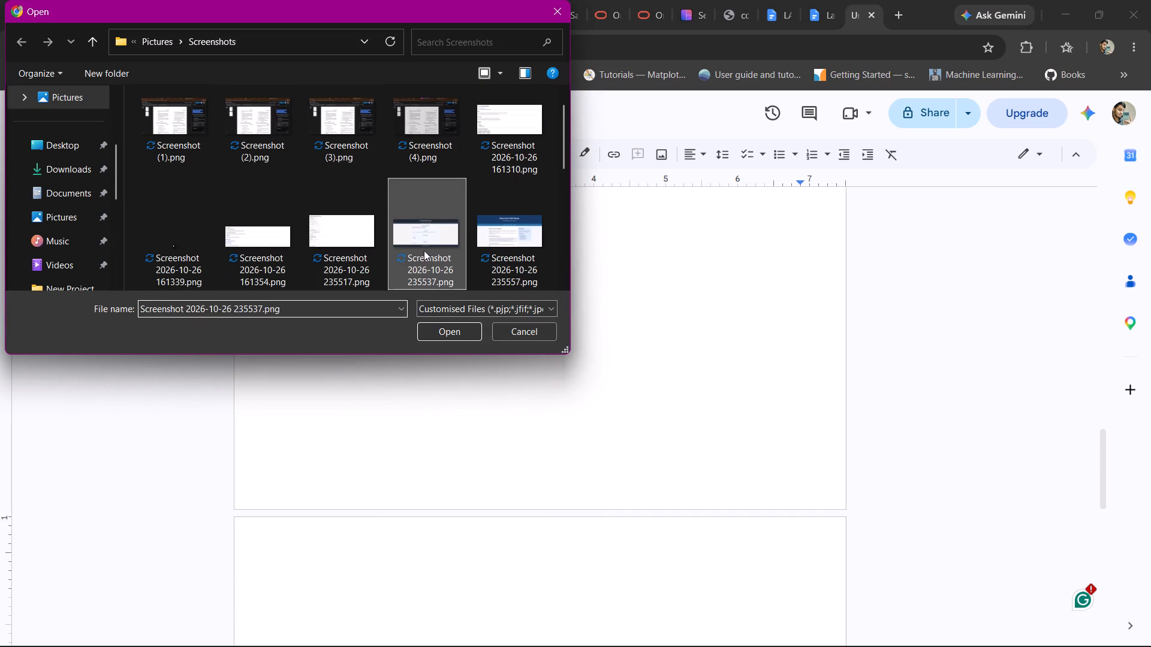
pyautogui.click(445, 340)
# Enlarge the CSS Styling Demonstration image to the 7 mark on the ruler and stretch it to about 4.5 inches tall.
pyautogui.scroll(-1, 519, 369)
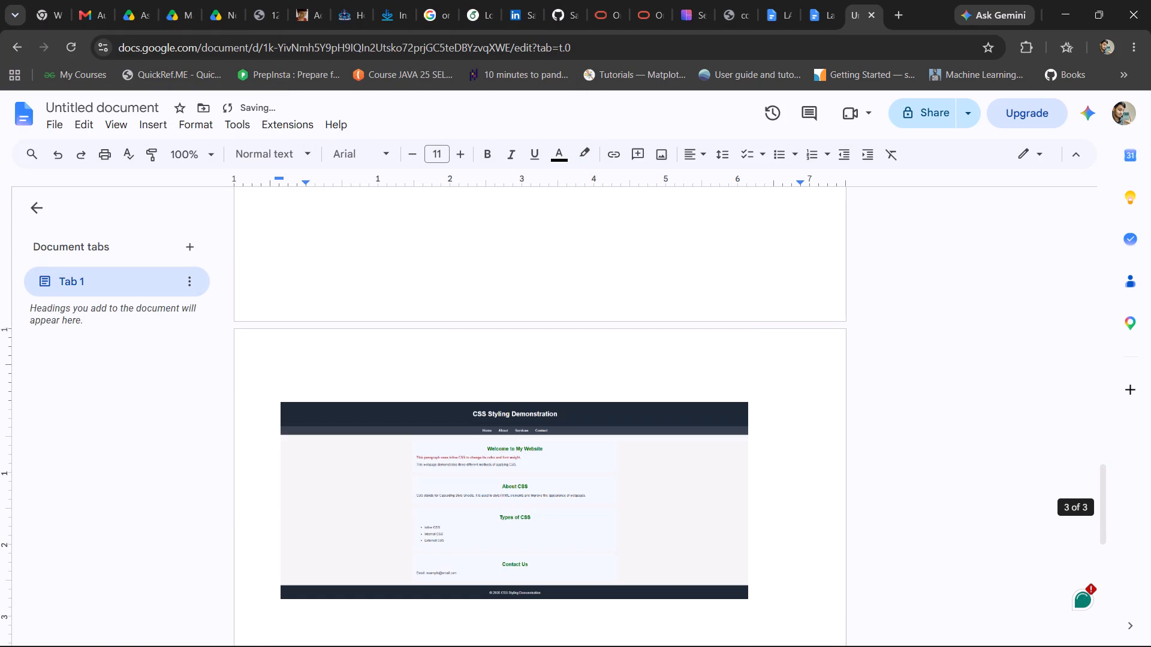
pyautogui.scroll(-3, 519, 369)
pyautogui.scroll(2, 511, 329)
pyautogui.click(552, 325)
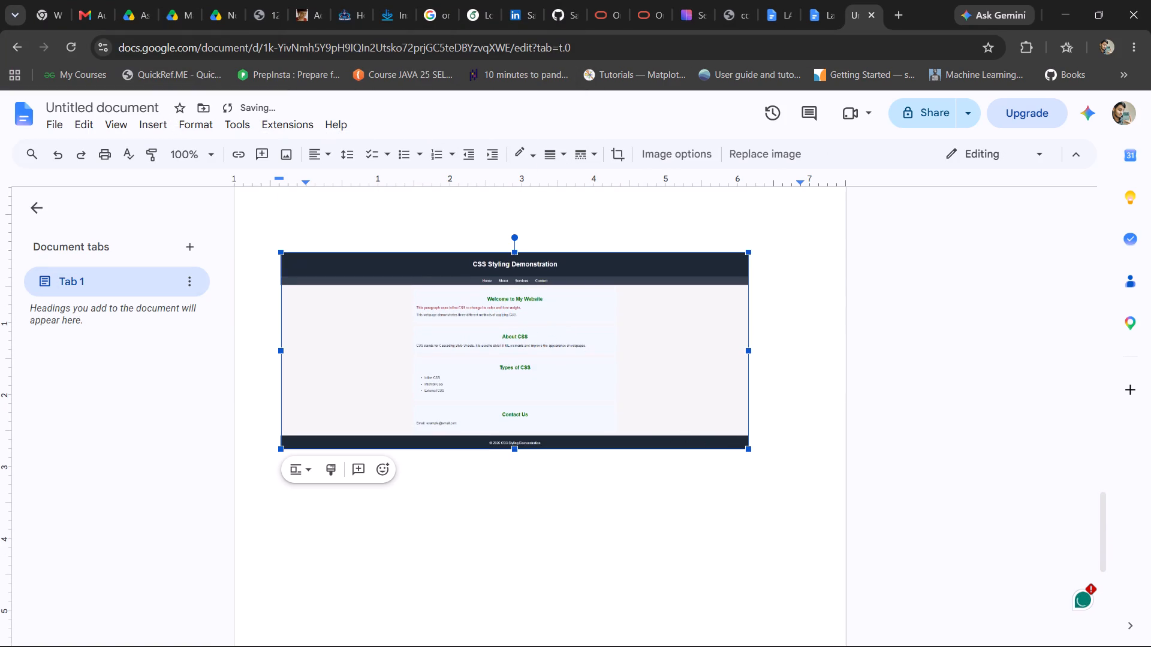
pyautogui.moveTo(746, 447); pyautogui.dragTo(769, 481)
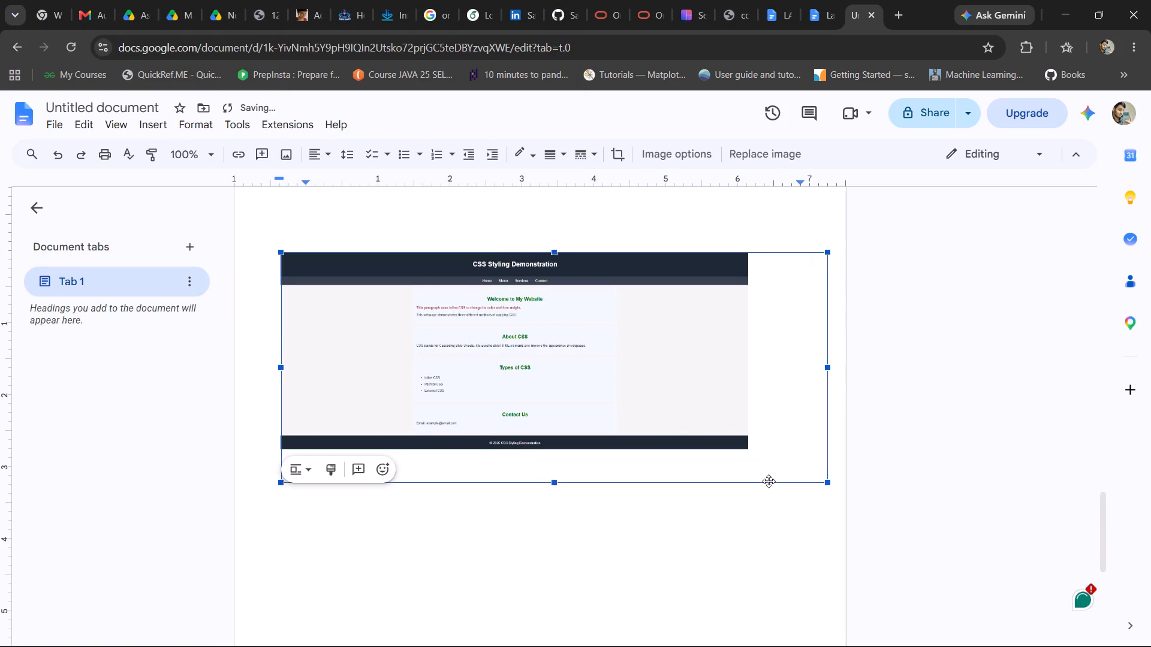
pyautogui.moveTo(769, 481); pyautogui.dragTo(760, 499)
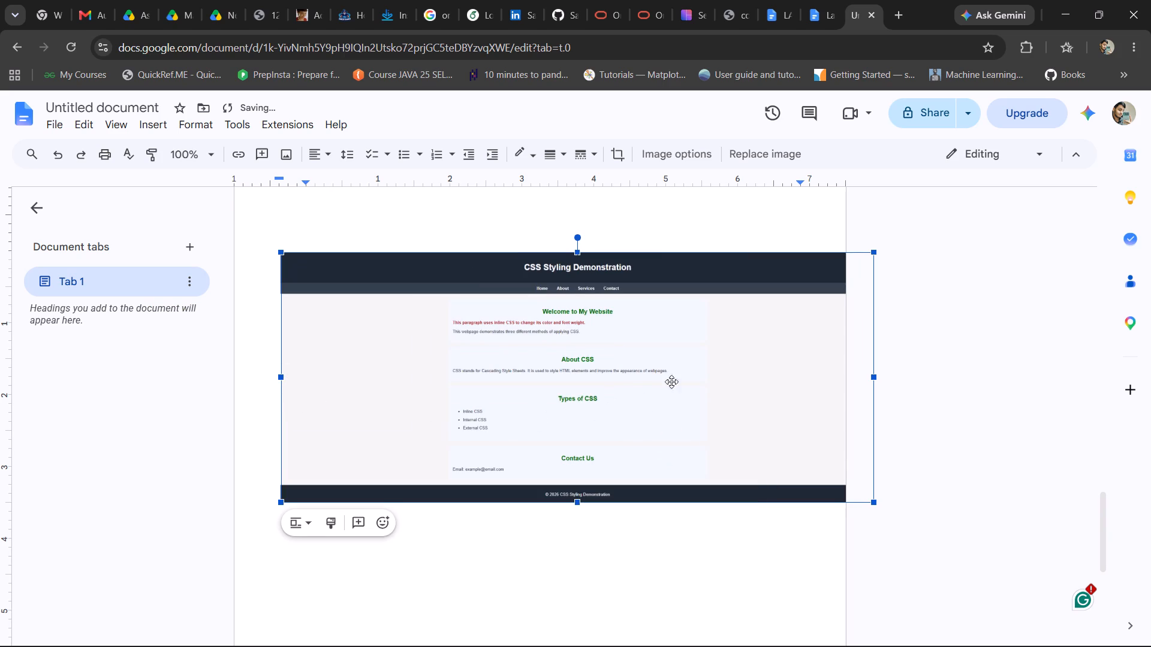
pyautogui.moveTo(873, 376); pyautogui.dragTo(821, 385)
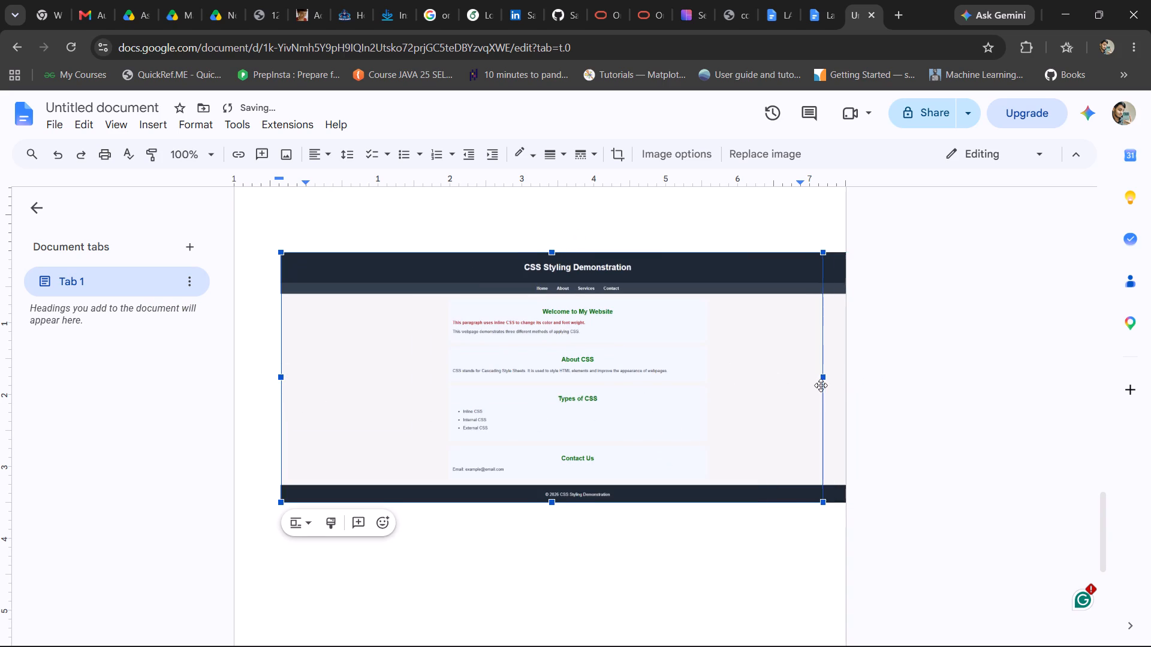
pyautogui.moveTo(821, 385); pyautogui.dragTo(809, 388)
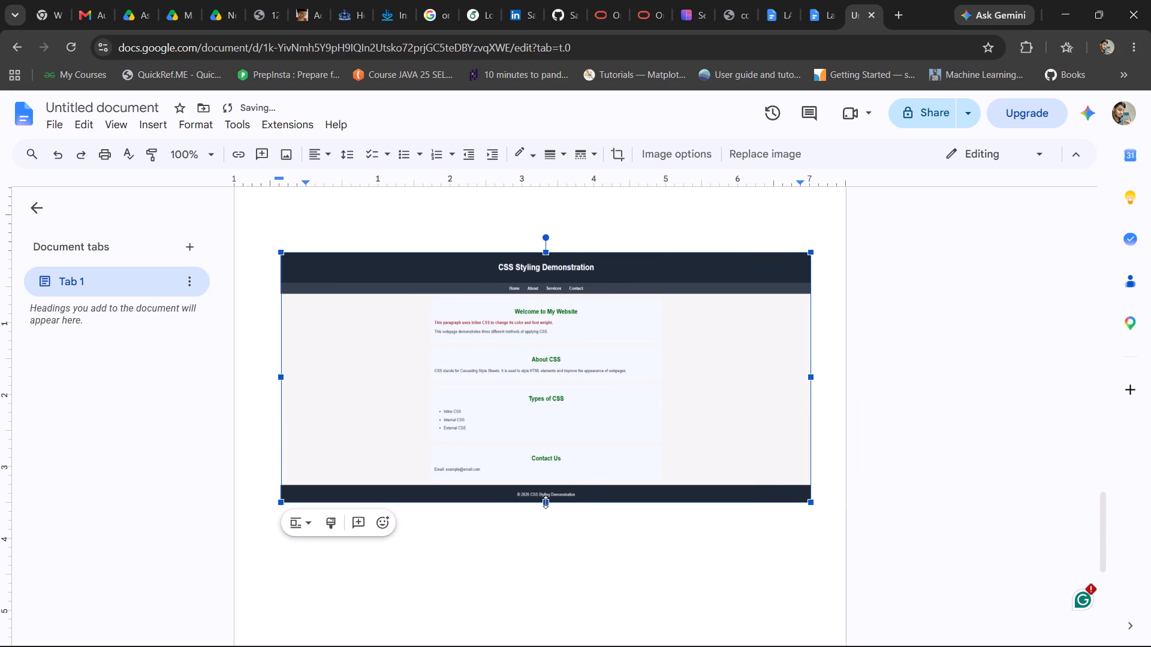
pyautogui.moveTo(546, 502); pyautogui.dragTo(540, 540)
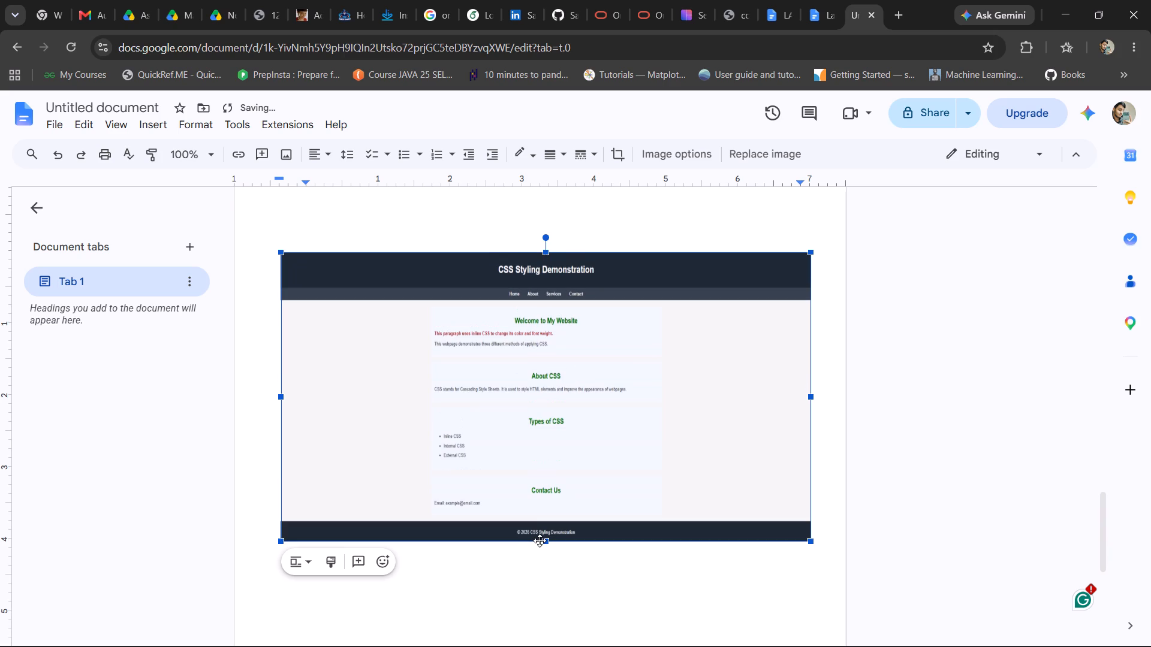
pyautogui.moveTo(548, 253); pyautogui.dragTo(546, 238)
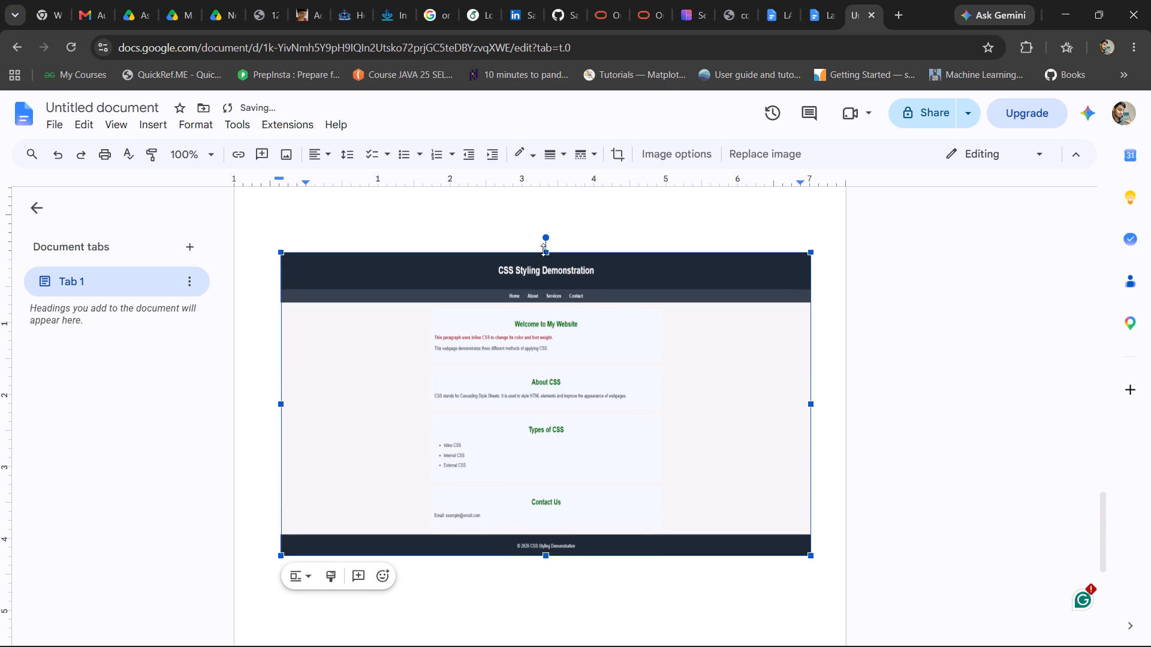
pyautogui.moveTo(544, 249); pyautogui.dragTo(547, 231)
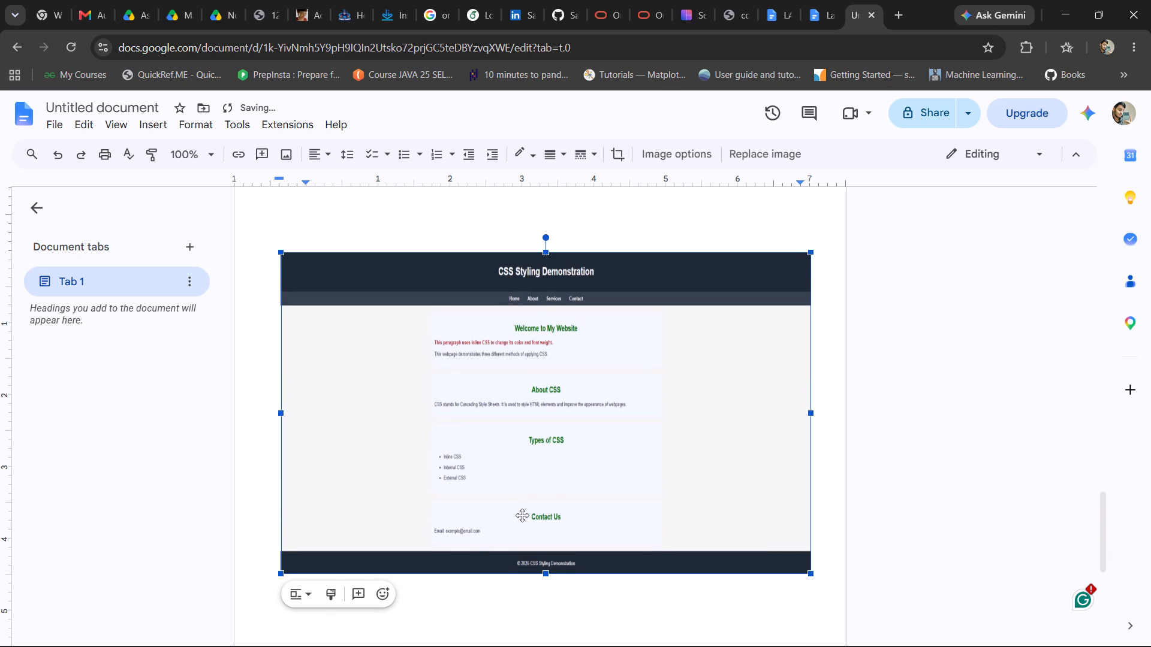
# Add two line breaks after the CSS Styling Demonstration image and insert a page break.
pyautogui.scroll(-3, 570, 473)
pyautogui.scroll(2, 570, 473)
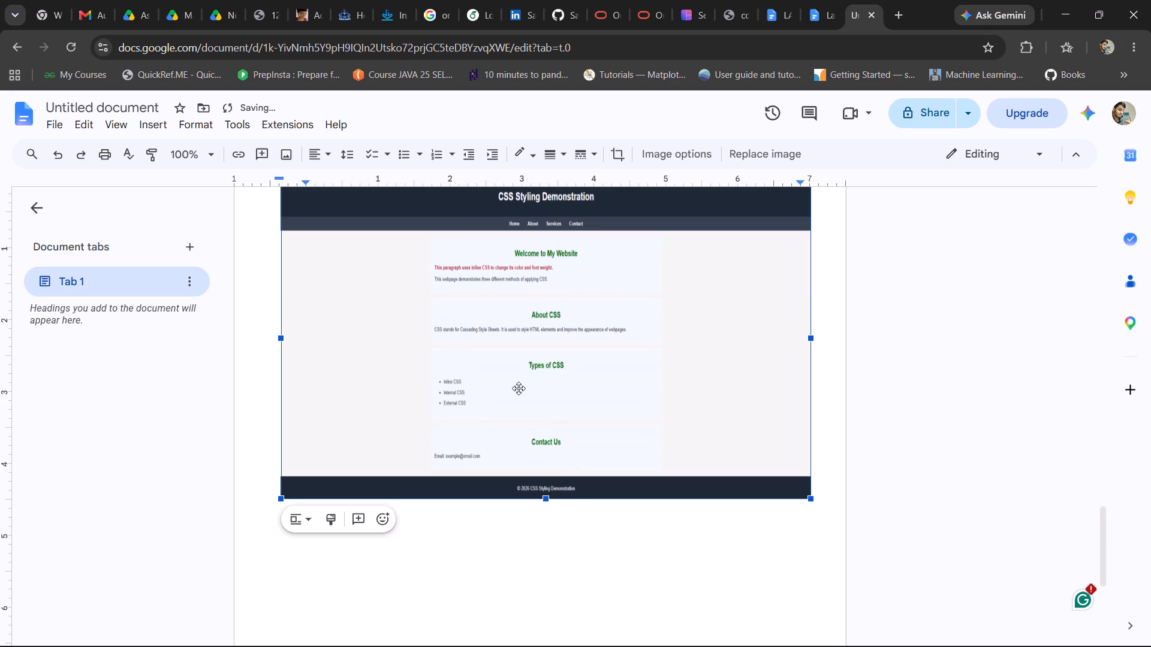
pyautogui.scroll(3, 664, 365)
pyautogui.scroll(-4, 664, 365)
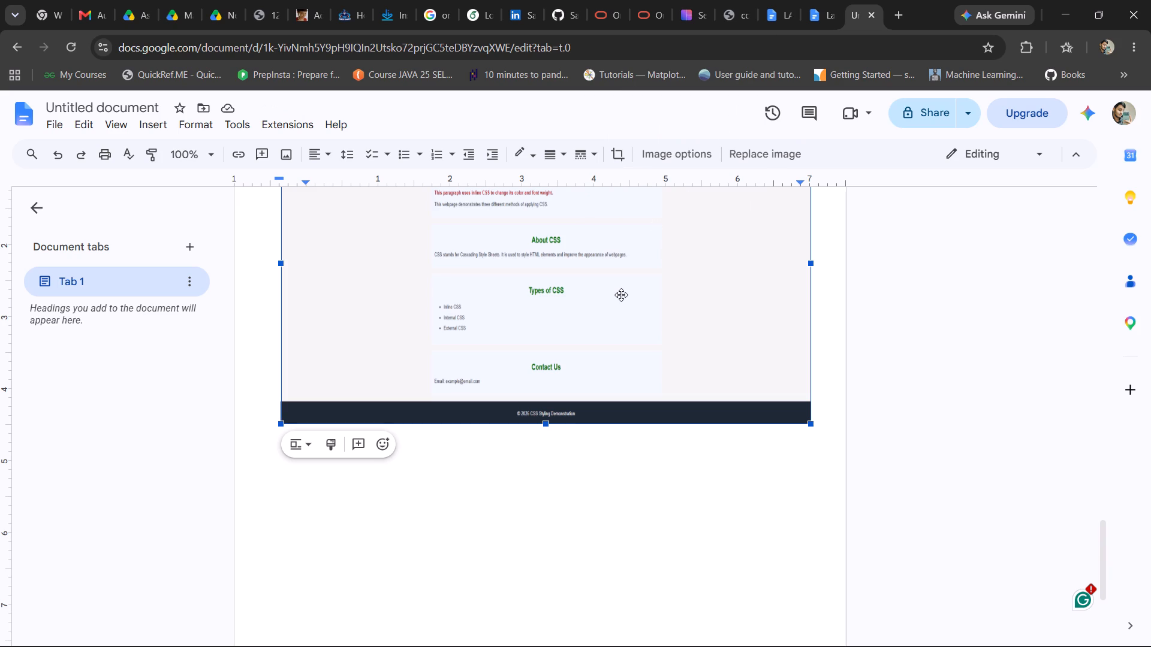
pyautogui.scroll(-5, 526, 430)
pyautogui.scroll(-4, 602, 471)
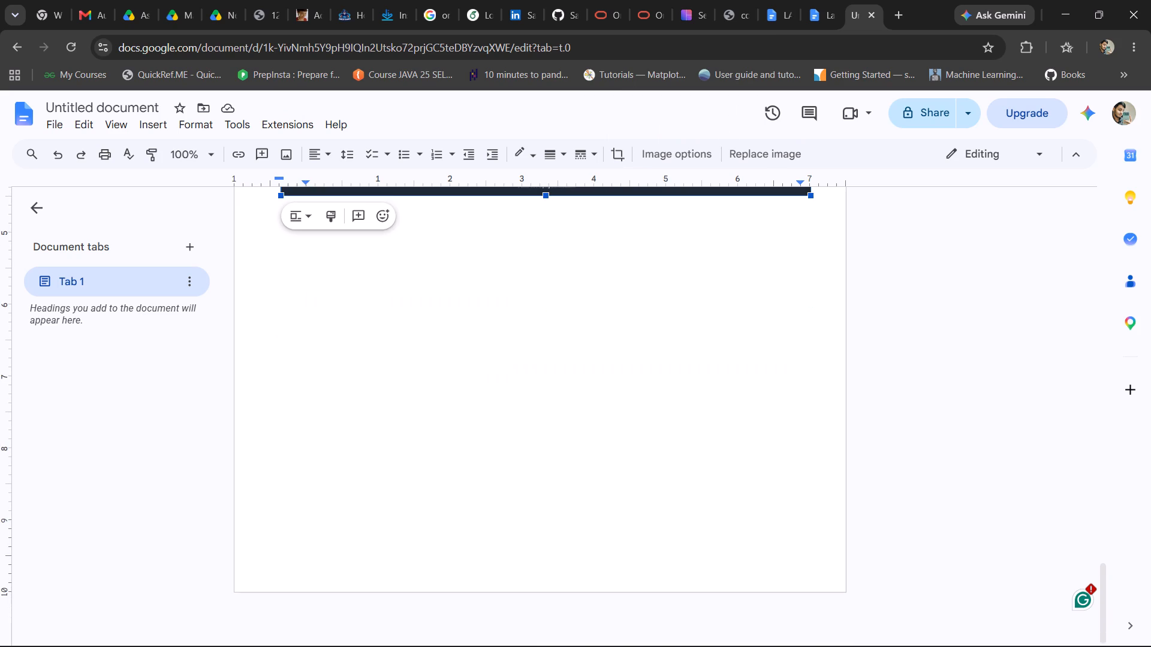
pyautogui.scroll(-2, 602, 471)
pyautogui.click(464, 430)
pyautogui.click(817, 539)
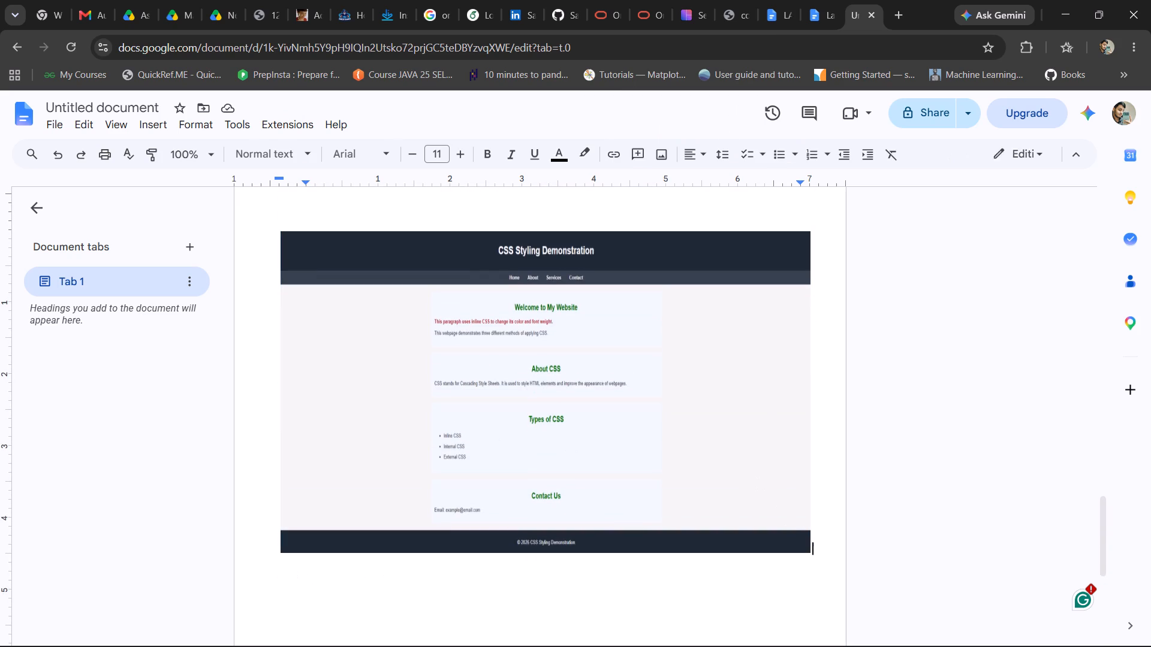
pyautogui.press('Return')
pyautogui.press('Return')
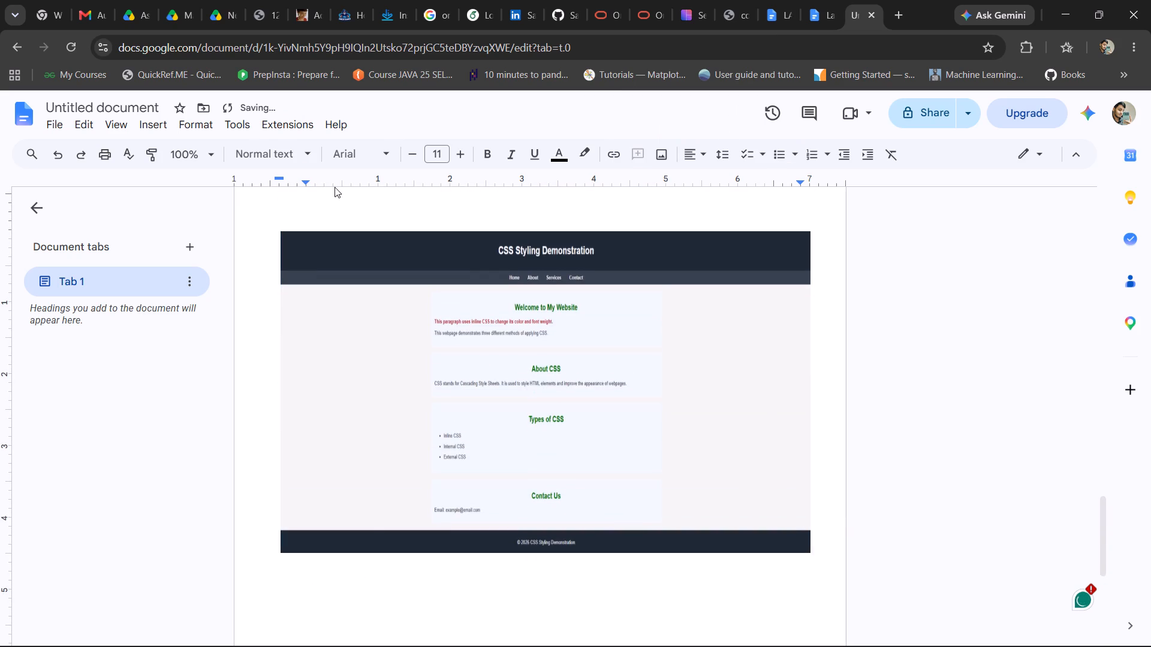
pyautogui.click(149, 132)
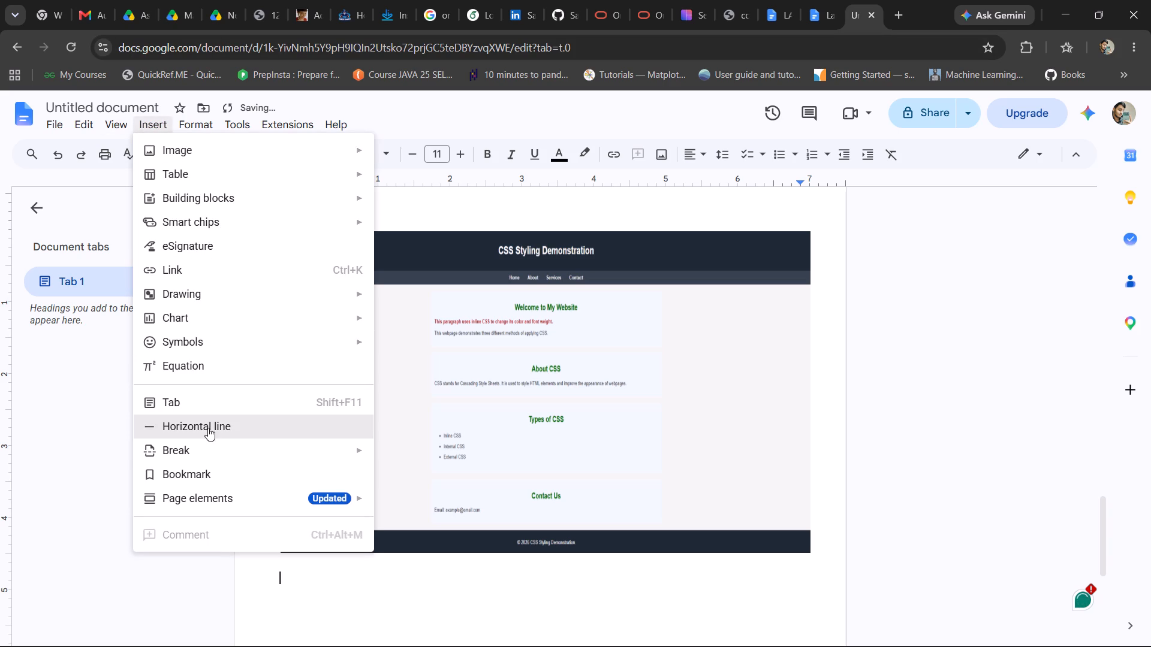
pyautogui.click(212, 445)
pyautogui.doubleClick(442, 458)
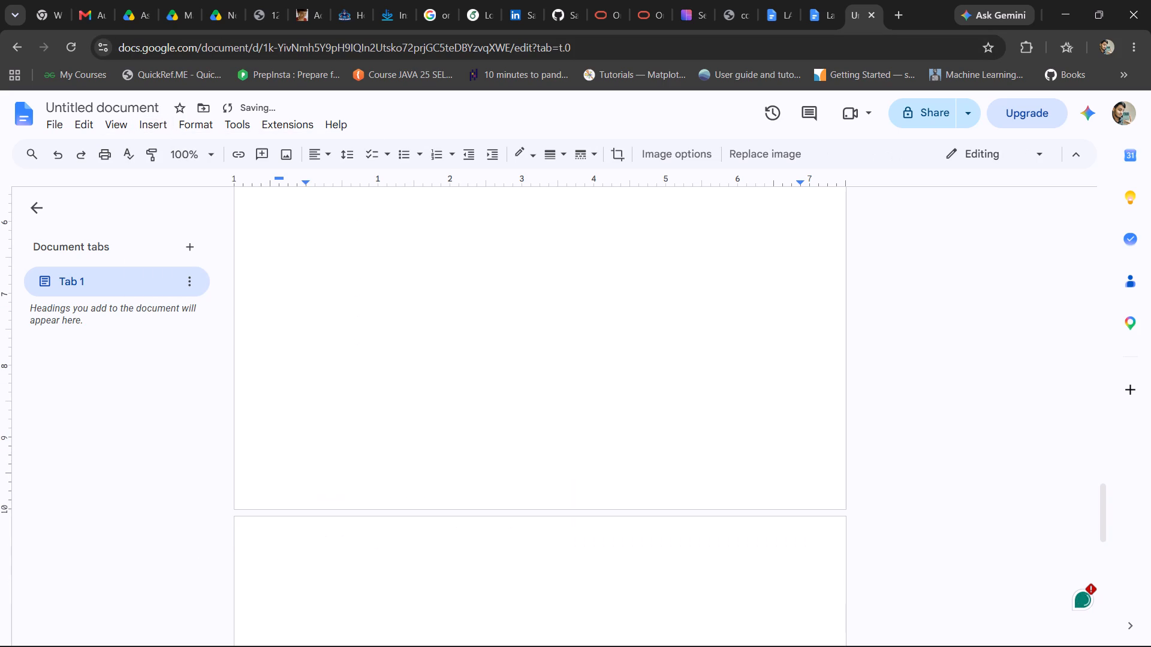
# Insert the saved image Screenshot 2026-10-26 235557.png at the top of the new fourth page.
pyautogui.scroll(-3, 442, 458)
pyautogui.click(490, 385)
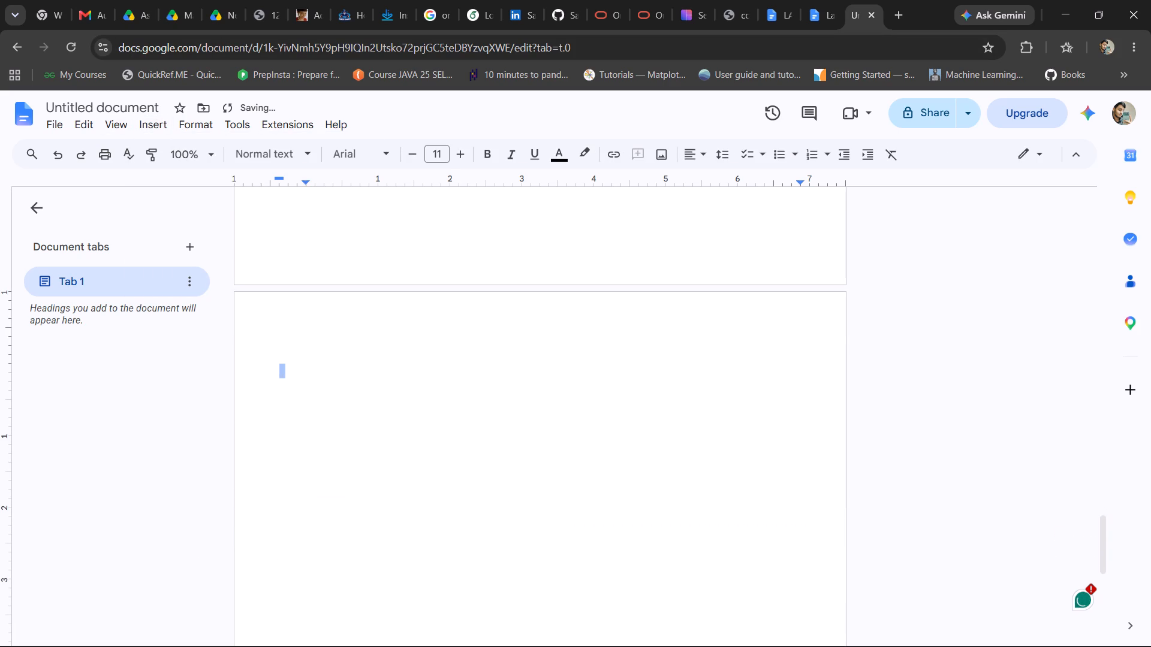
pyautogui.click(351, 367)
pyautogui.click(150, 123)
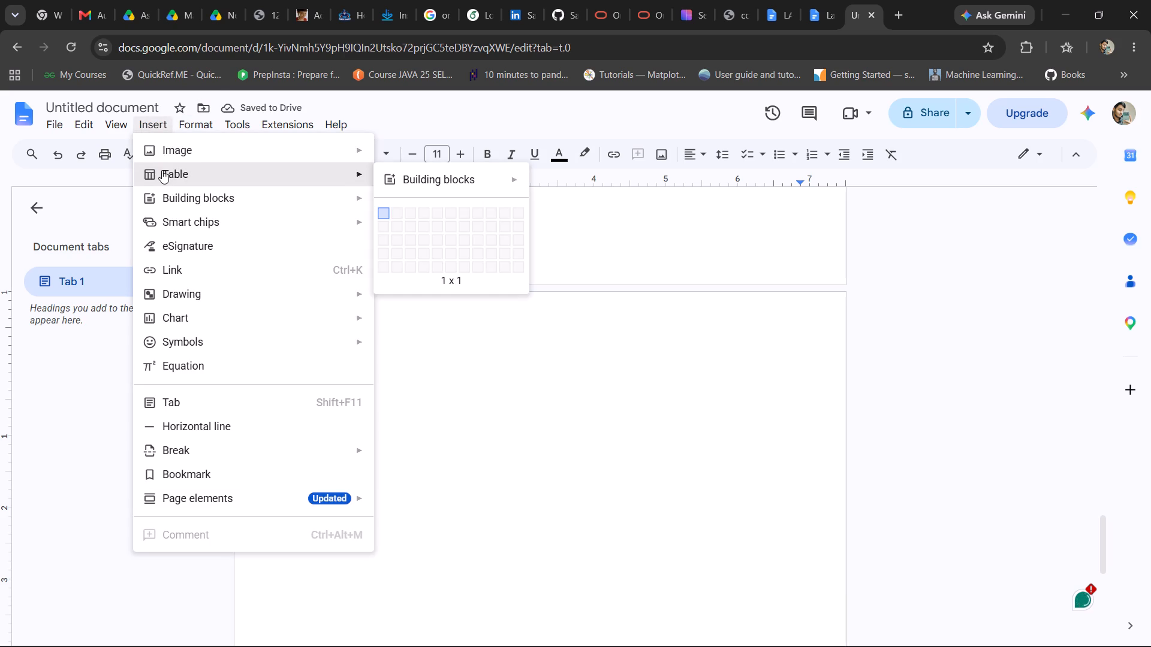
pyautogui.click(415, 149)
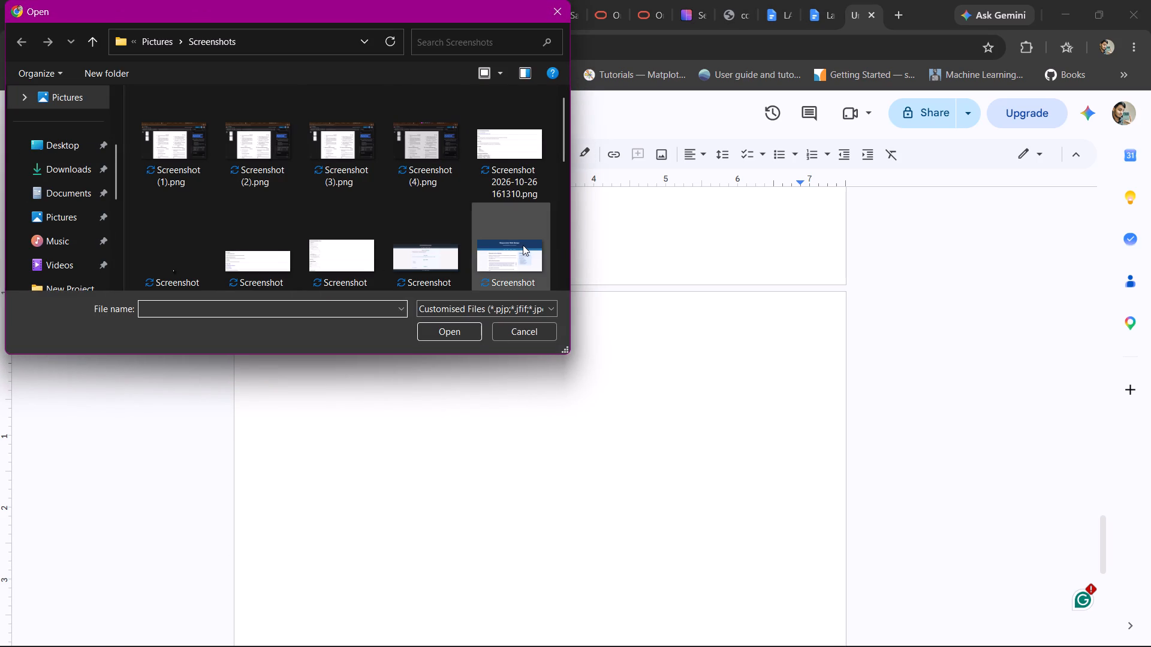
pyautogui.scroll(-2, 510, 256)
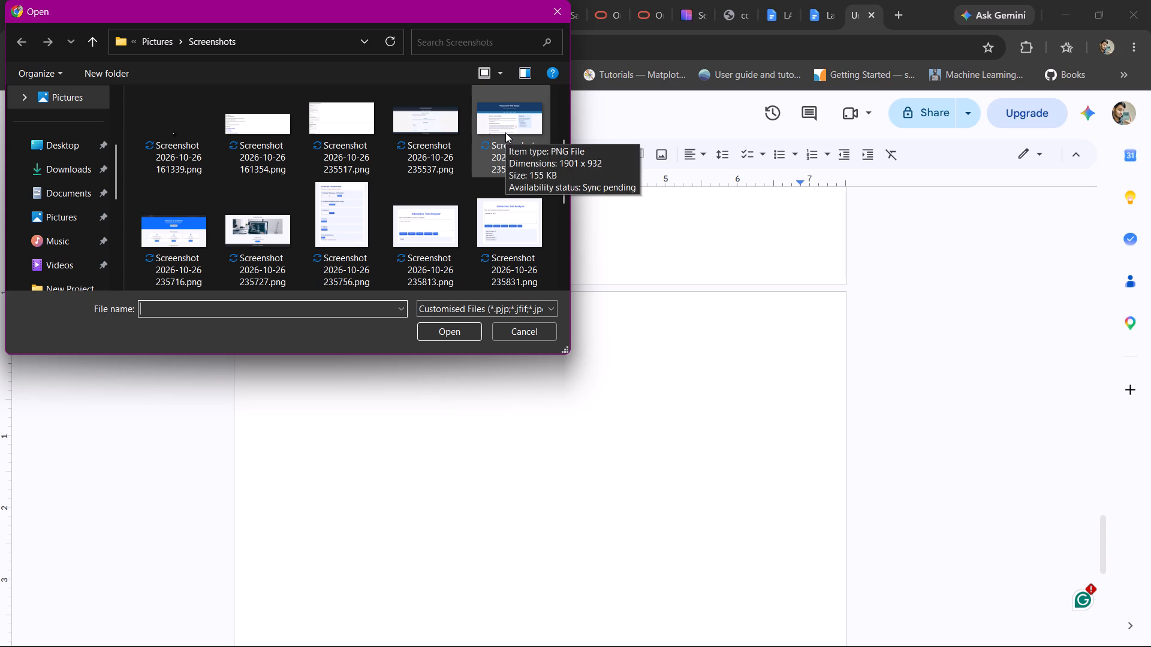
pyautogui.click(505, 132)
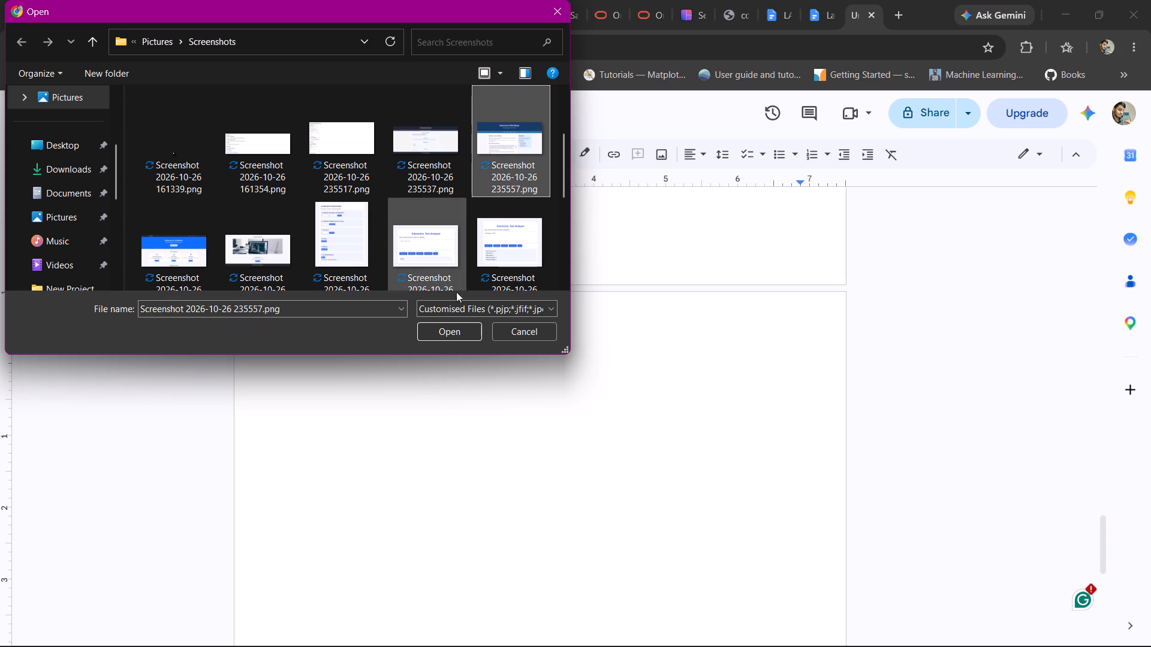
pyautogui.click(444, 329)
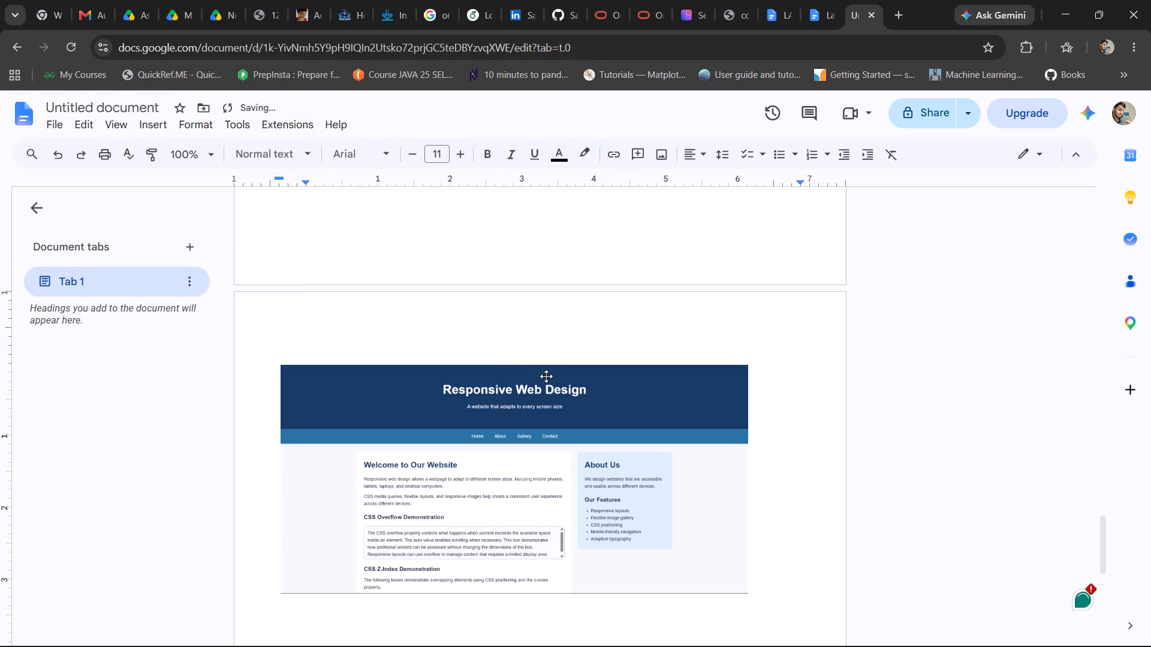
# Widen the Responsive Web Design image to about the 7 mark on the ruler and stretch it to about 3.6 inches tall.
pyautogui.scroll(-1, 547, 388)
pyautogui.doubleClick(633, 383)
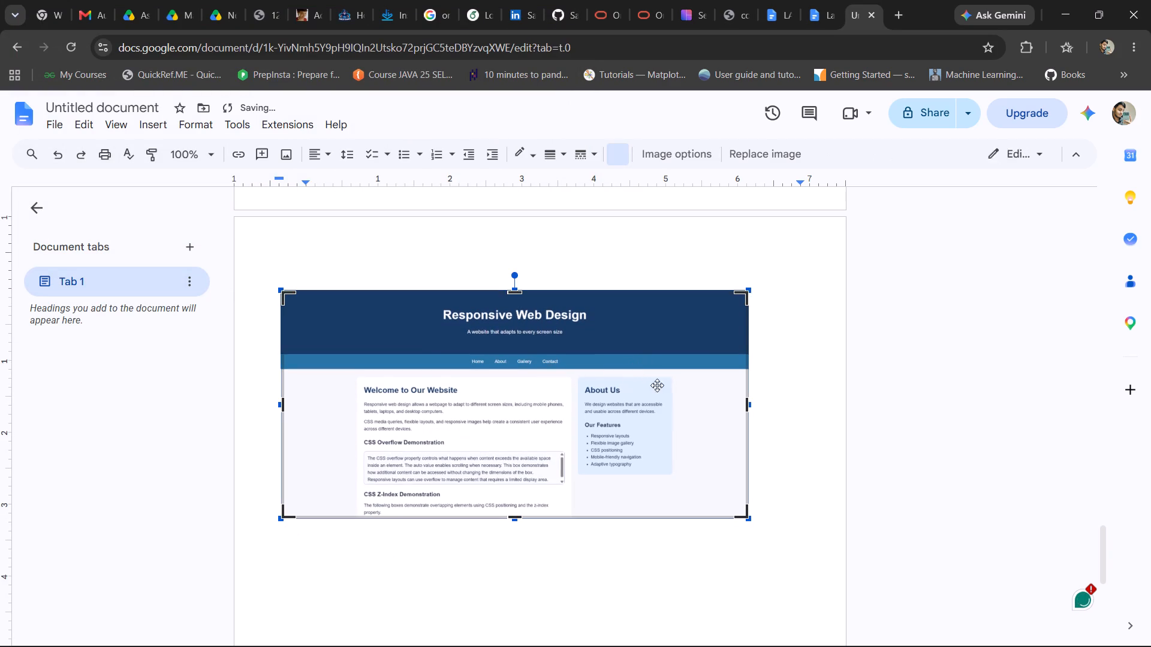
pyautogui.moveTo(751, 403); pyautogui.dragTo(774, 404)
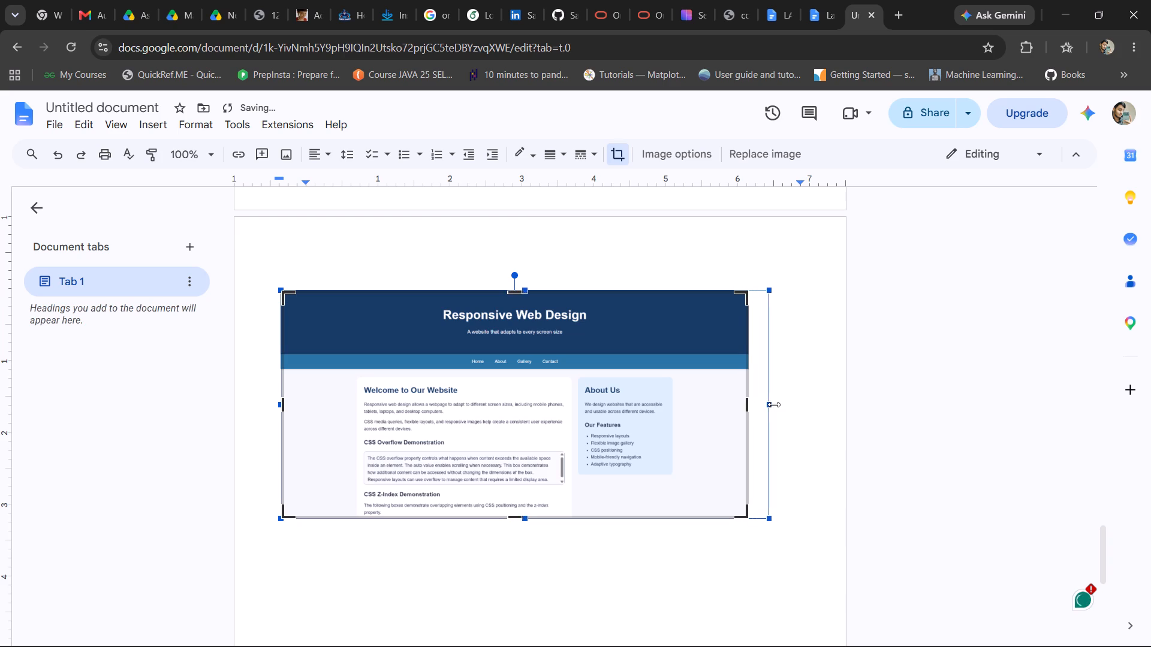
pyautogui.moveTo(774, 404); pyautogui.dragTo(807, 395)
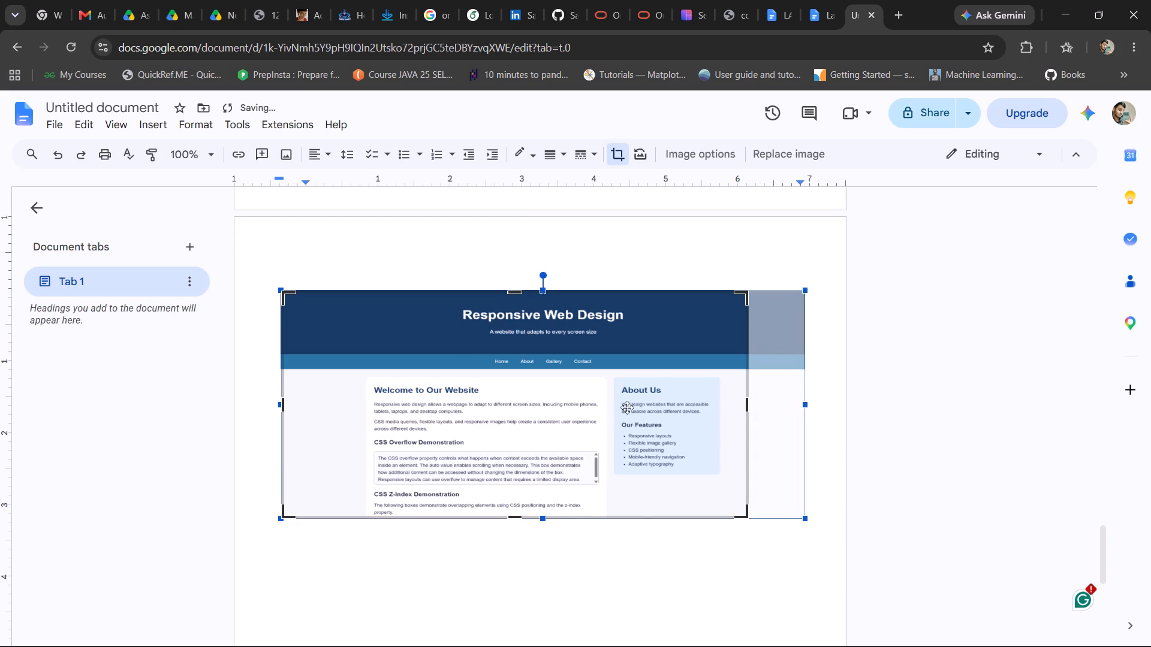
pyautogui.click(700, 540)
pyautogui.moveTo(745, 404); pyautogui.dragTo(804, 400)
pyautogui.click(804, 400)
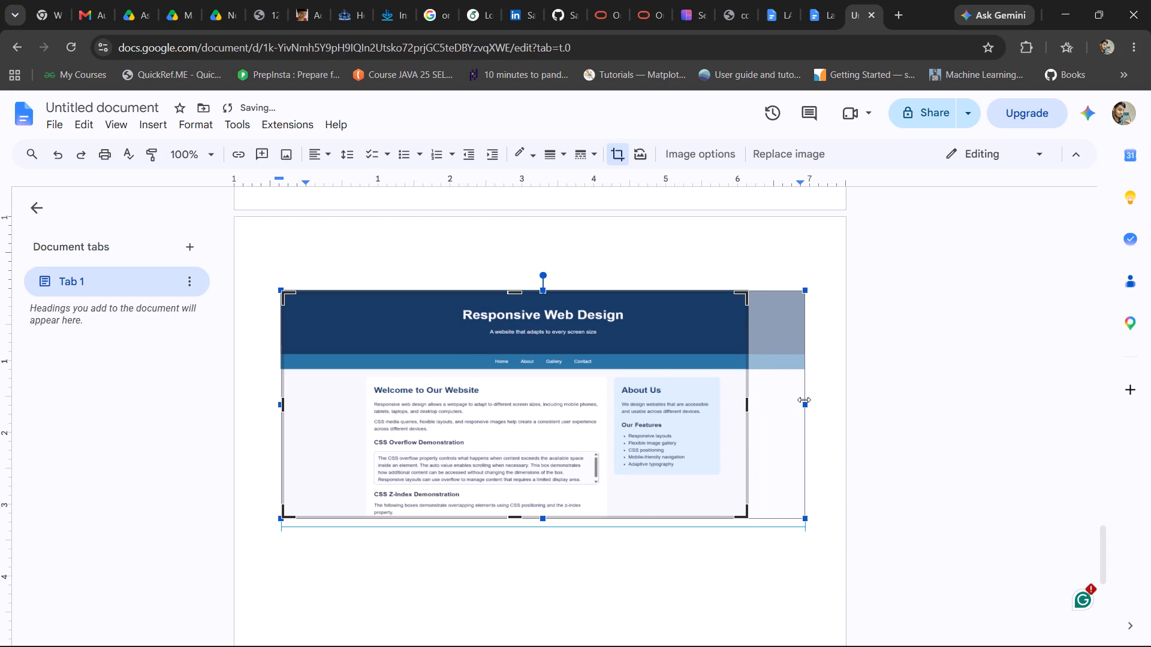
pyautogui.click(677, 543)
pyautogui.click(546, 518)
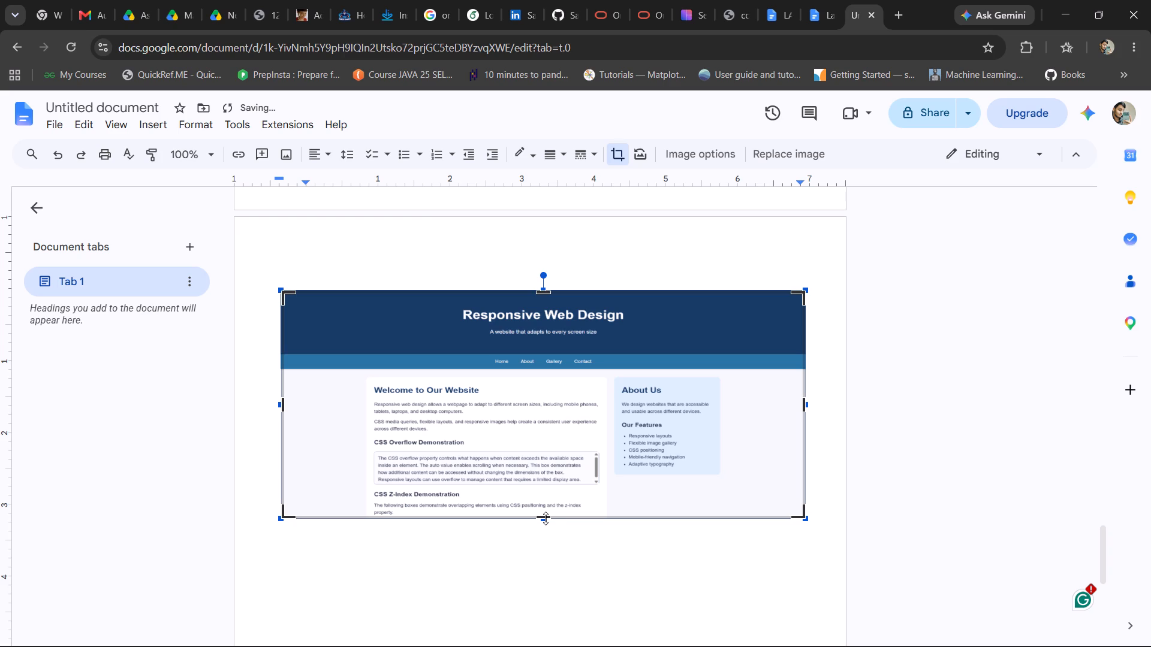
pyautogui.click(552, 550)
pyautogui.click(552, 551)
pyautogui.click(827, 495)
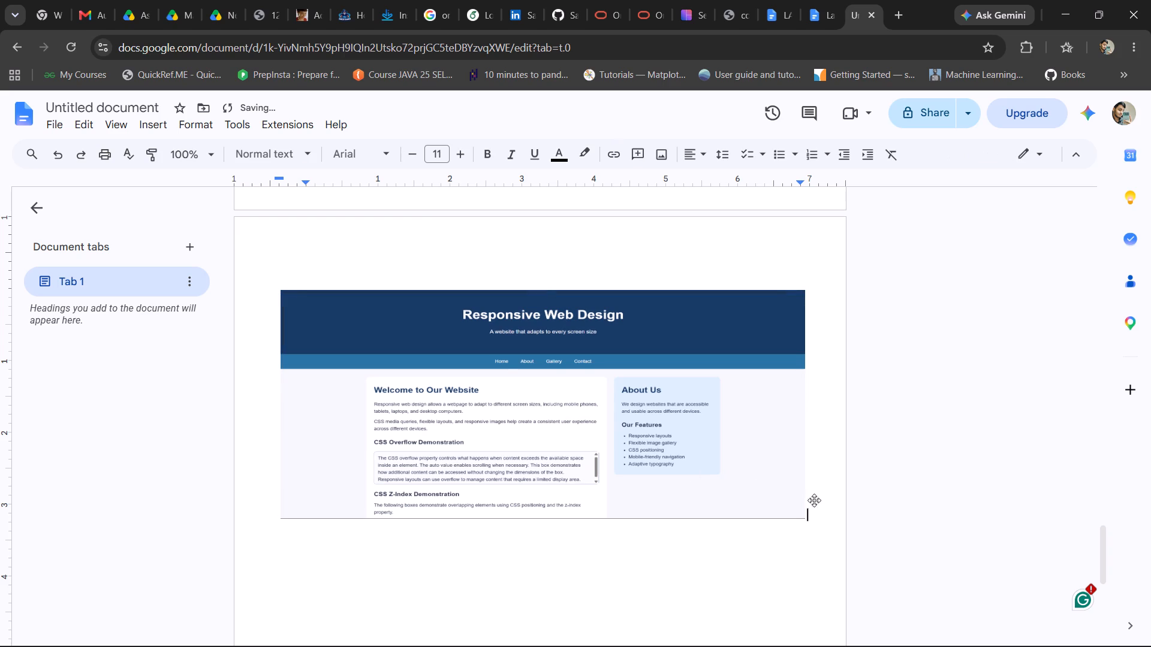
pyautogui.click(541, 490)
pyautogui.moveTo(546, 521); pyautogui.dragTo(548, 548)
pyautogui.click(548, 548)
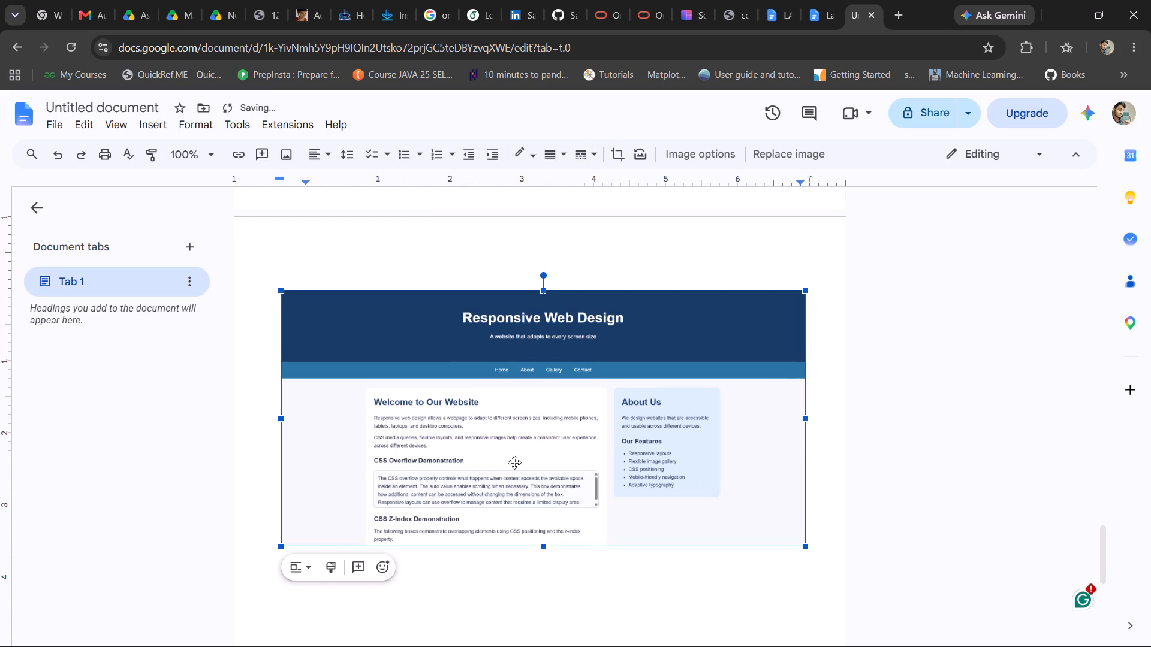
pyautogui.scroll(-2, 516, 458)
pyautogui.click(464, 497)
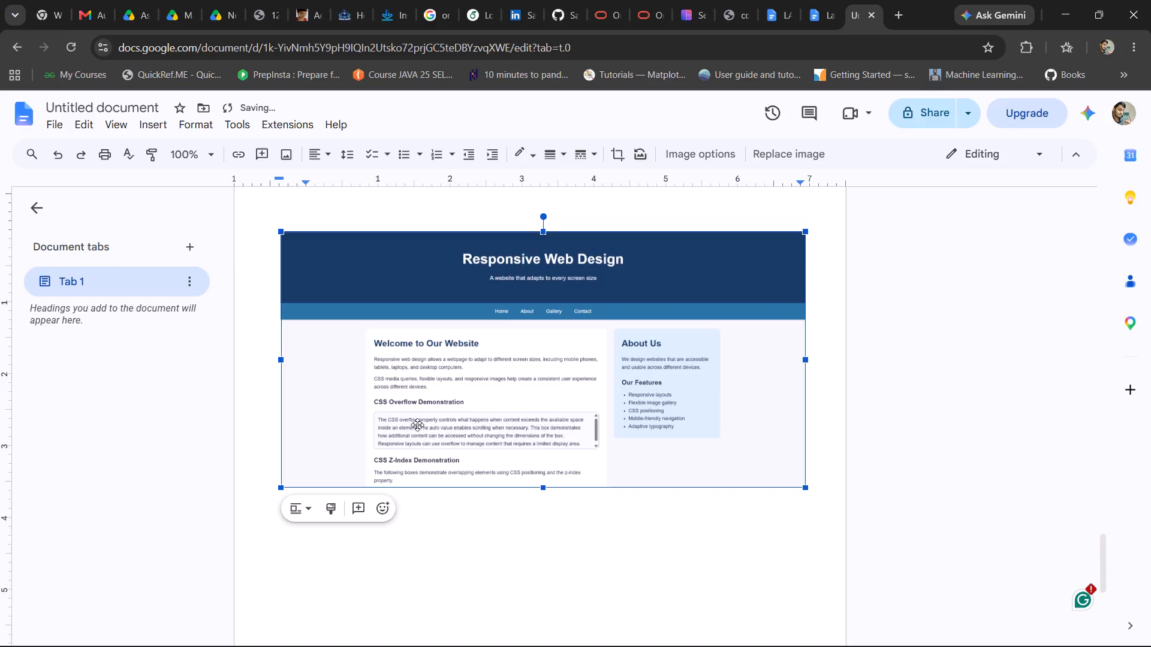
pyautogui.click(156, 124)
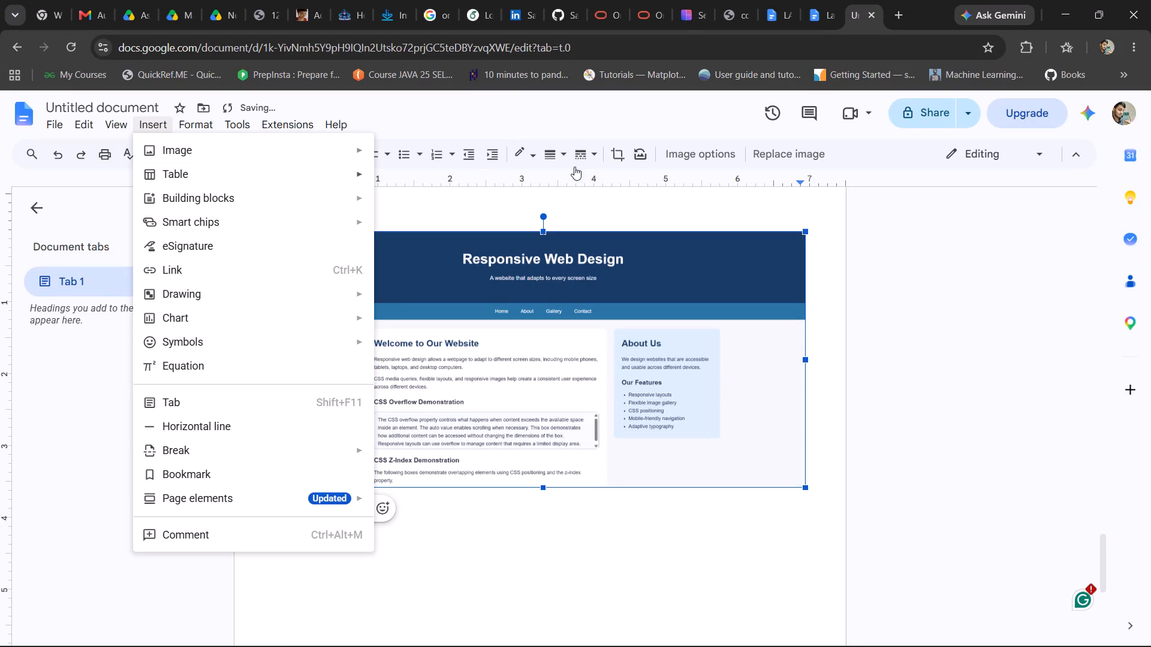
# Switch to Brave and take a full-width screenshot of Q4.html from the Layer One box down through the Image Gallery cards.
pyautogui.hotkey('alt', 'Tab')
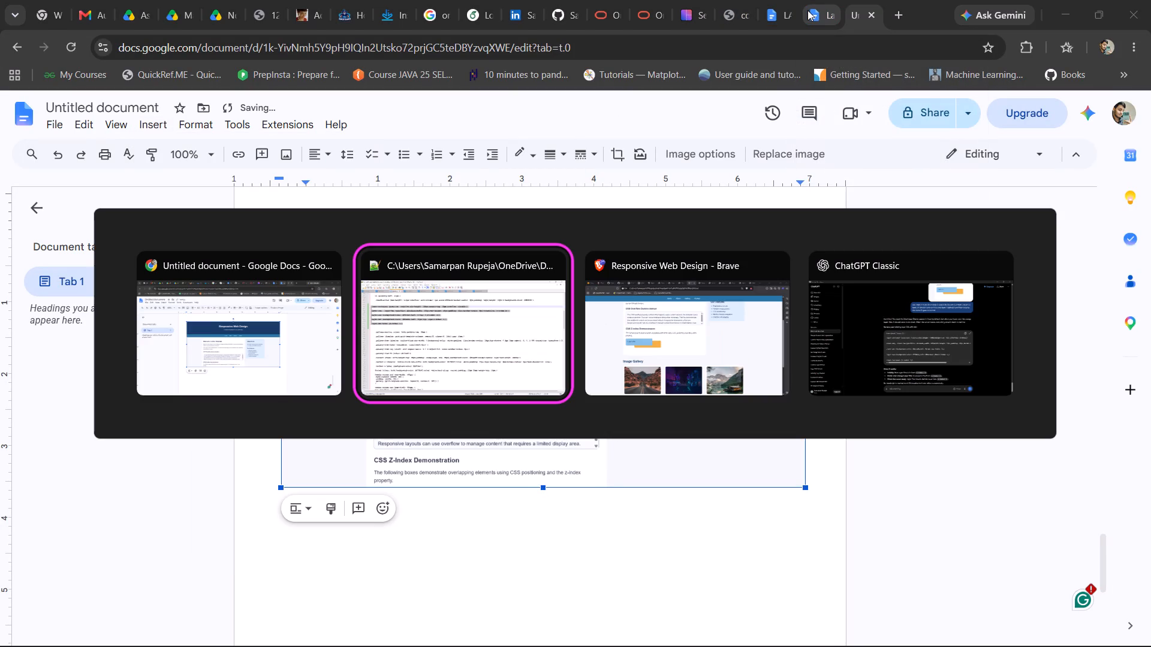
pyautogui.hotkey('alt', 'Tab')
pyautogui.scroll(-1, 807, 11)
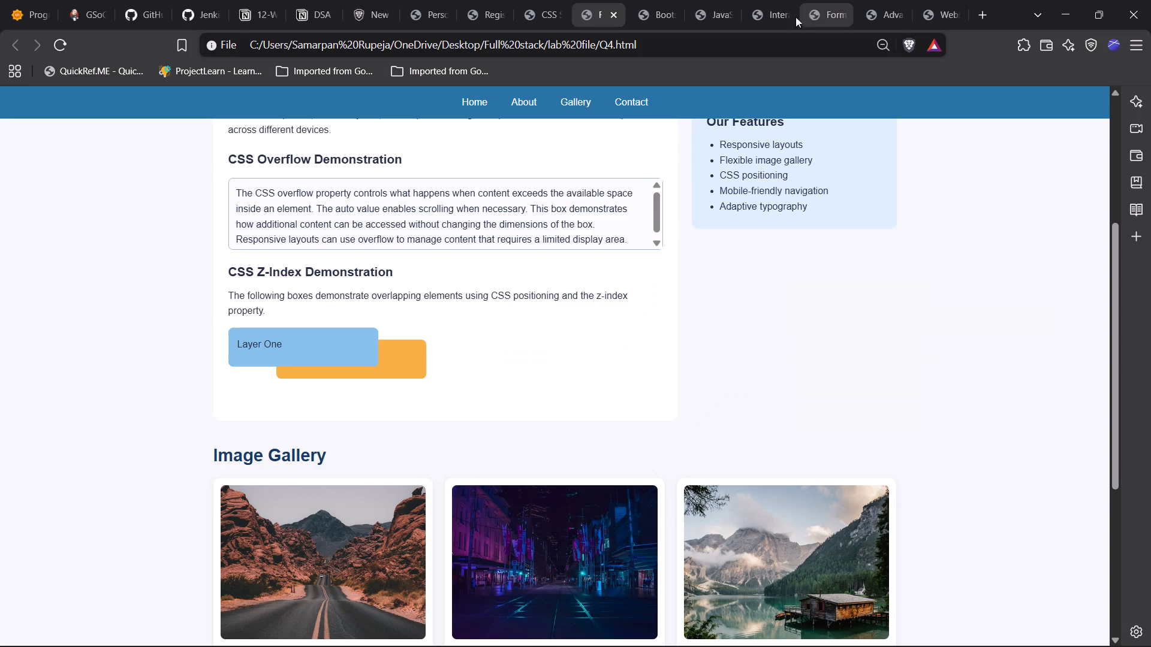
pyautogui.scroll(-2, 796, 17)
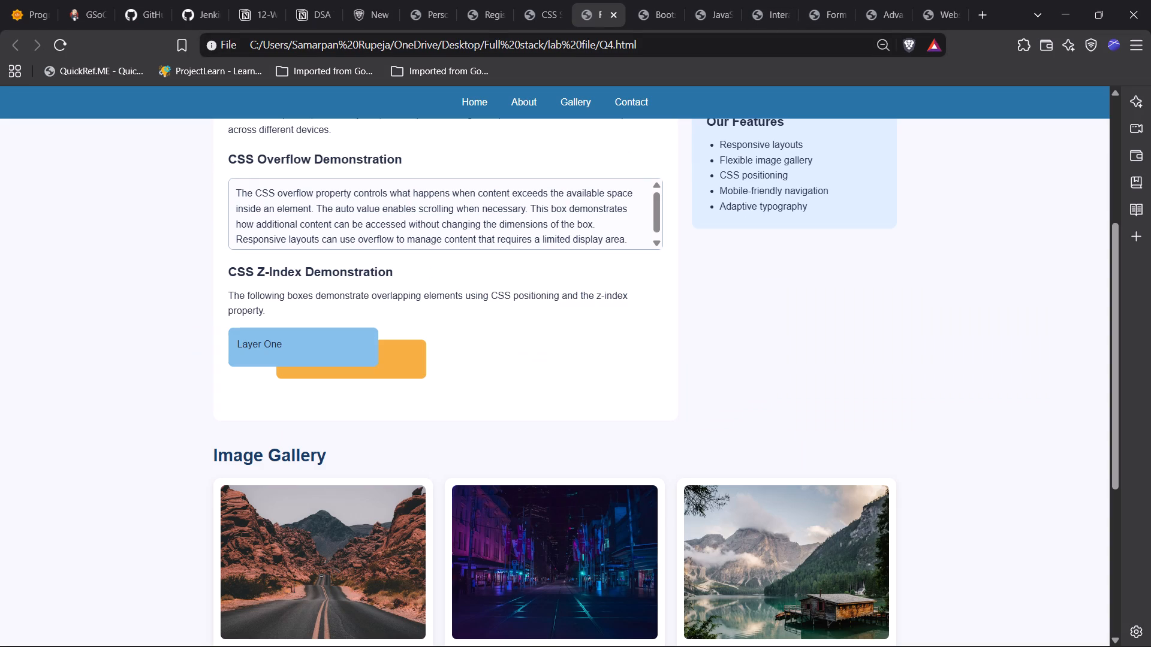
pyautogui.press('shift+super+s')
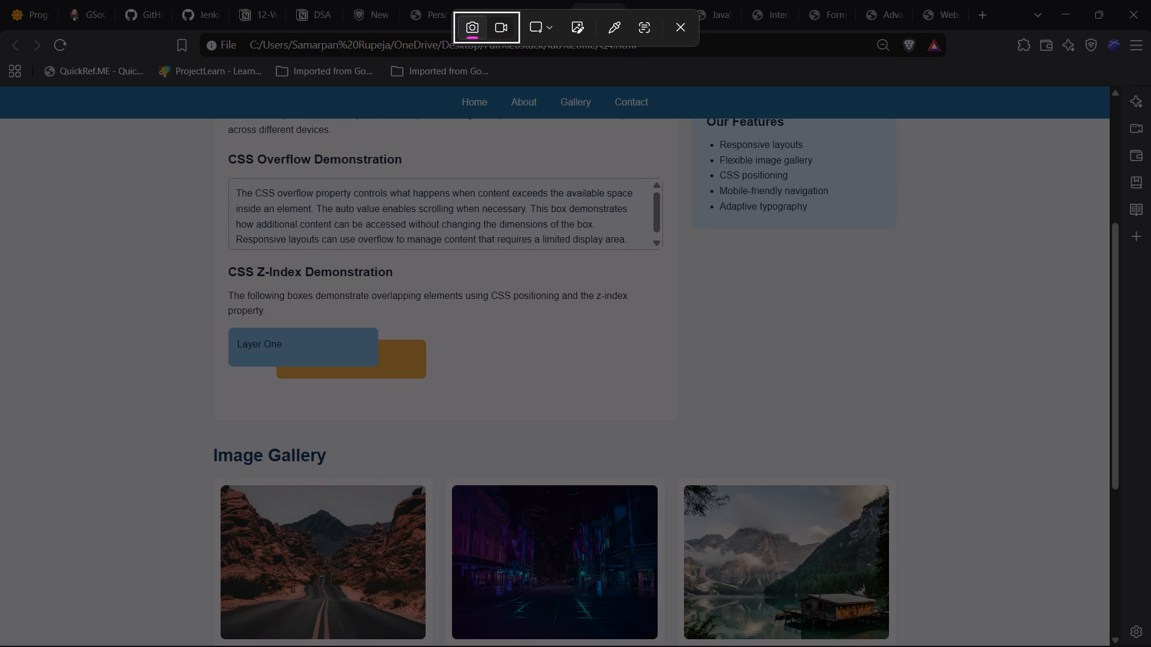
pyautogui.click(686, 22)
pyautogui.hotkey('alt', 'Tab')
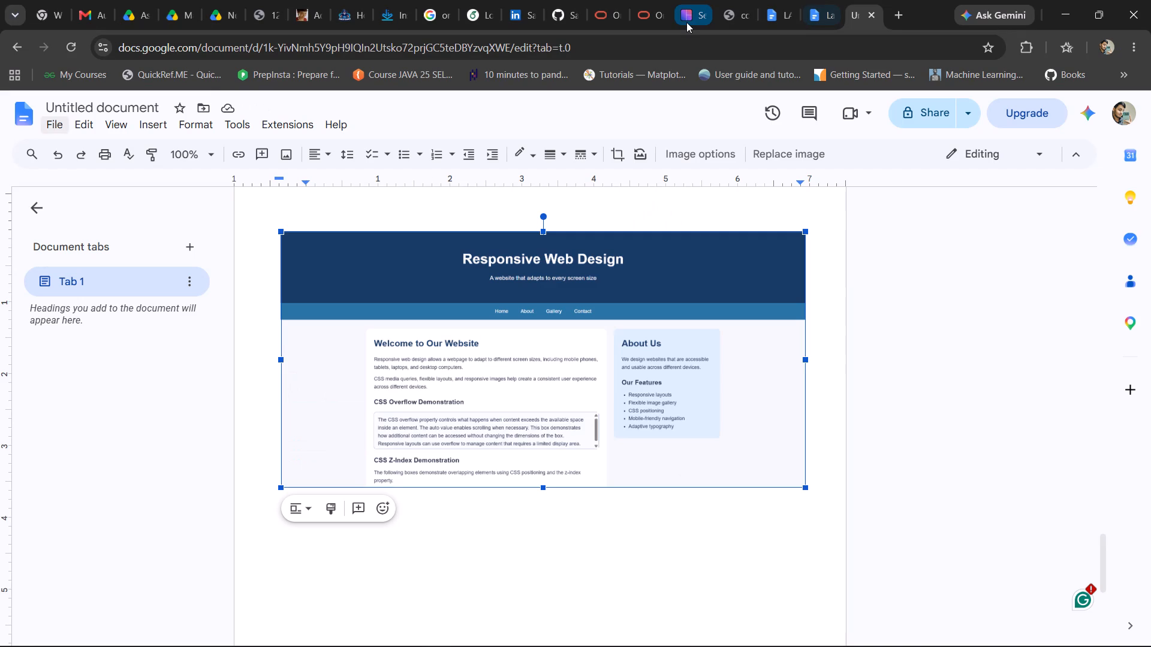
pyautogui.hotkey('alt', 'Tab')
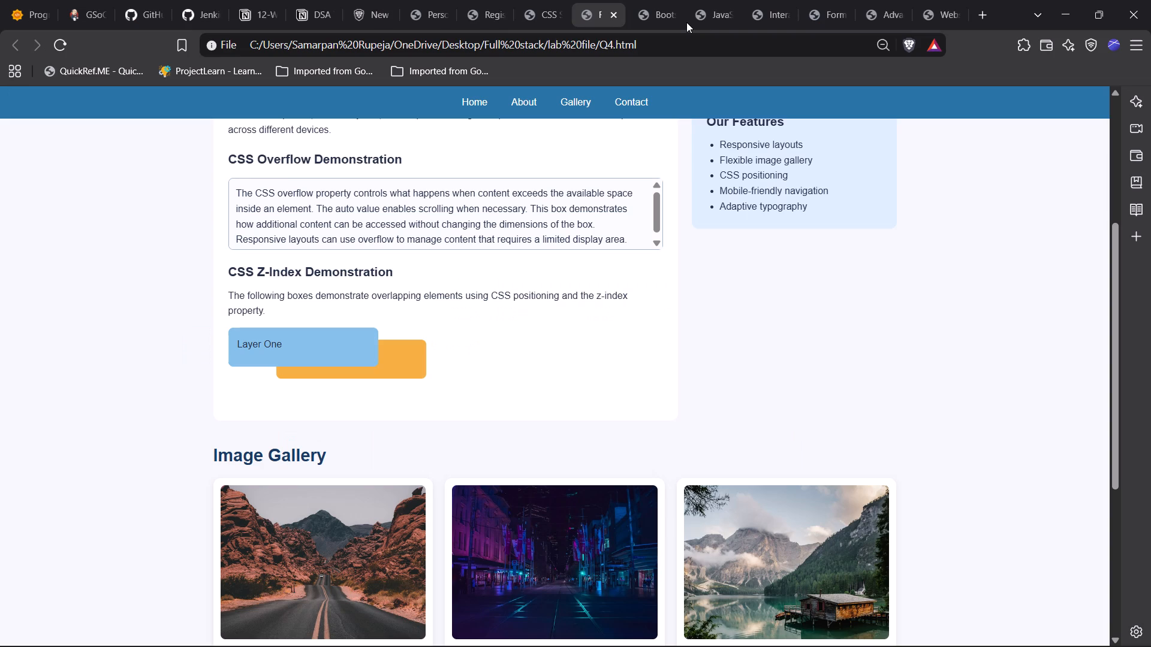
pyautogui.scroll(2, 374, 231)
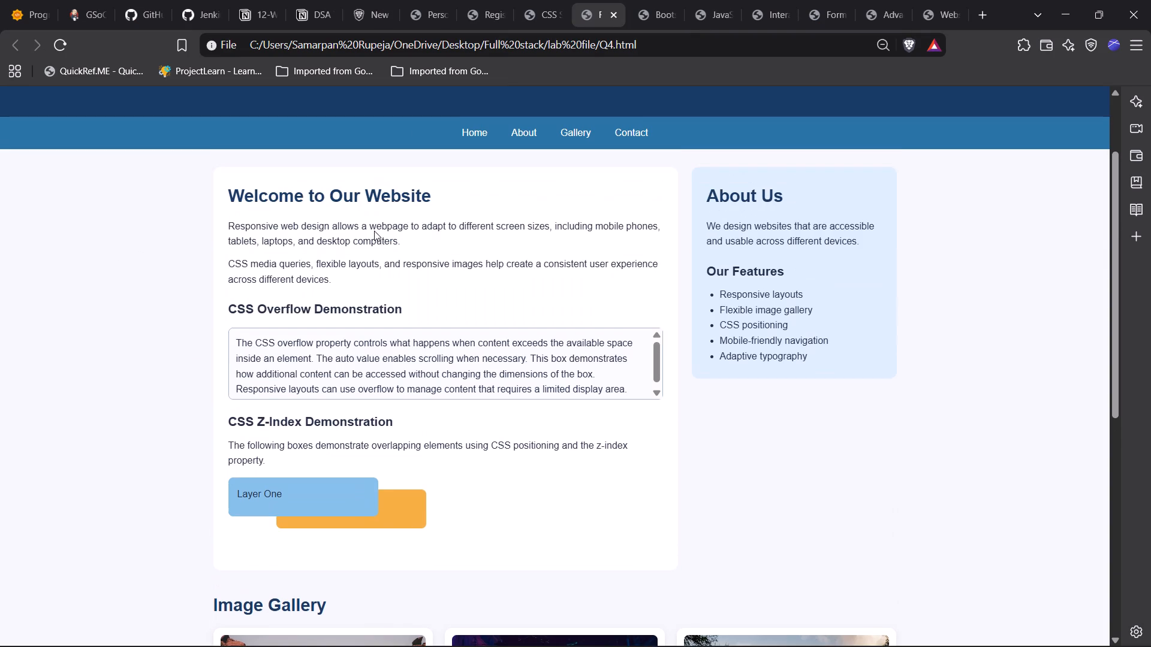
pyautogui.scroll(-4, 374, 231)
pyautogui.scroll(1, 374, 231)
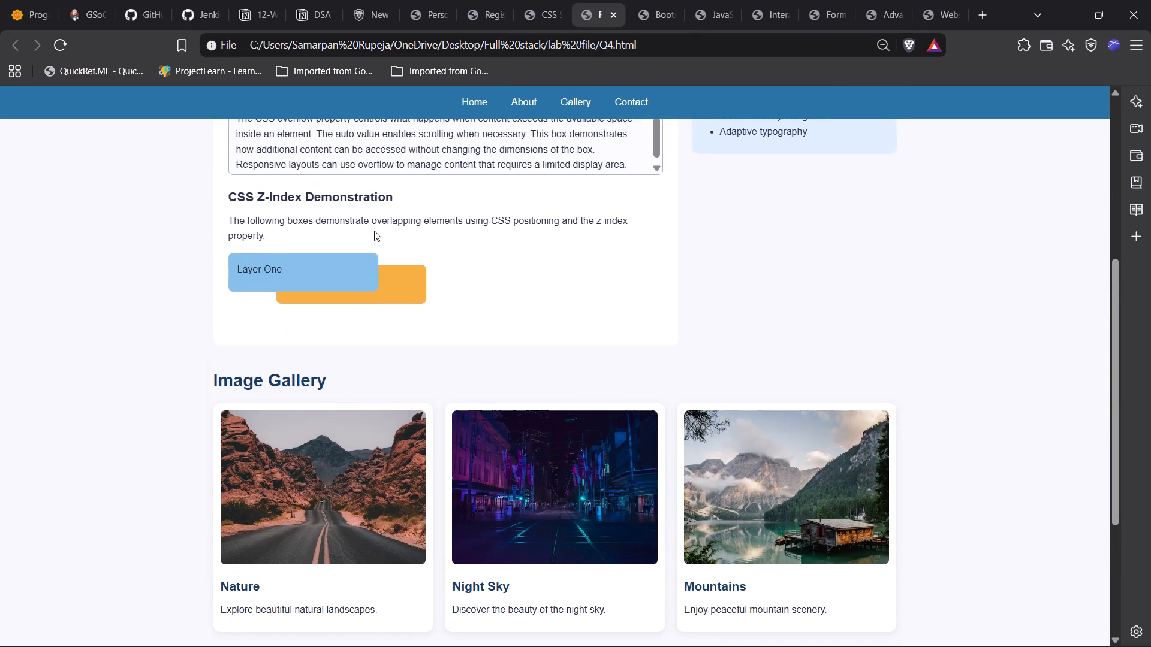
pyautogui.hotkey('alt', 'Tab')
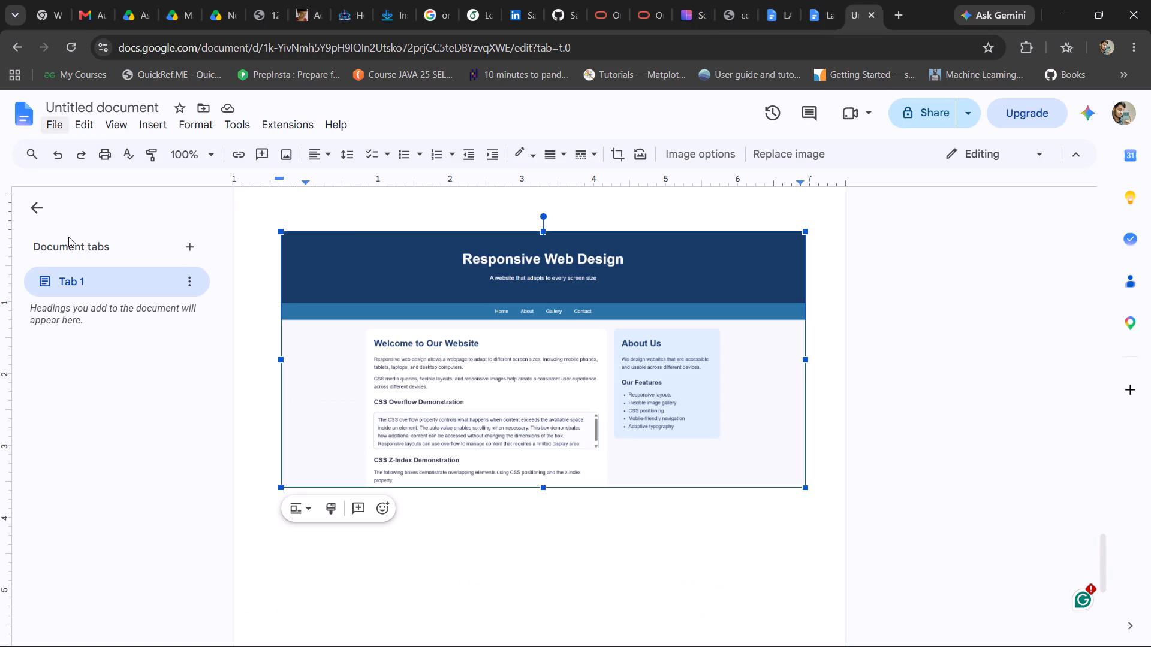
pyautogui.hotkey('alt', 'Tab')
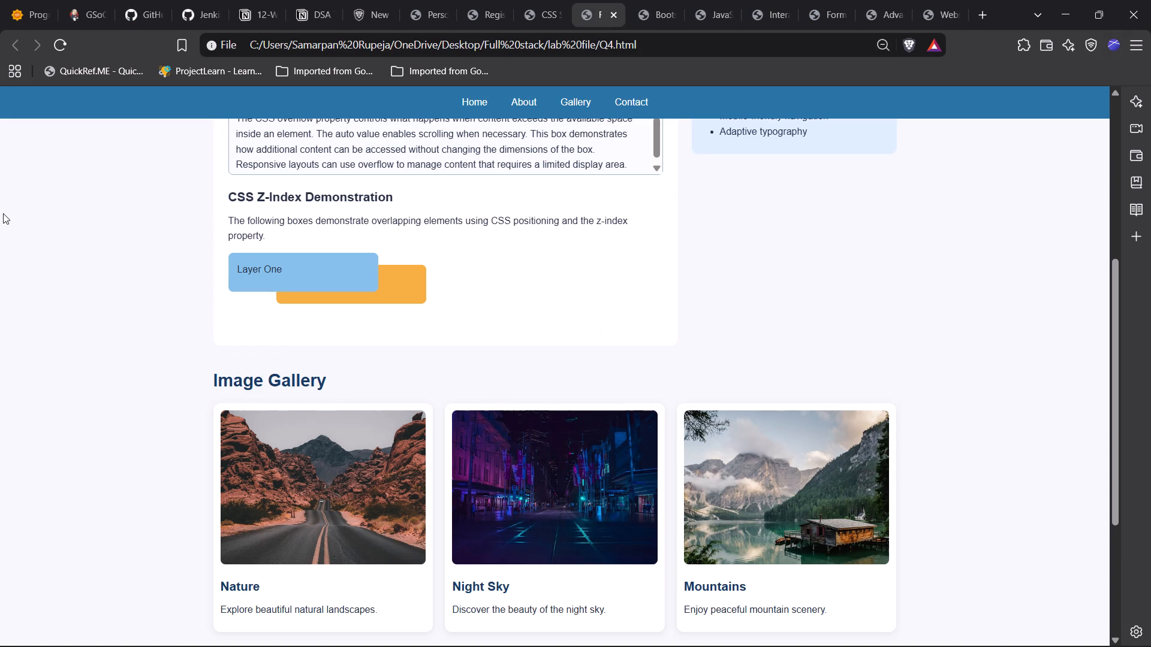
pyautogui.press('shift+super+s')
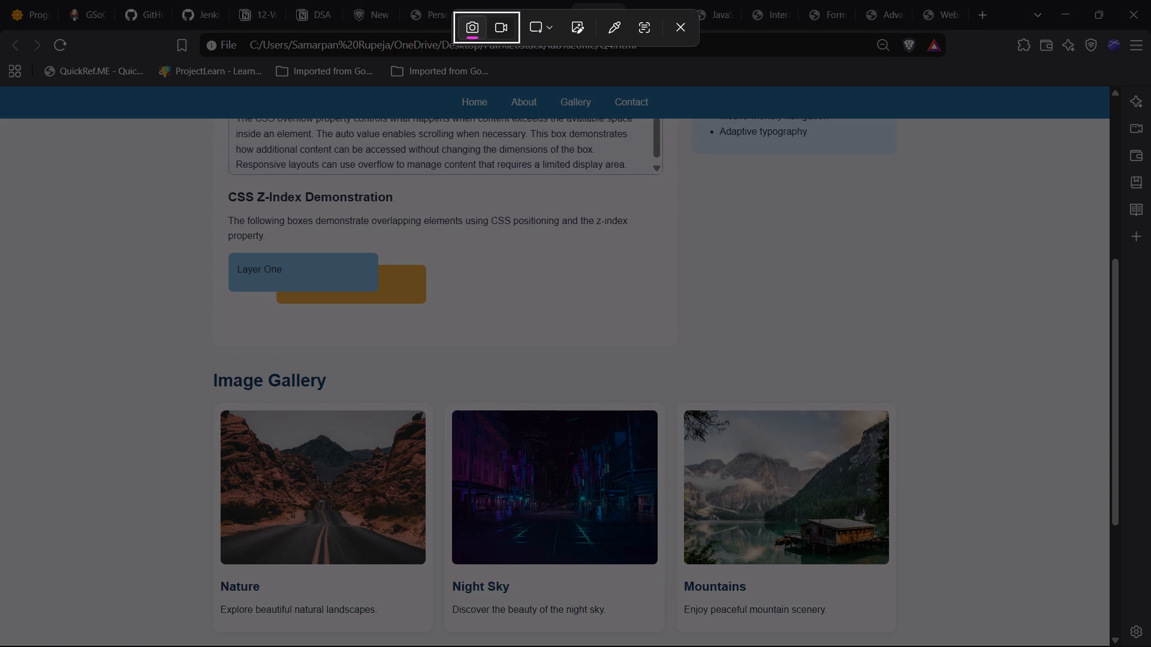
pyautogui.moveTo(0, 243); pyautogui.dragTo(905, 646)
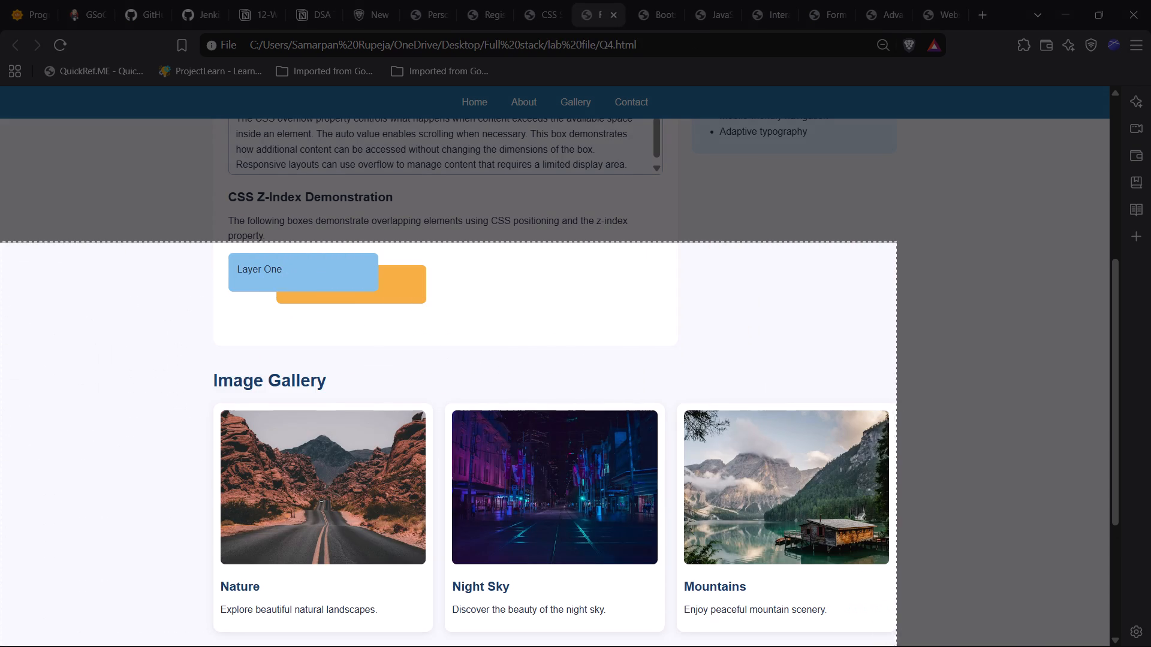
pyautogui.moveTo(905, 646); pyautogui.dragTo(1116, 644)
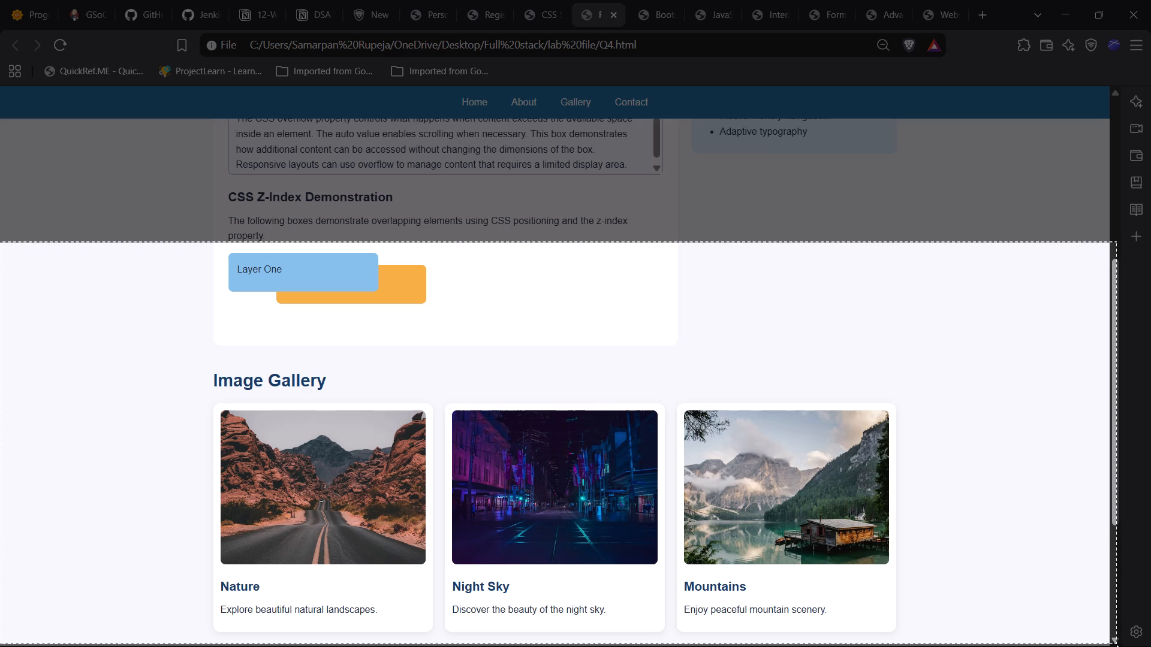
pyautogui.moveTo(1116, 644); pyautogui.dragTo(1110, 646)
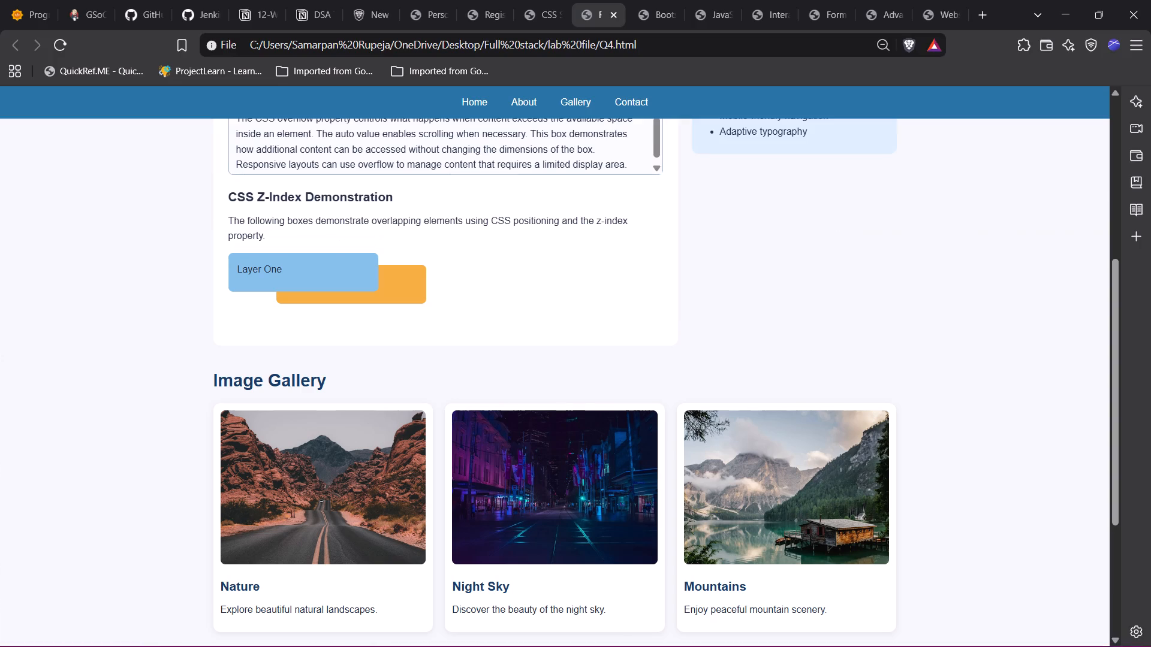
# Back in the Google Docs document, insert the saved image Screenshot 2026-10-27 002113.png in place of the selected Responsive Web Design image.
pyautogui.hotkey('alt', 'Tab')
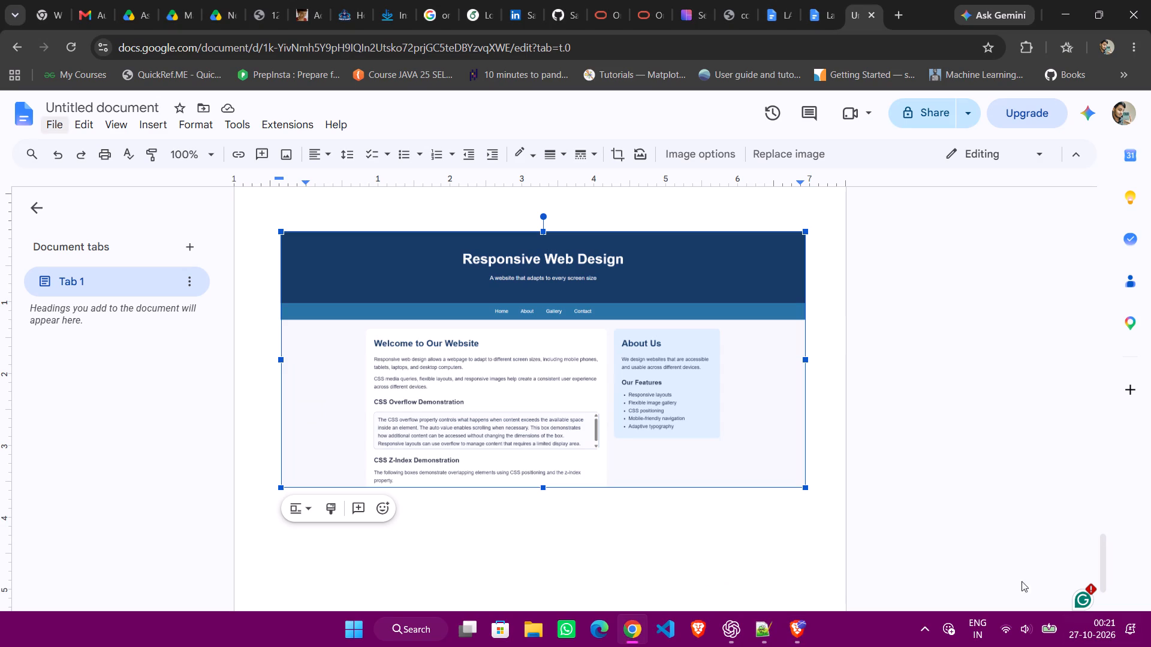
pyautogui.click(162, 129)
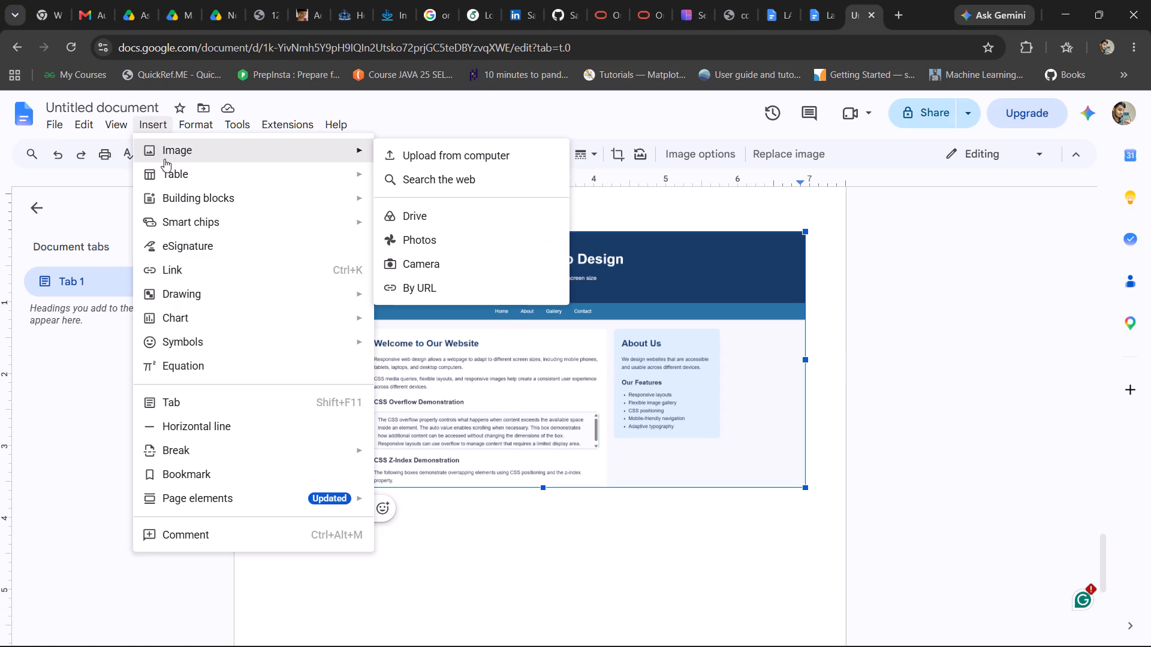
pyautogui.click(456, 163)
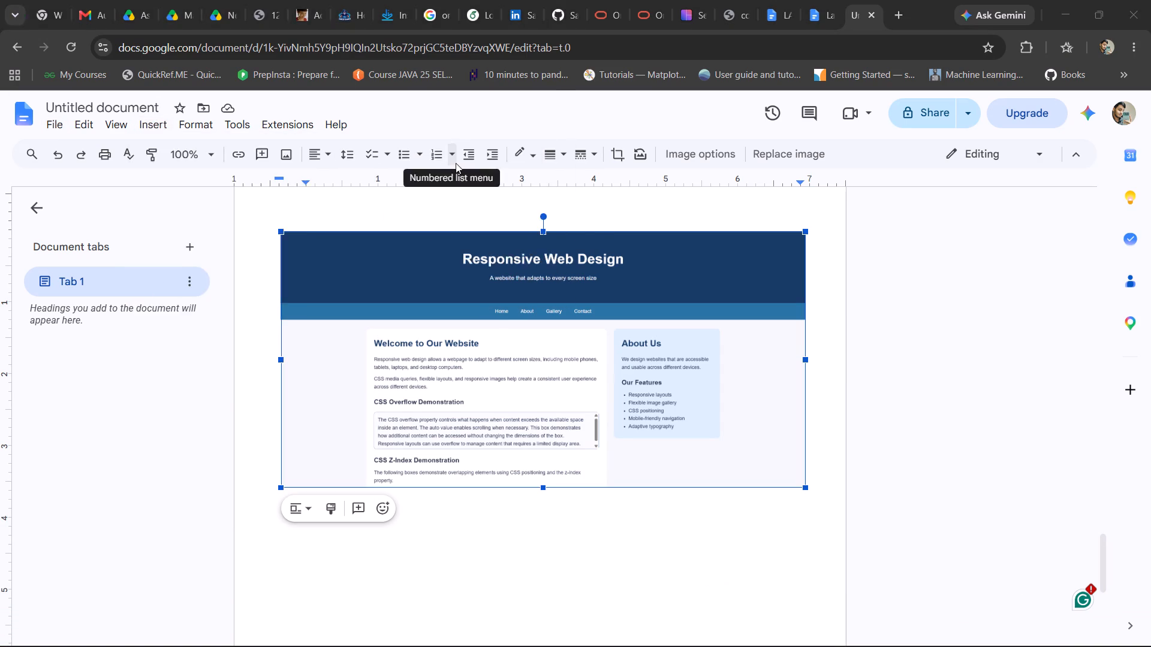
pyautogui.scroll(2, 403, 198)
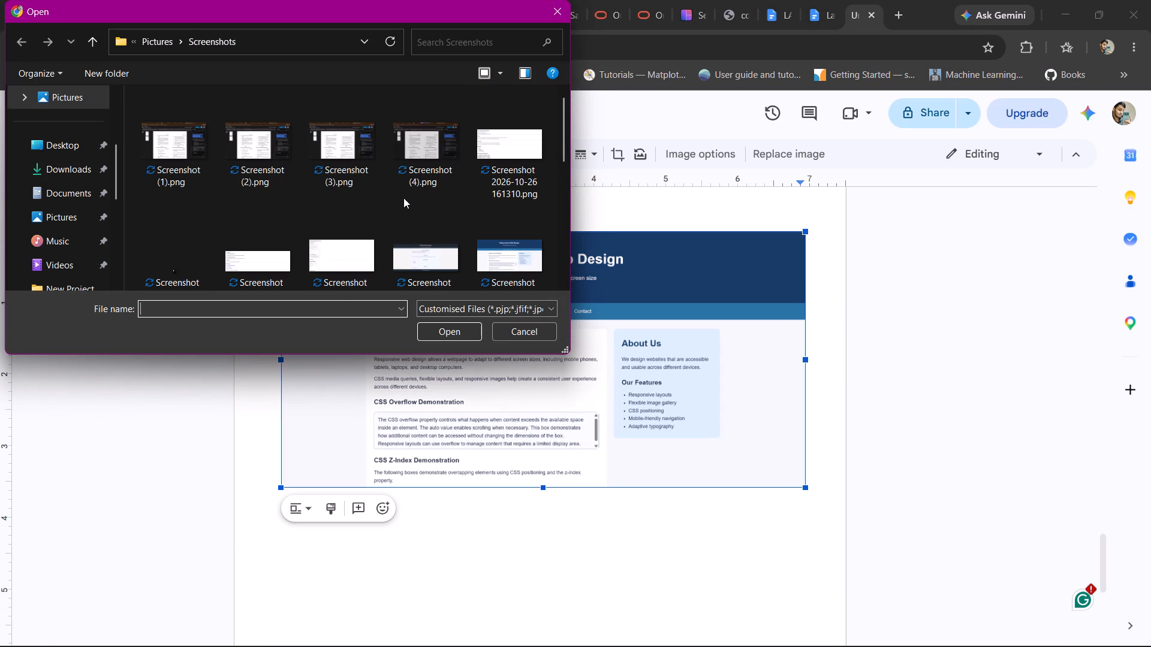
pyautogui.scroll(2, 403, 198)
pyautogui.scroll(-6, 379, 193)
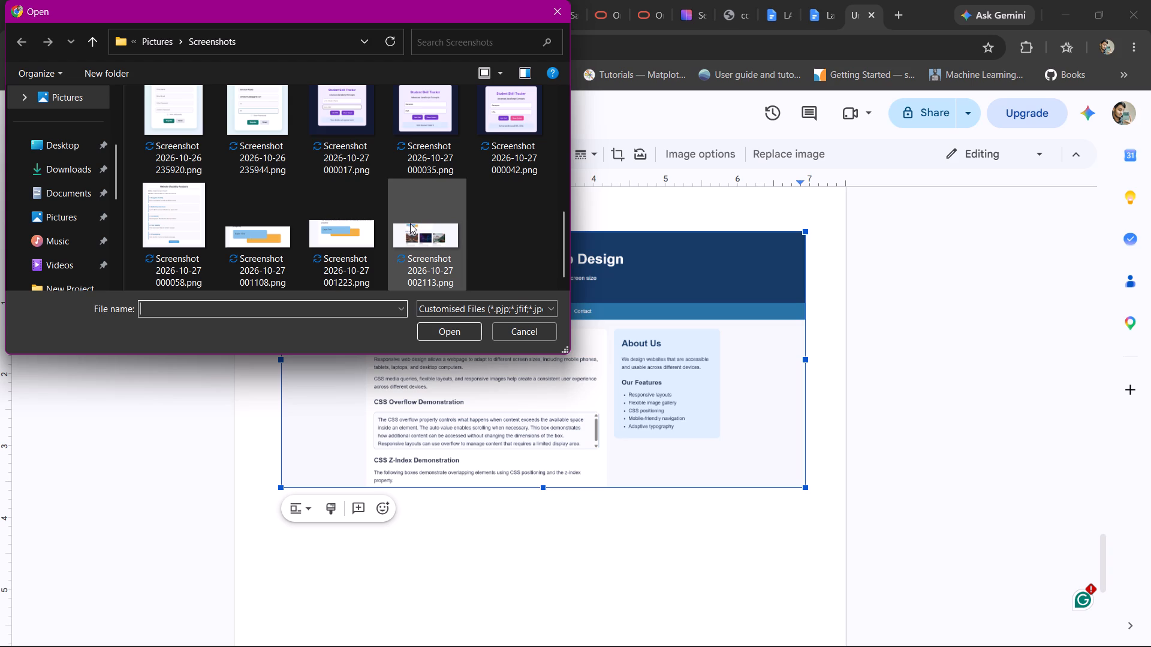
pyautogui.click(410, 223)
pyautogui.click(465, 332)
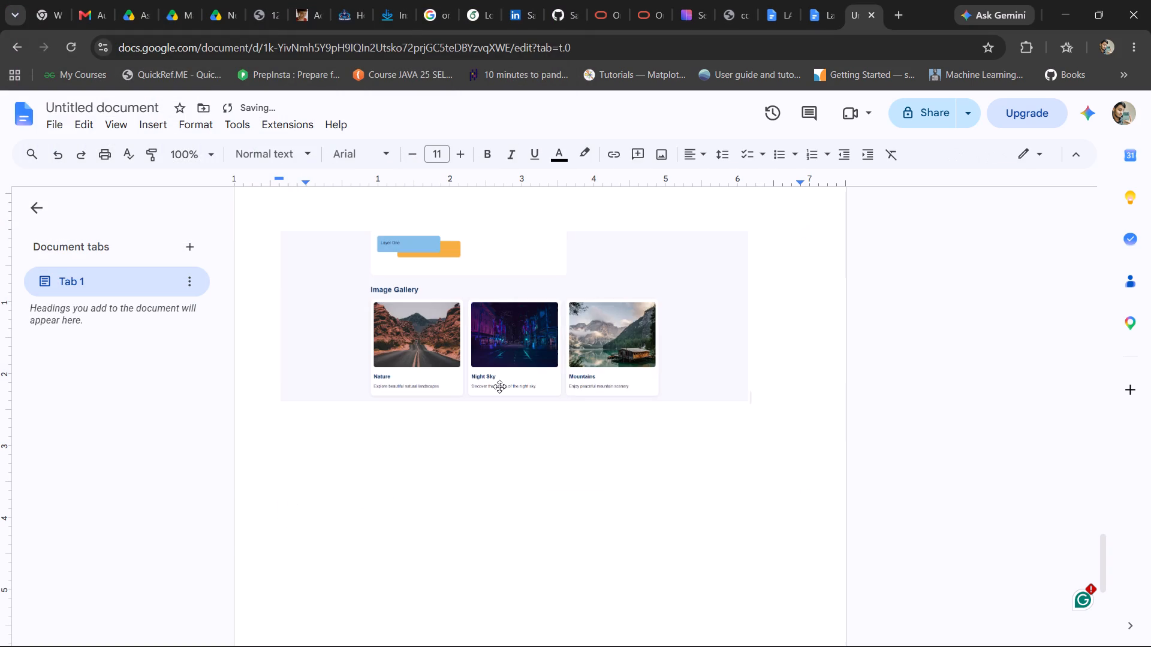
# Look through the document's pages to check which screenshots are in place around the newly inserted Image Gallery image.
pyautogui.scroll(9, 511, 357)
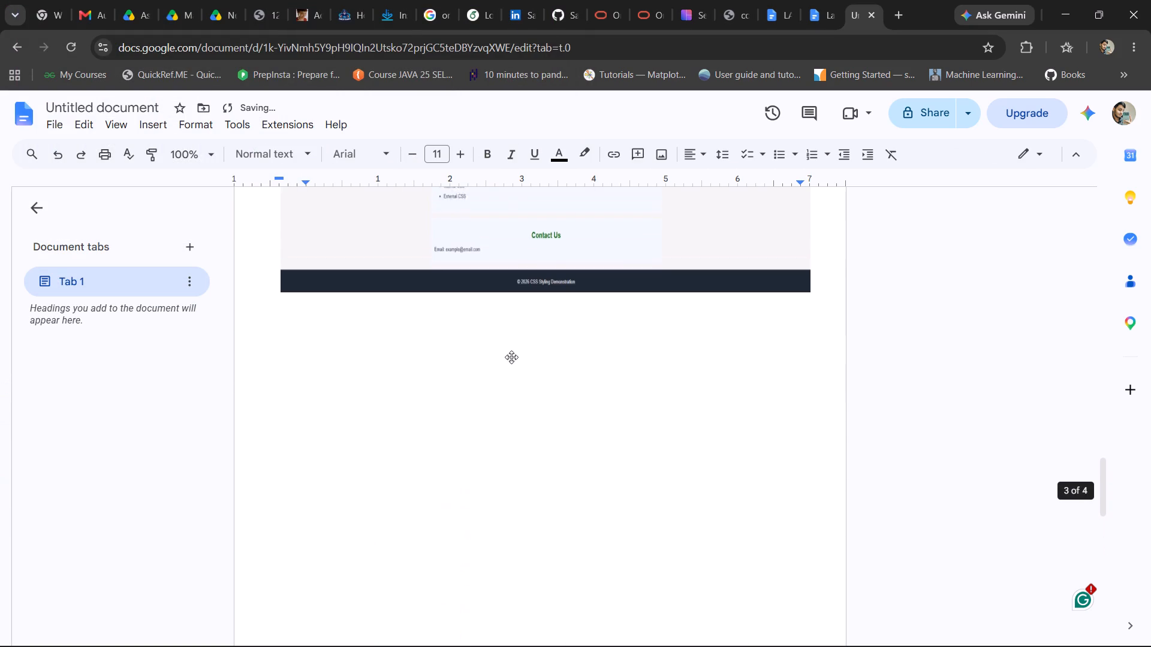
pyautogui.scroll(1, 511, 357)
pyautogui.scroll(-15, 511, 357)
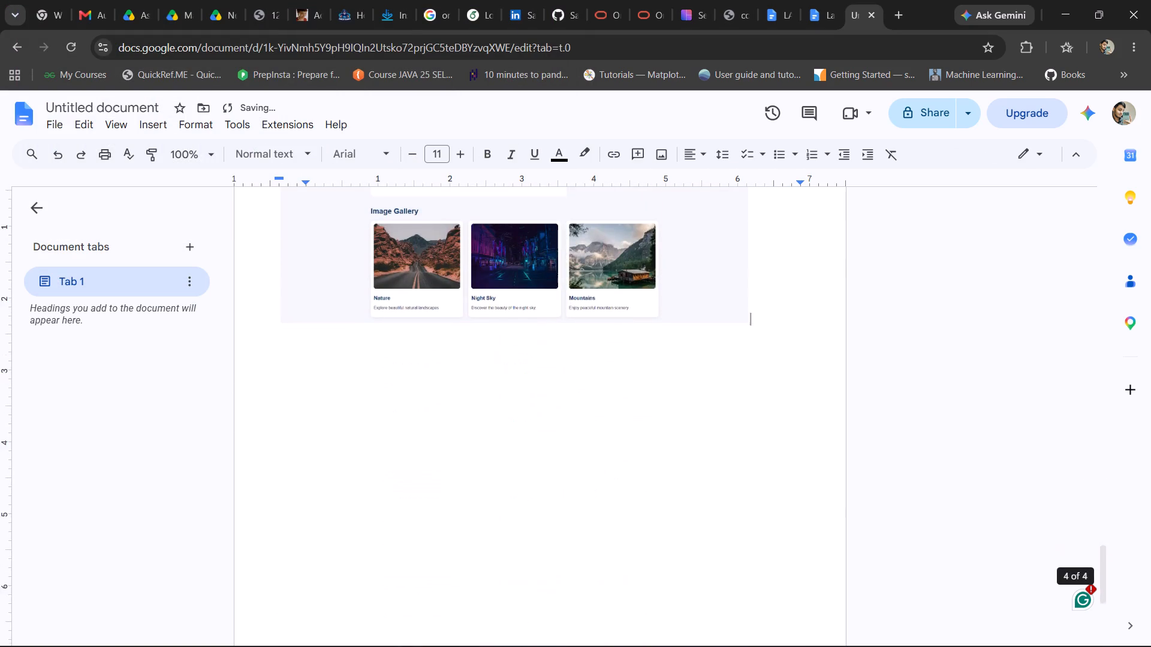
pyautogui.scroll(-7, 511, 357)
pyautogui.scroll(12, 511, 357)
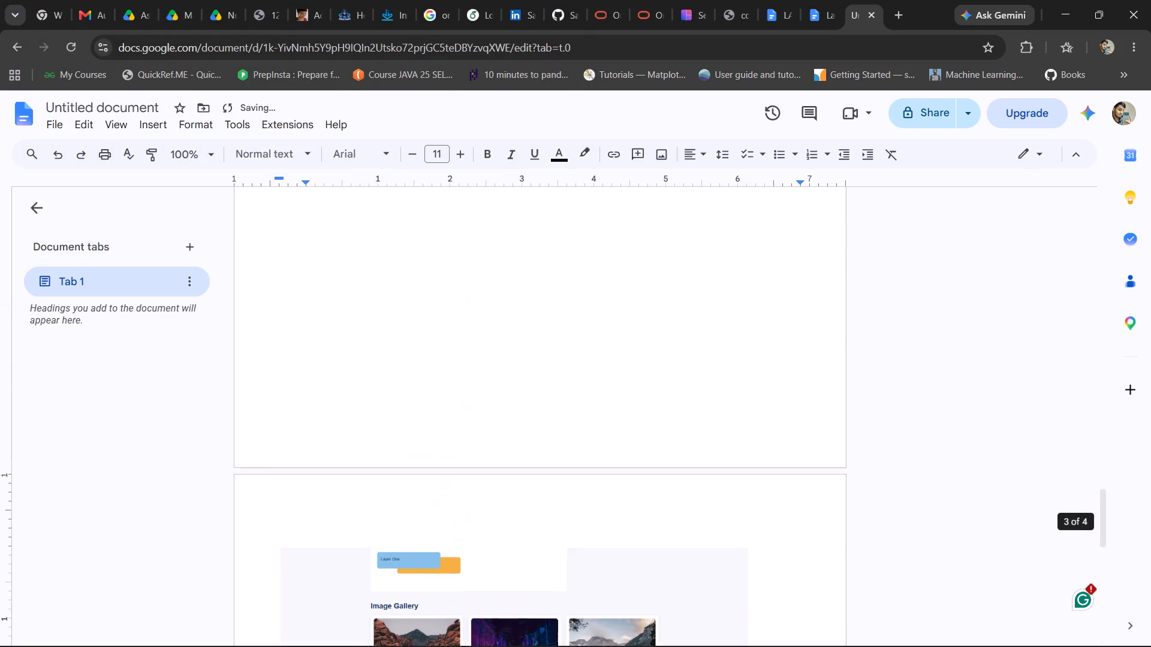
pyautogui.scroll(17, 511, 357)
pyautogui.scroll(-4, 511, 357)
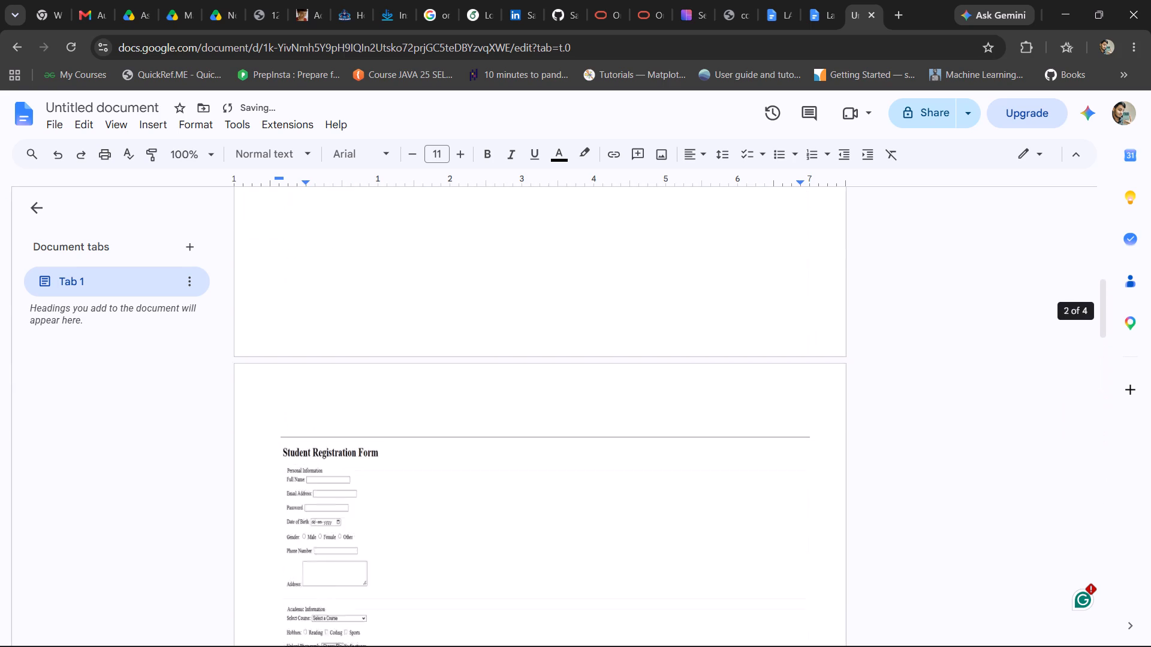
pyautogui.scroll(-19, 511, 357)
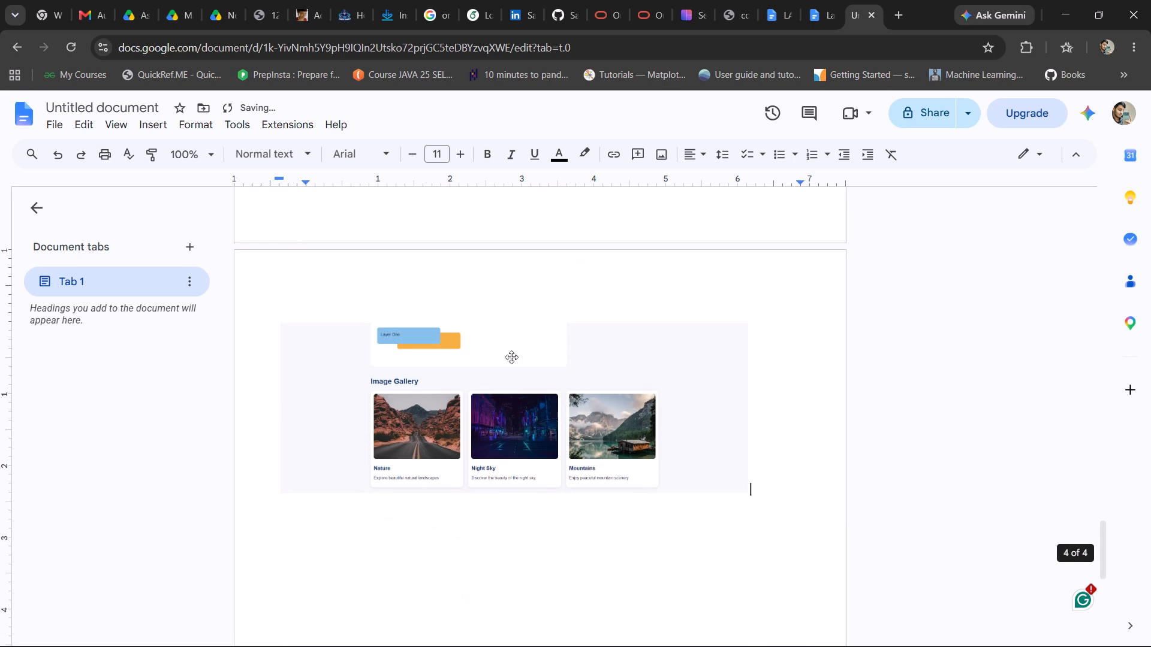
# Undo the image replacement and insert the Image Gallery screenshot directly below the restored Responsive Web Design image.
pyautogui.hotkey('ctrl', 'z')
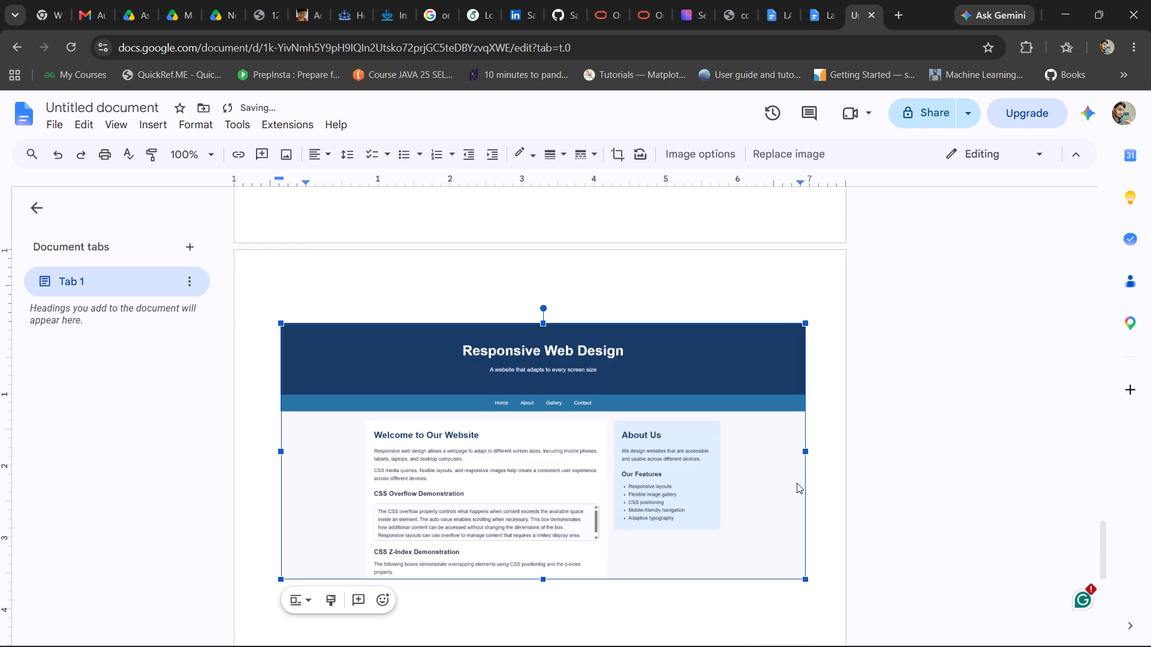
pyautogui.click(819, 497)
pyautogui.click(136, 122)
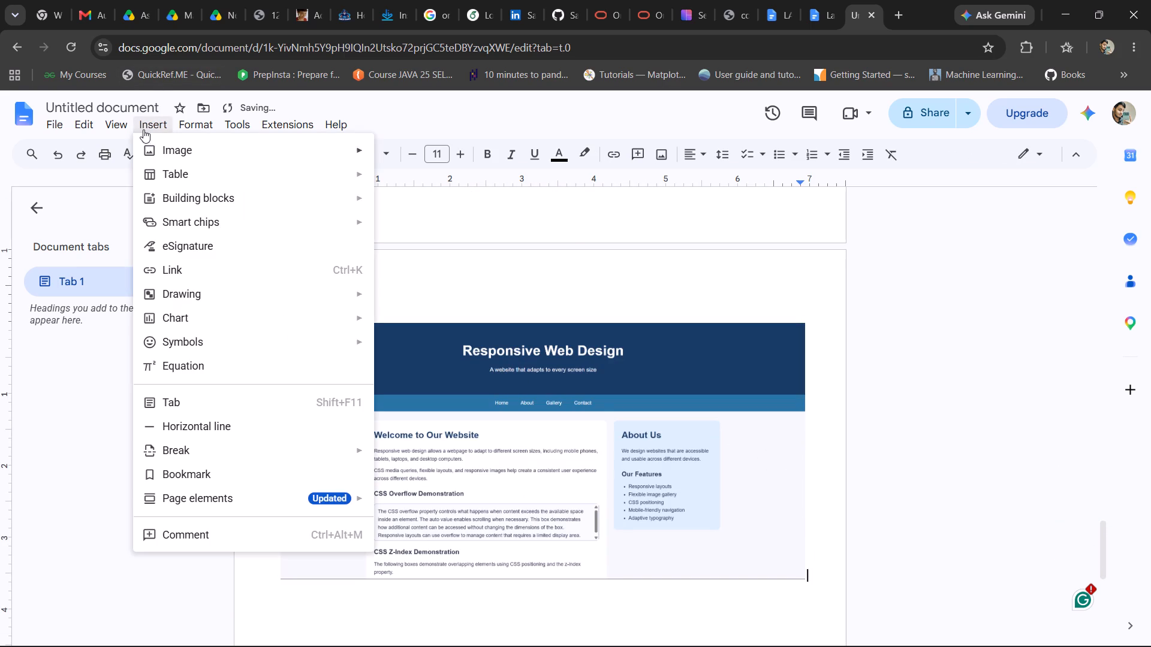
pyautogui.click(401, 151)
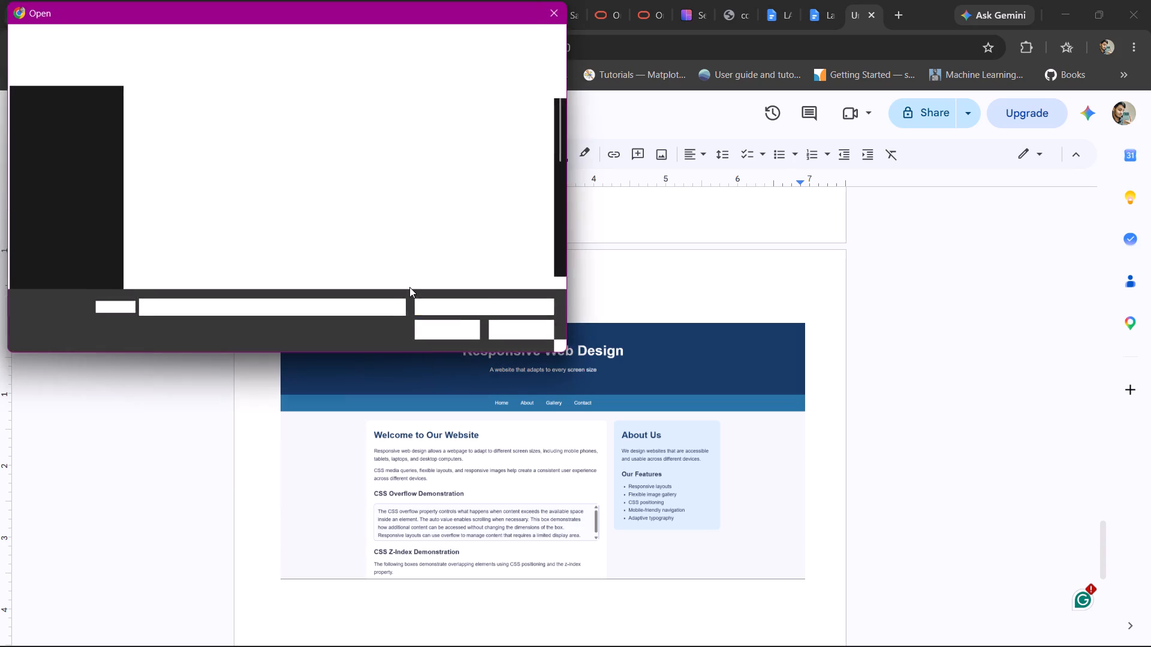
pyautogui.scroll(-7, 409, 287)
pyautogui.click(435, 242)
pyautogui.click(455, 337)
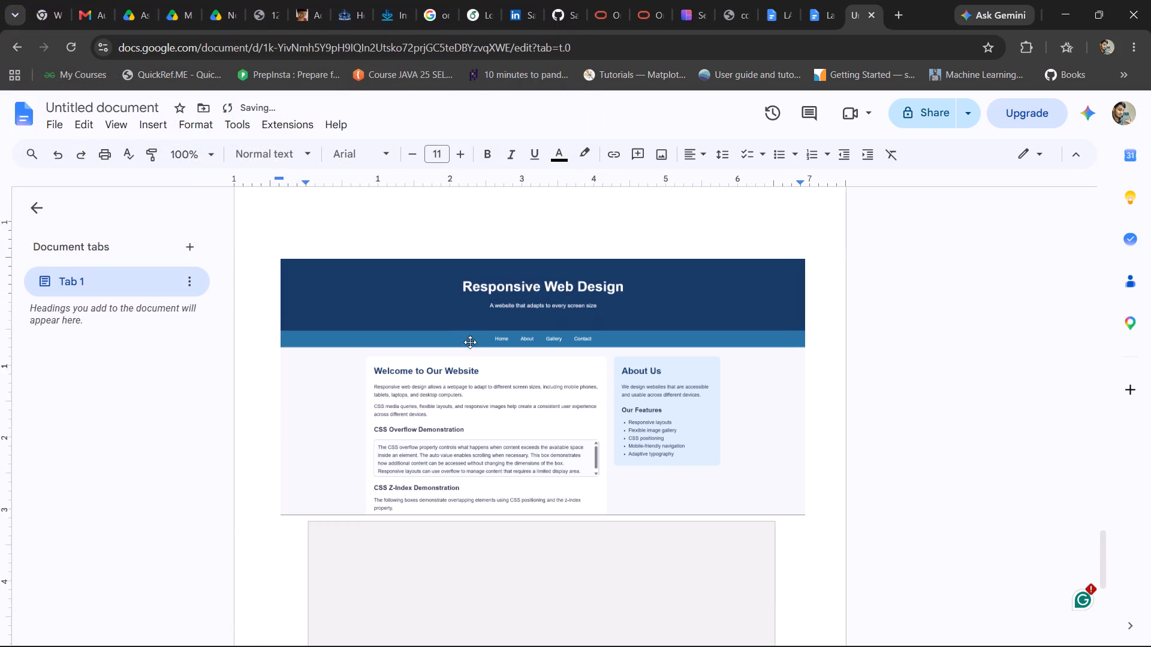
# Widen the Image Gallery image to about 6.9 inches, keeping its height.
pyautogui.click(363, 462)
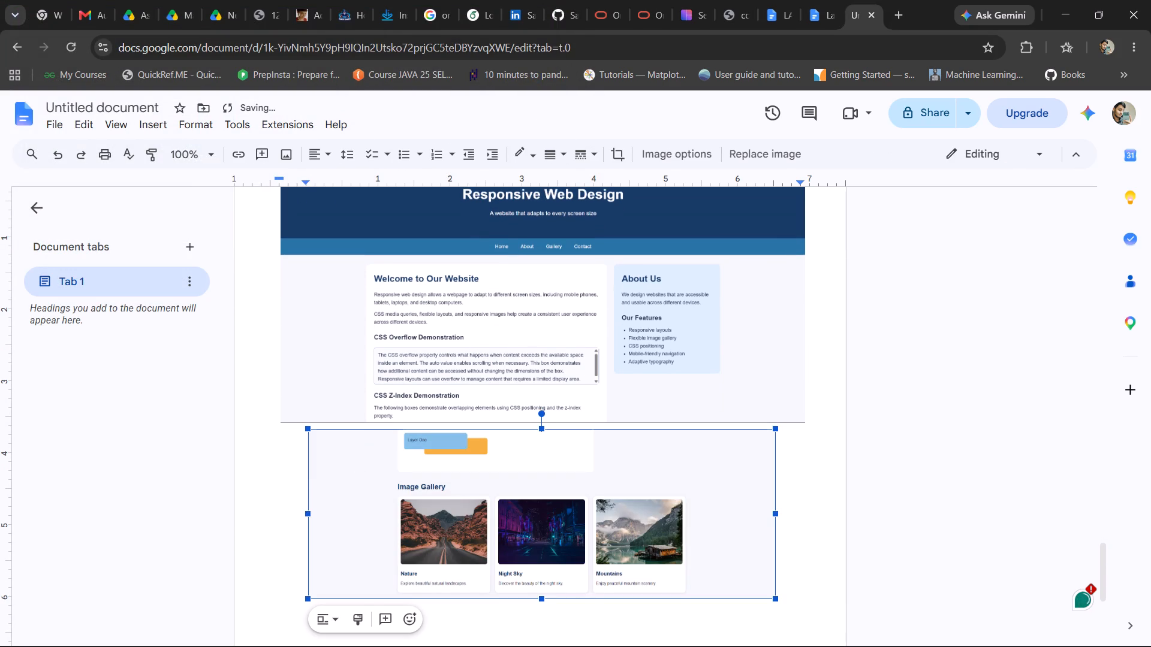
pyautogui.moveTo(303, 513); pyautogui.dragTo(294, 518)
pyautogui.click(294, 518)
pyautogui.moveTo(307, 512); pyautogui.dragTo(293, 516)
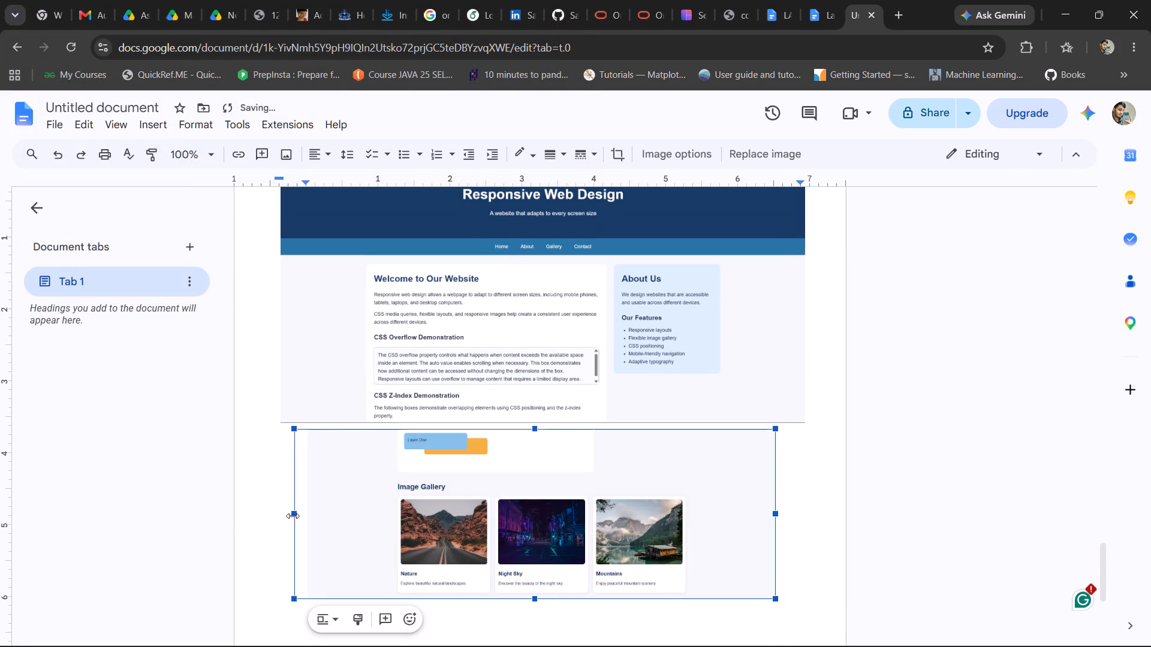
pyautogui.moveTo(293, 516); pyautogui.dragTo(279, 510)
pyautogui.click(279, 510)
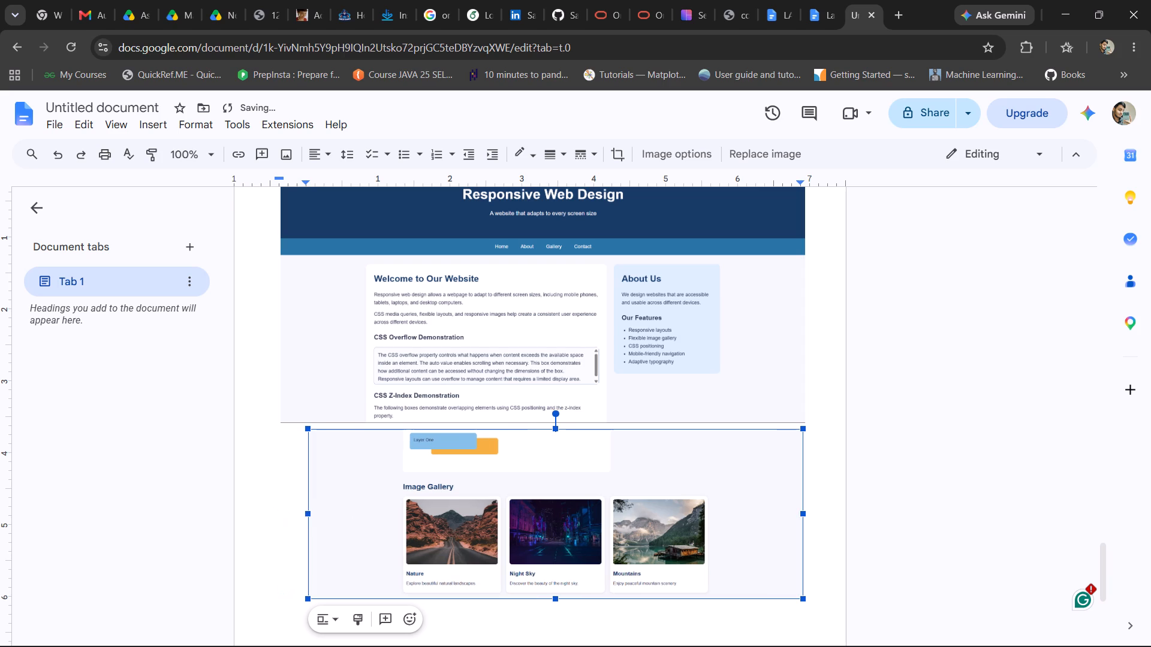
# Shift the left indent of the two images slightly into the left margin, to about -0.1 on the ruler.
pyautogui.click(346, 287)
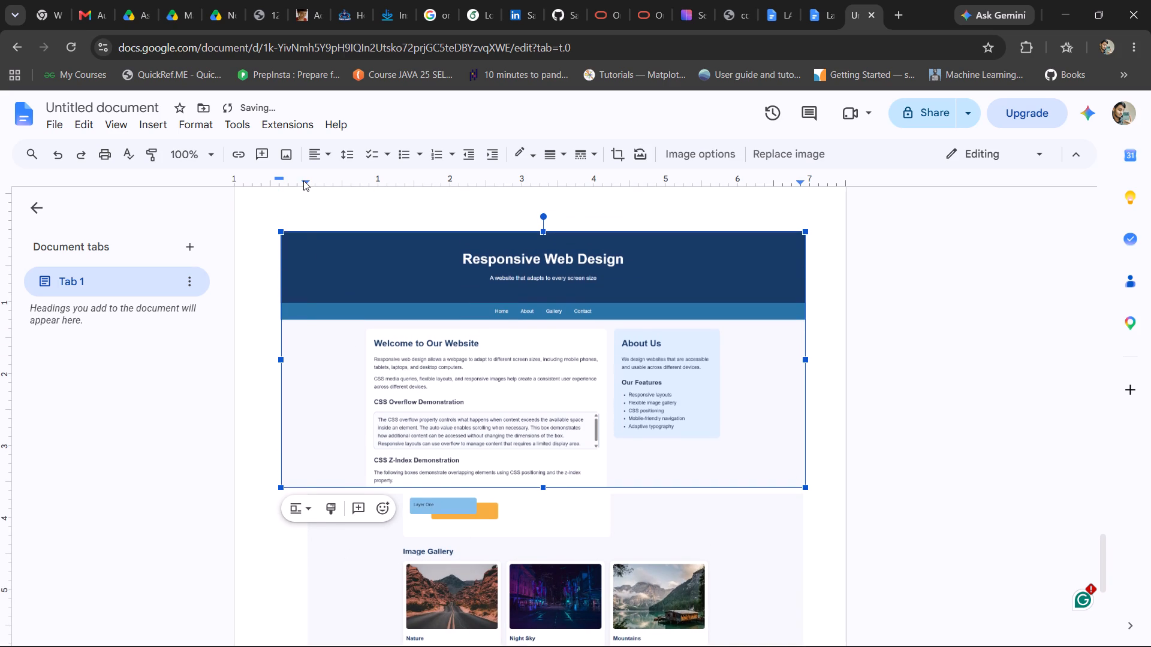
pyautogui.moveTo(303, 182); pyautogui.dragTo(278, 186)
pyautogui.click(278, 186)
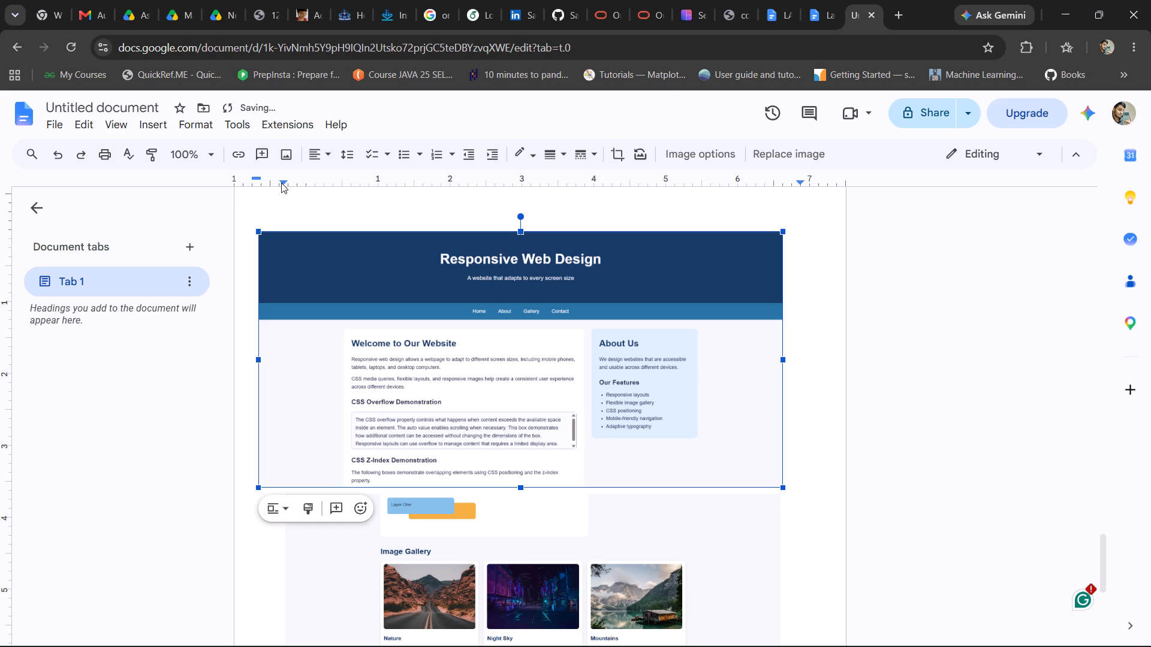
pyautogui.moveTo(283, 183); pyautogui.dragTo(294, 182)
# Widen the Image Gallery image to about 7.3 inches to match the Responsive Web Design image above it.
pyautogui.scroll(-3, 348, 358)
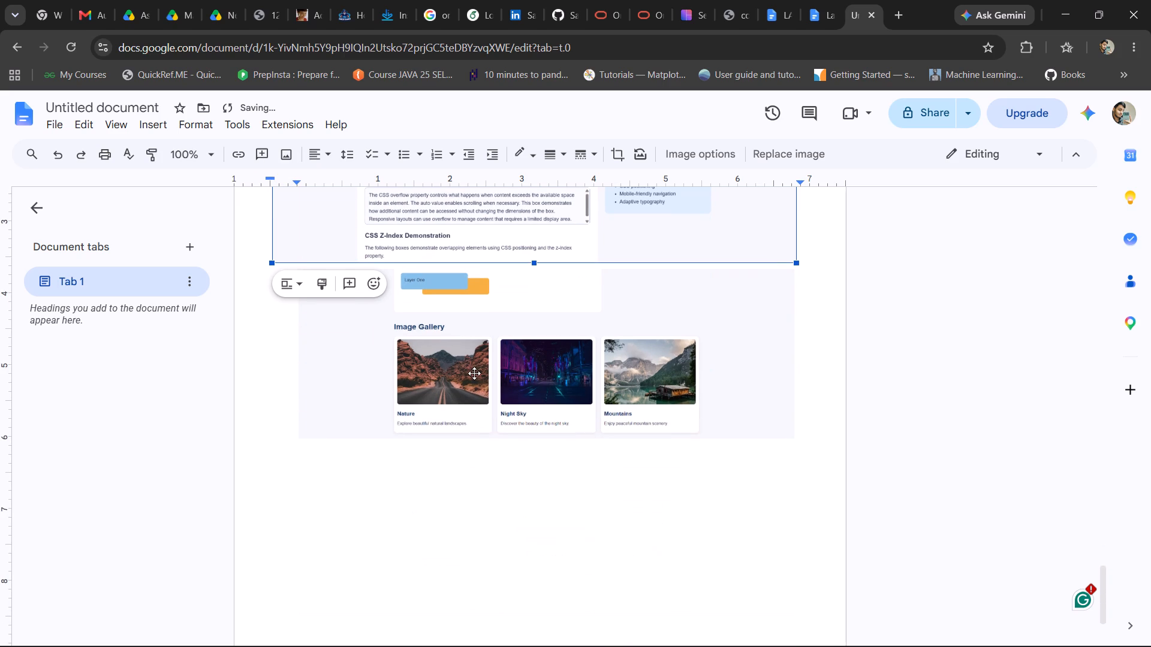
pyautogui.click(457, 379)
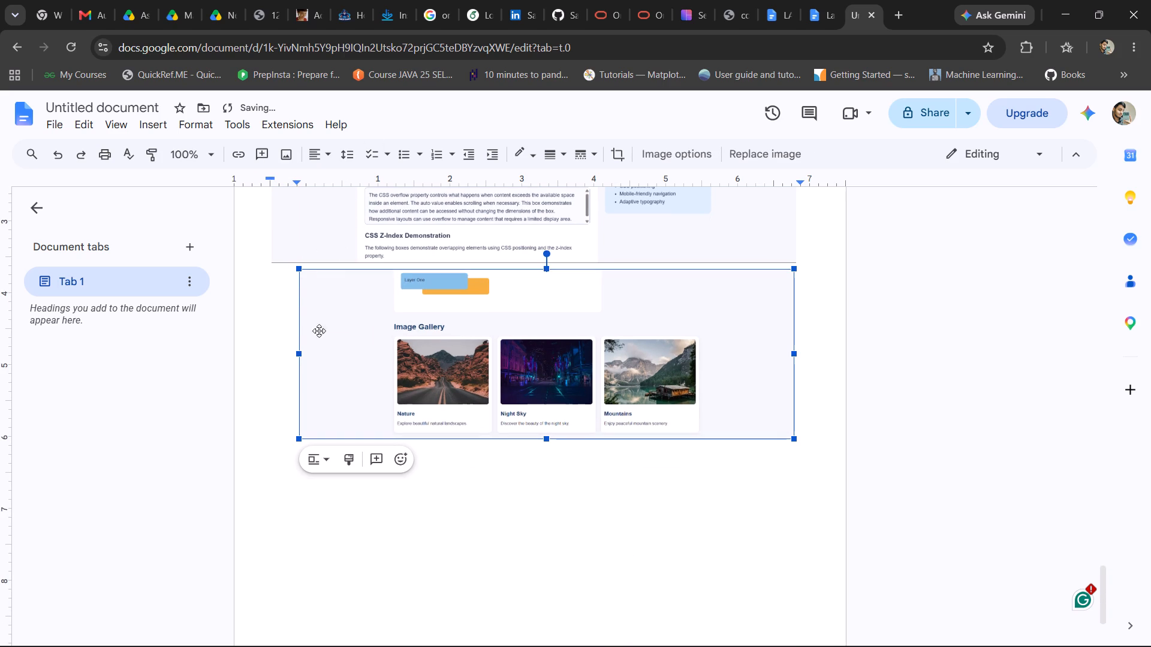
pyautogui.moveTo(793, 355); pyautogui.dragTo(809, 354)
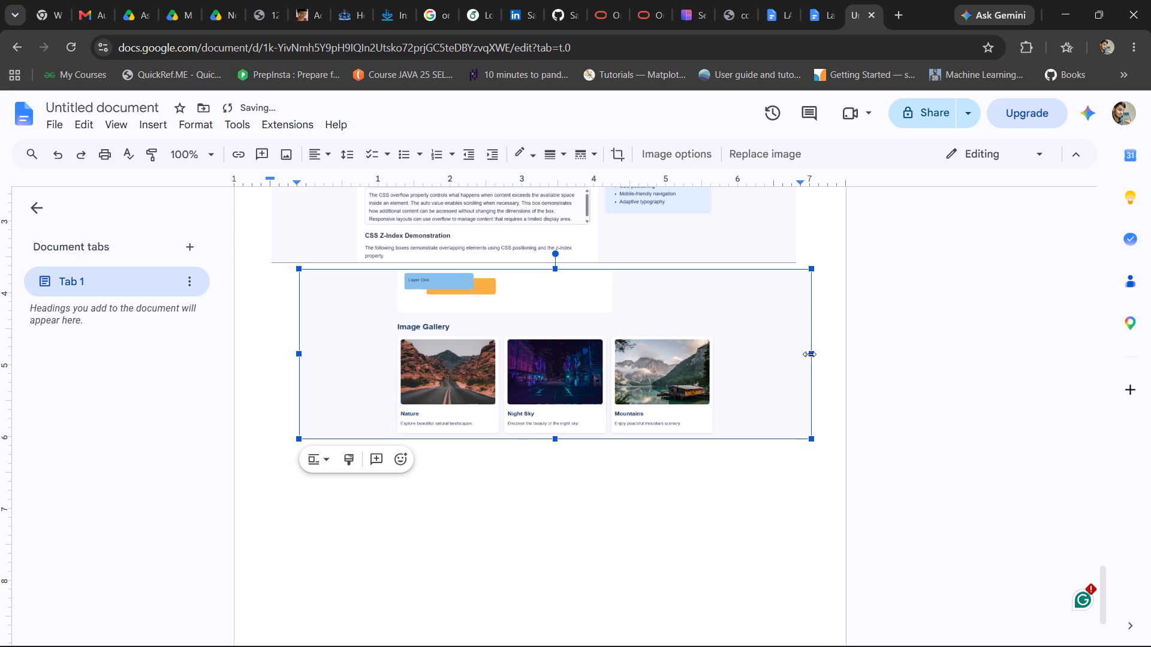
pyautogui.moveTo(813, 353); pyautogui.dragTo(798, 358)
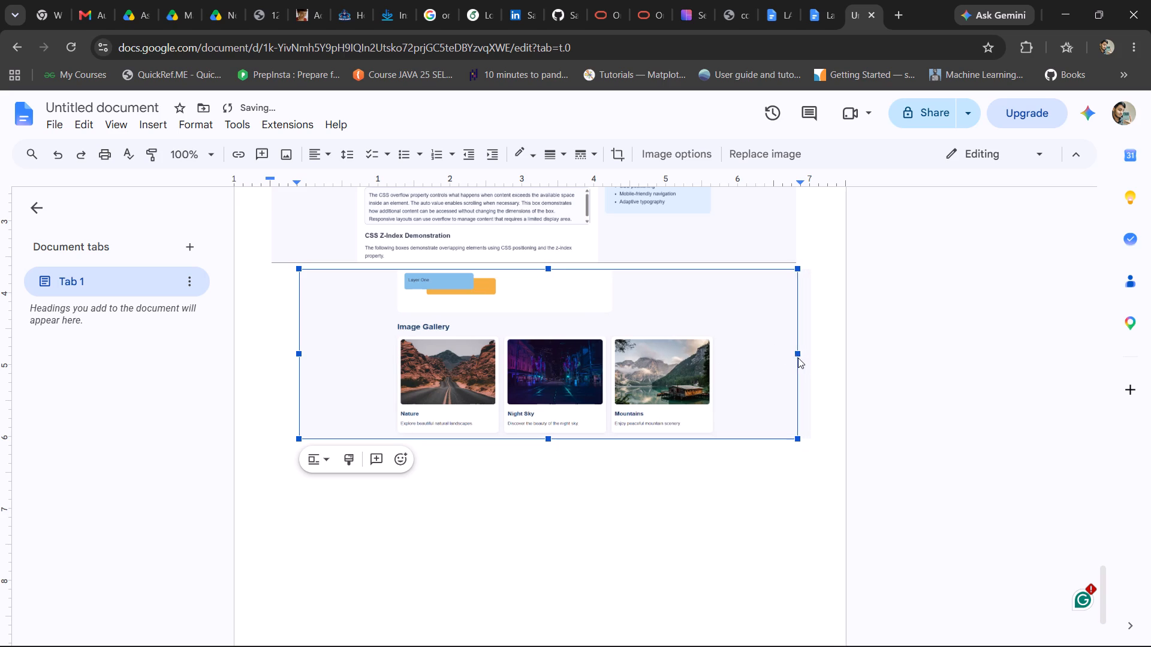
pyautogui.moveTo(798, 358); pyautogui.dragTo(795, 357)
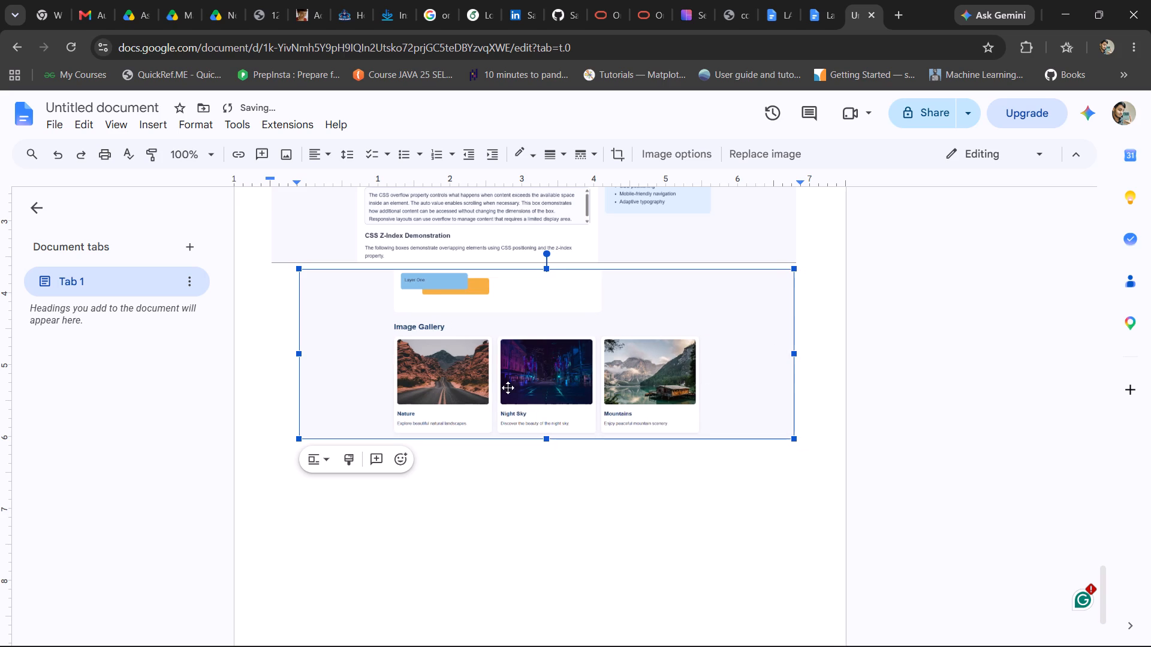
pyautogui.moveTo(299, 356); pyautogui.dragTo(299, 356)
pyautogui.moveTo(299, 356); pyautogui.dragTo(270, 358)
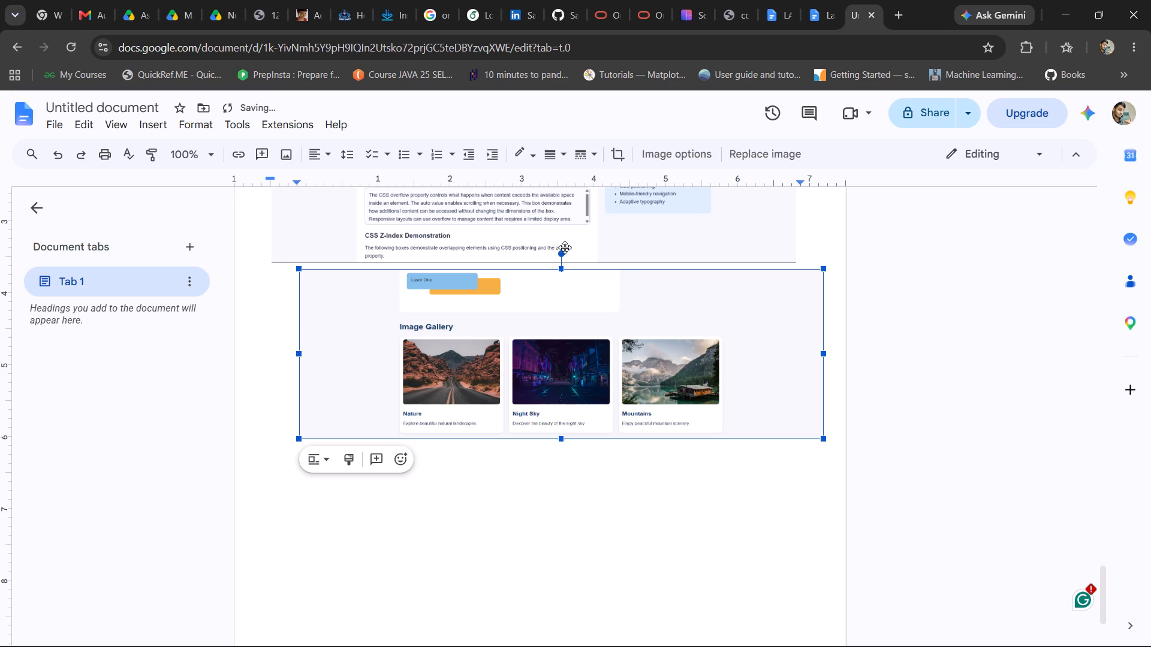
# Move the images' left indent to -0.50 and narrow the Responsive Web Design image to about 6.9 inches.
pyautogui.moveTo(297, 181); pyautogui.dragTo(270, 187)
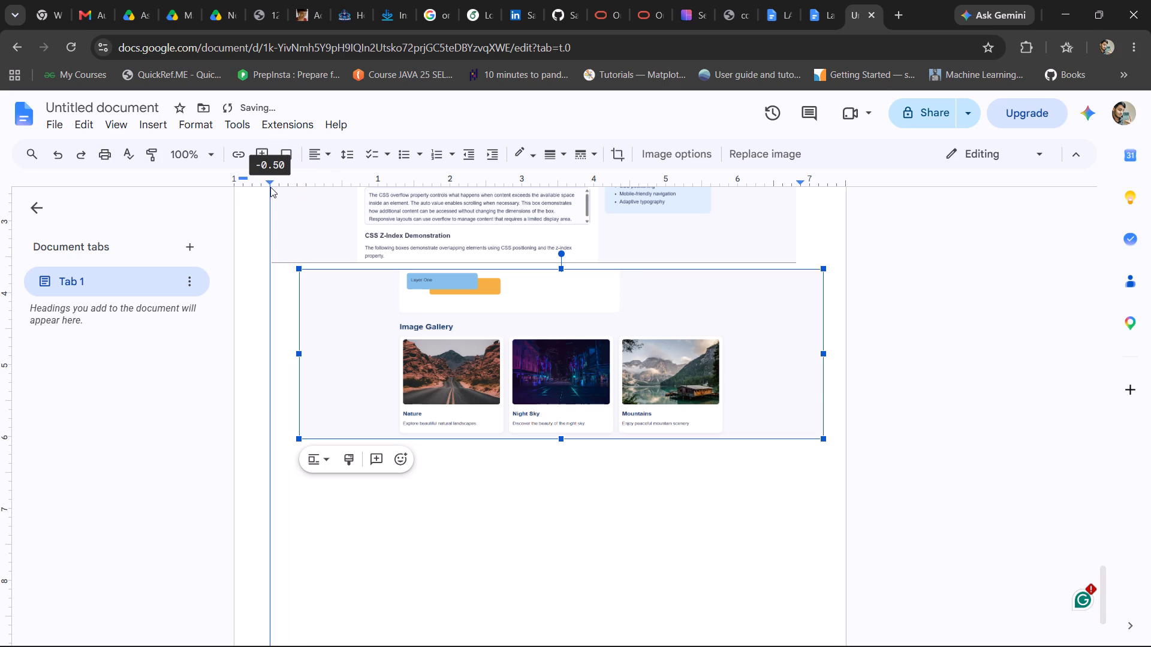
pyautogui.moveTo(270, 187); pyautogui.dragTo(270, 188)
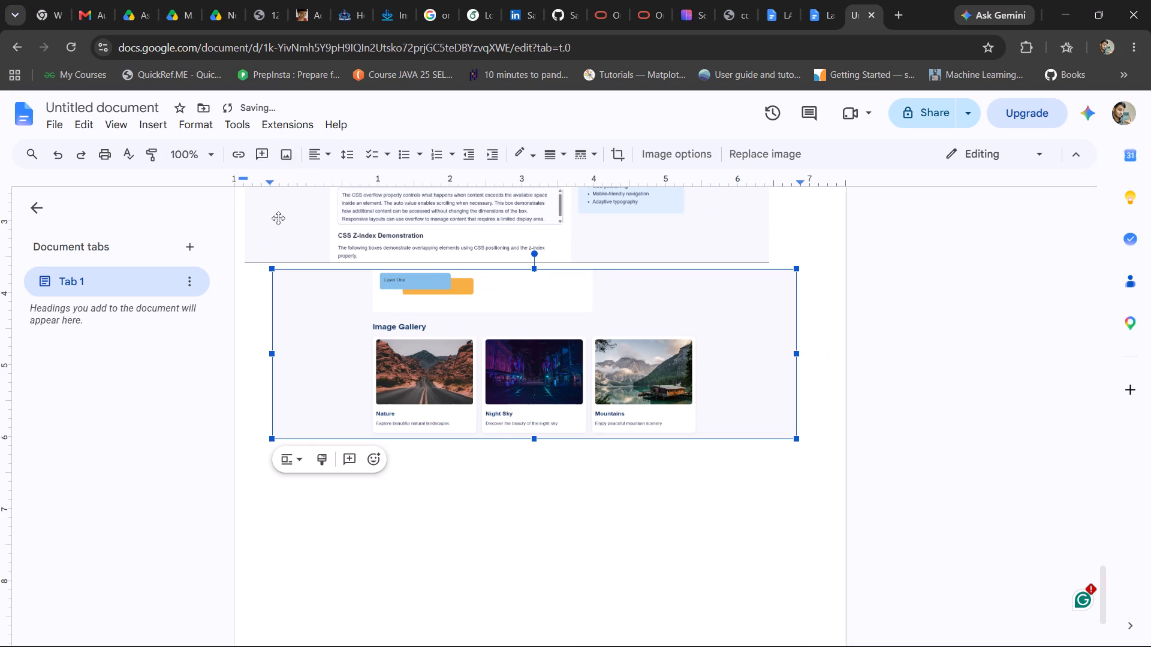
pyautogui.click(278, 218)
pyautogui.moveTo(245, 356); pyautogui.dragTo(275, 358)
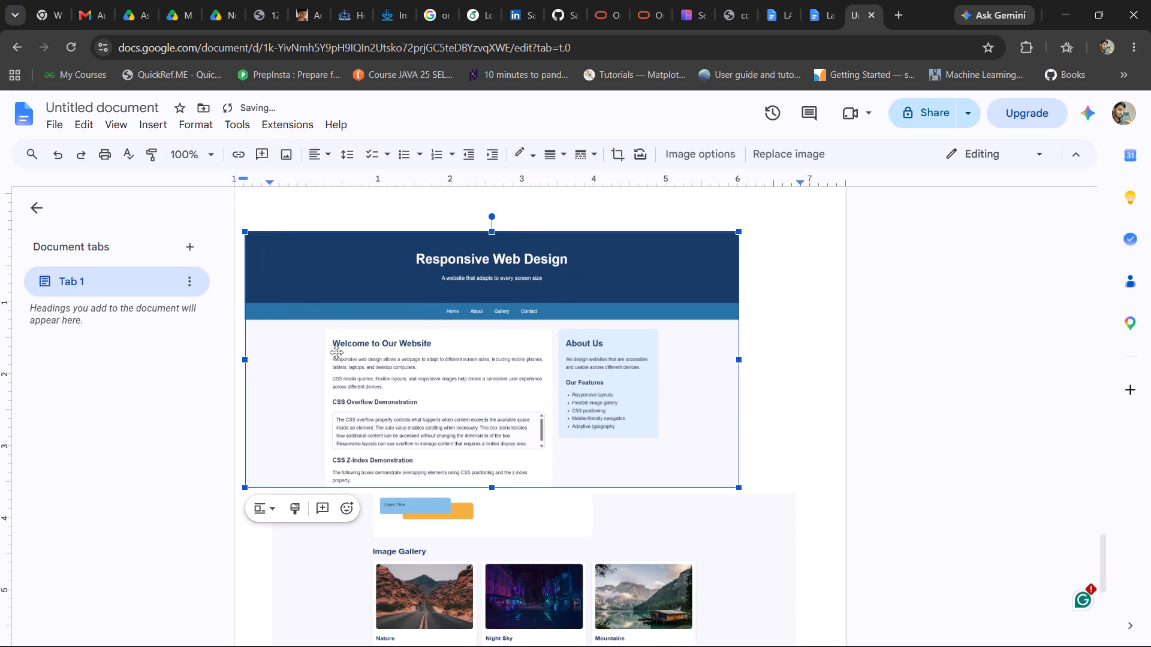
# Undo the indent changes, image resizes and image insertions on page 4 until the page is blank.
pyautogui.doubleClick(56, 157)
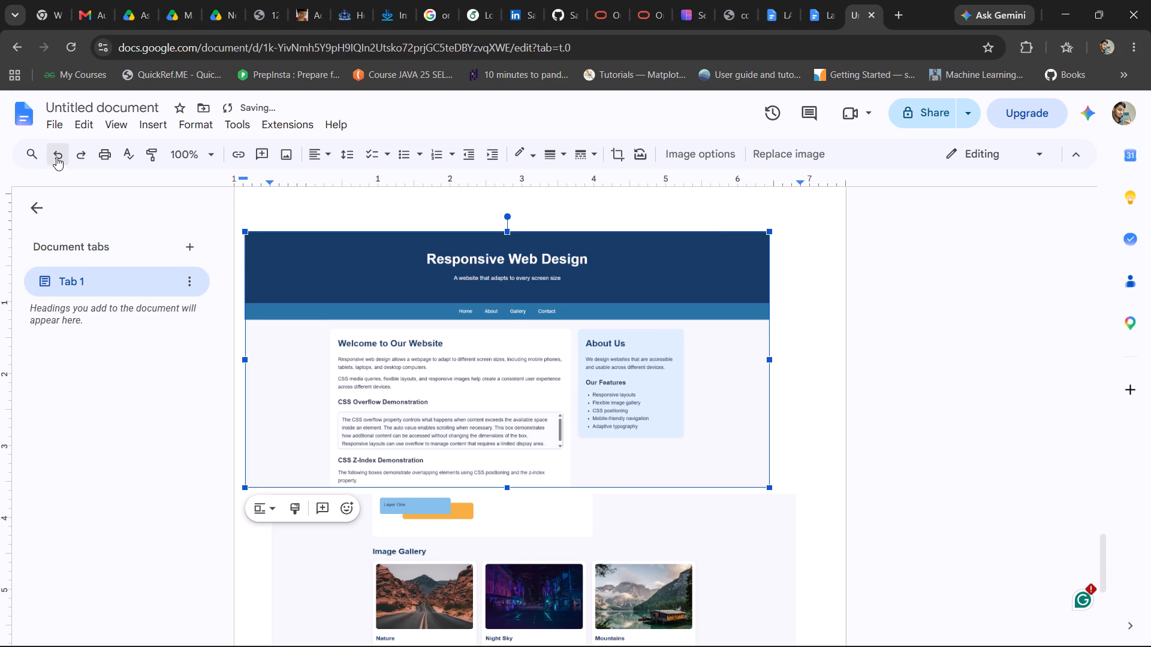
pyautogui.click(56, 157)
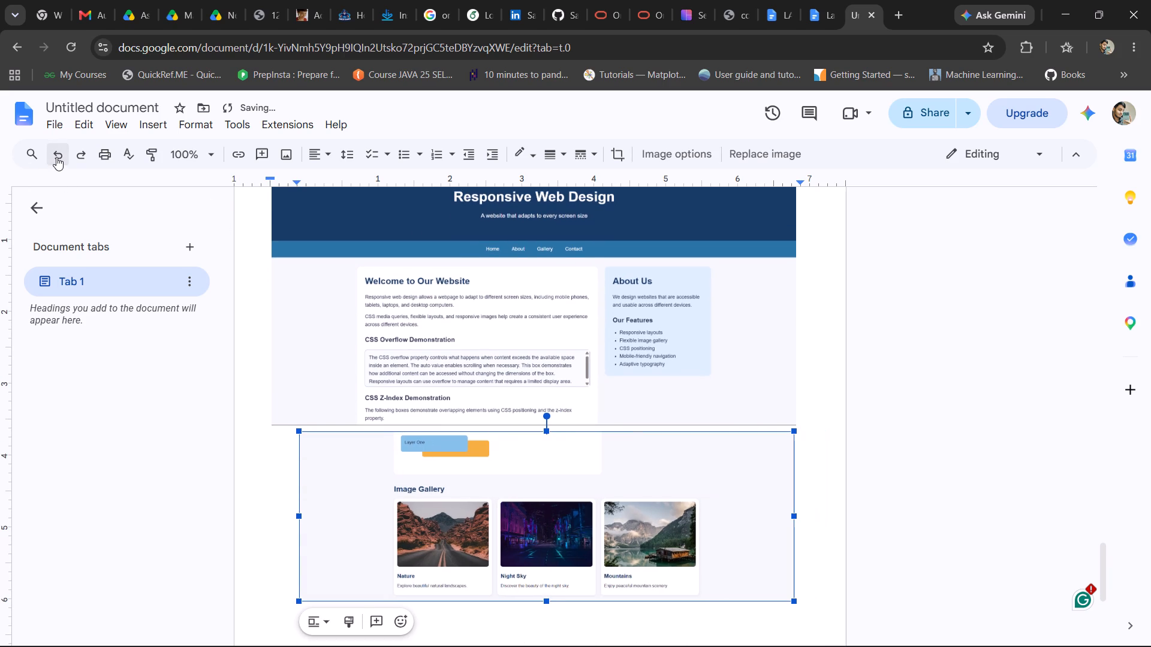
pyautogui.doubleClick(56, 157)
pyautogui.click(56, 157)
pyautogui.click(56, 157)
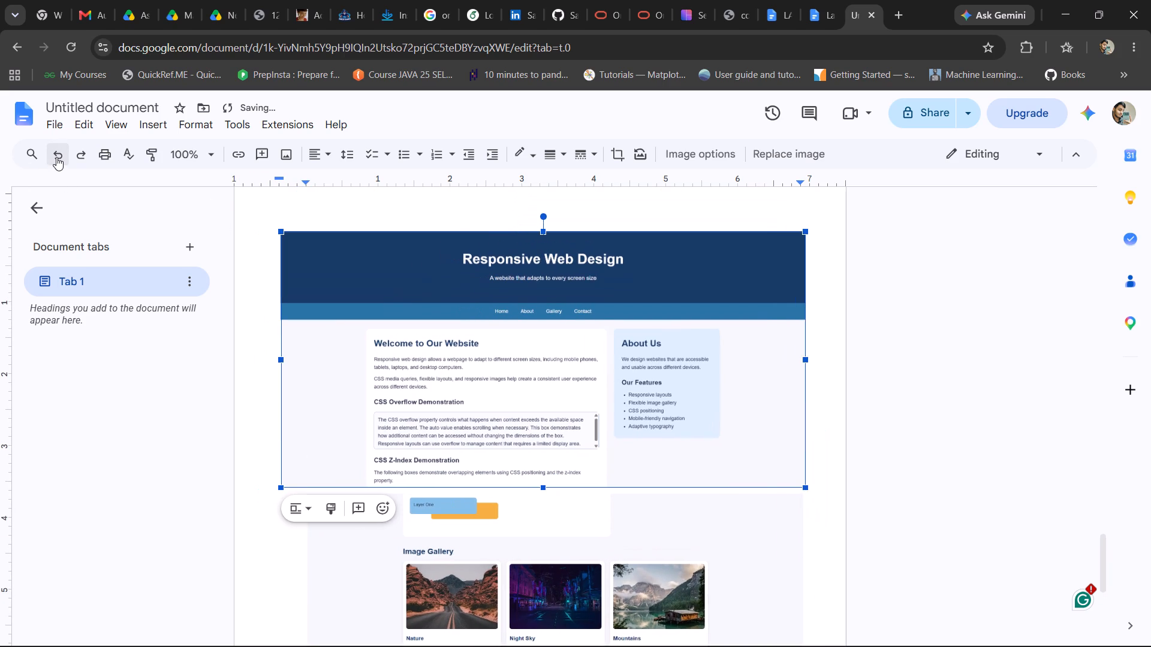
pyautogui.click(56, 157)
pyautogui.click(56, 157)
pyautogui.click(56, 157)
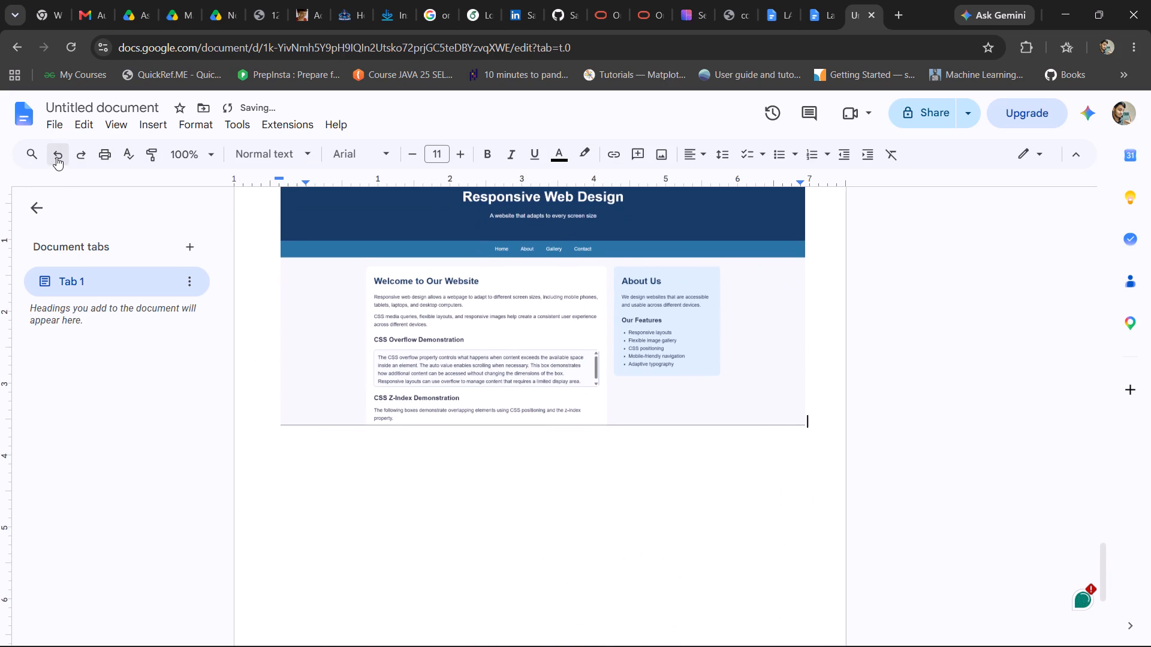
pyautogui.click(56, 157)
pyautogui.click(56, 157)
pyautogui.click(56, 157)
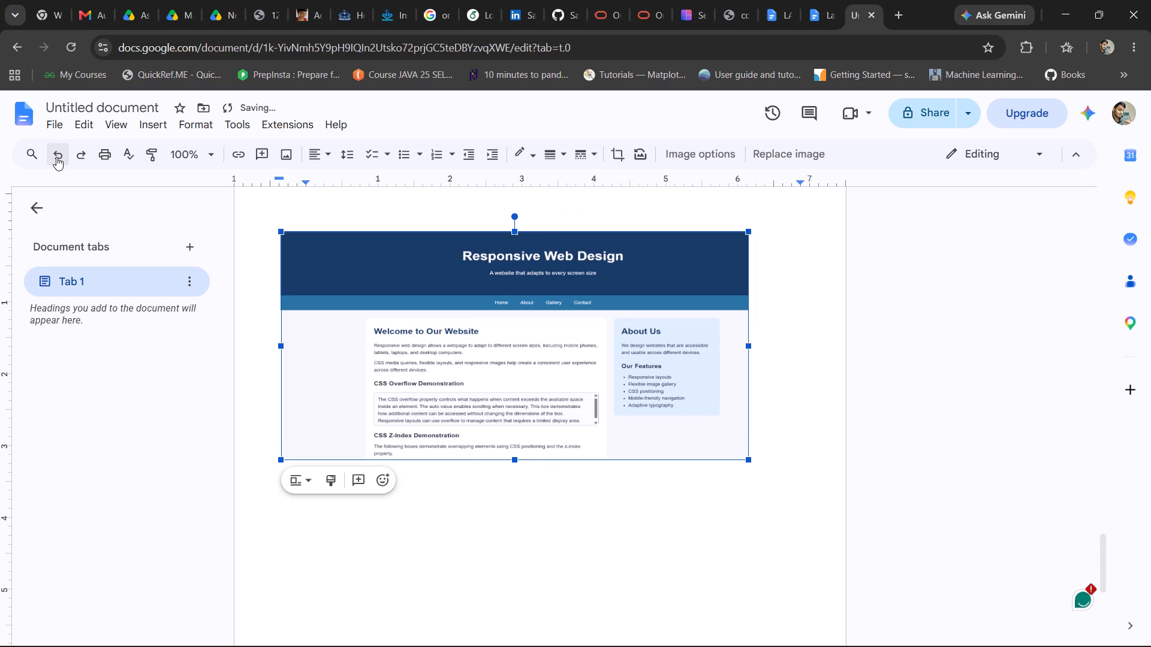
pyautogui.click(56, 157)
pyautogui.click(56, 157)
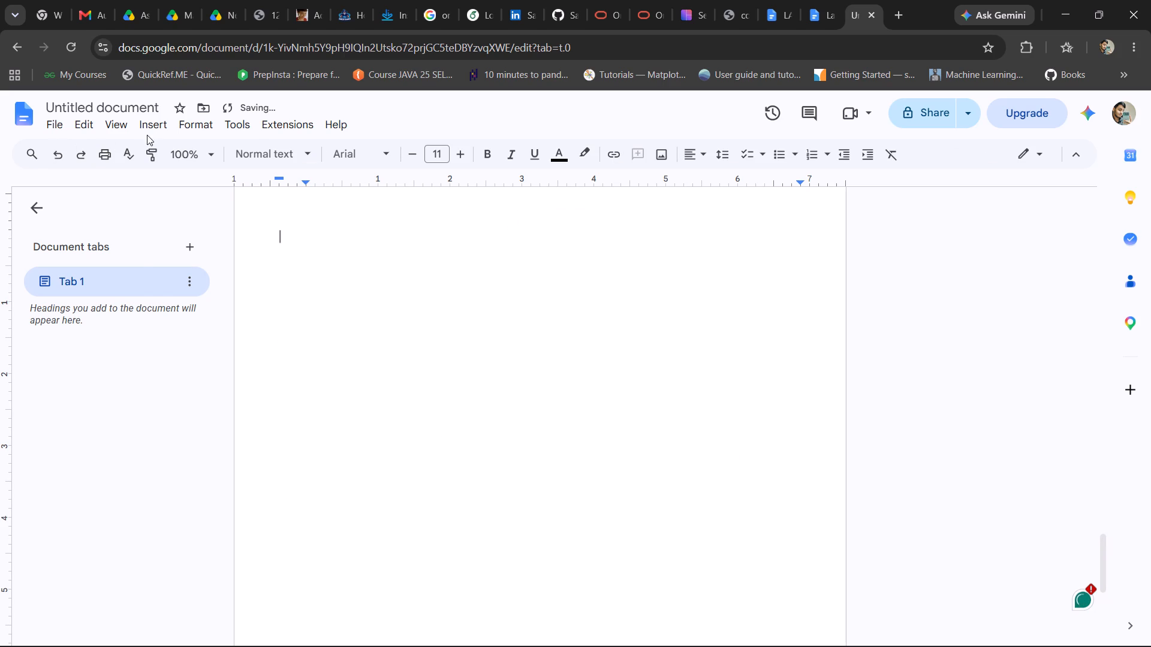
# Insert the saved image Screenshot 2026-10-26 235557.png from the computer on the blank page 4.
pyautogui.click(152, 130)
pyautogui.click(210, 149)
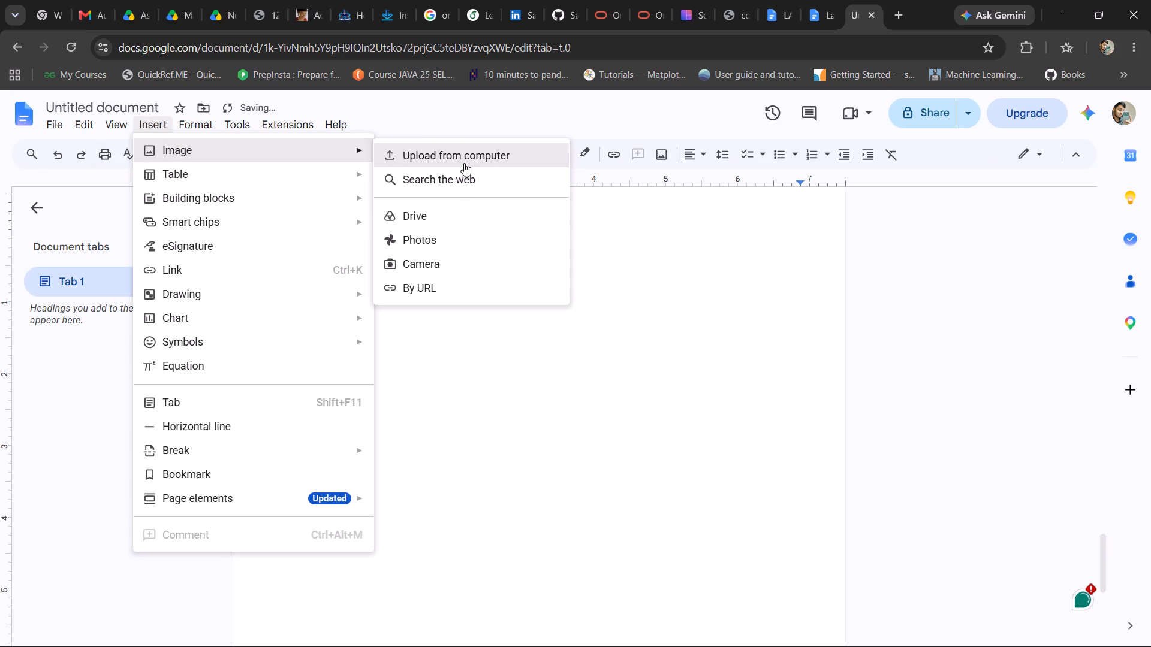
pyautogui.click(464, 161)
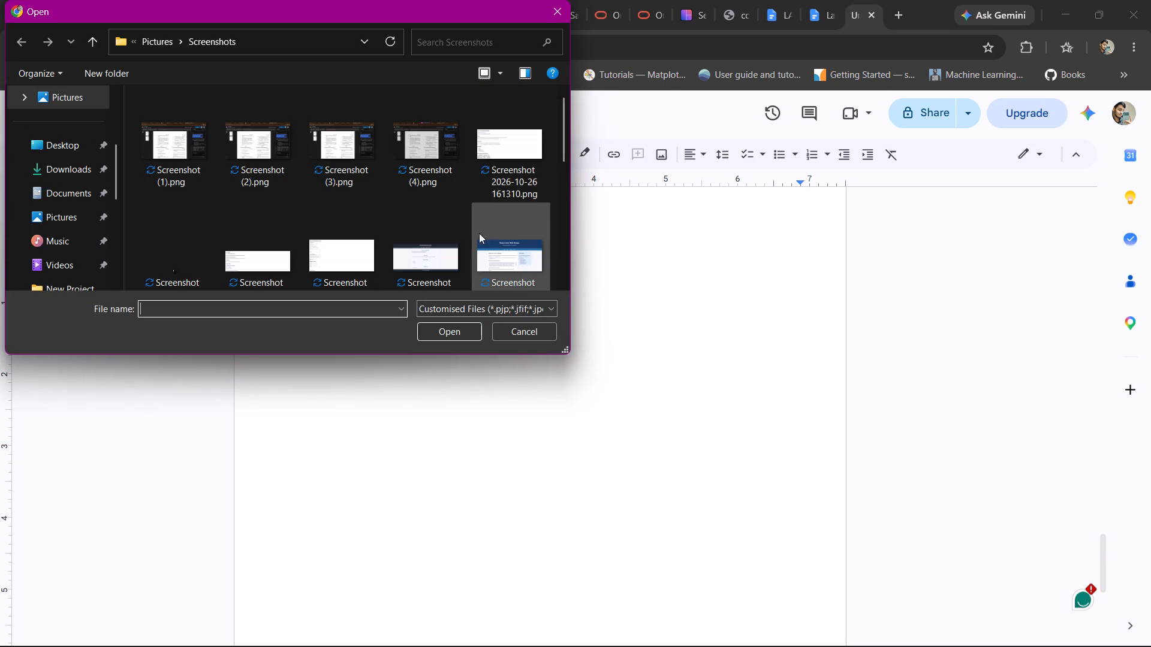
pyautogui.scroll(-7, 500, 184)
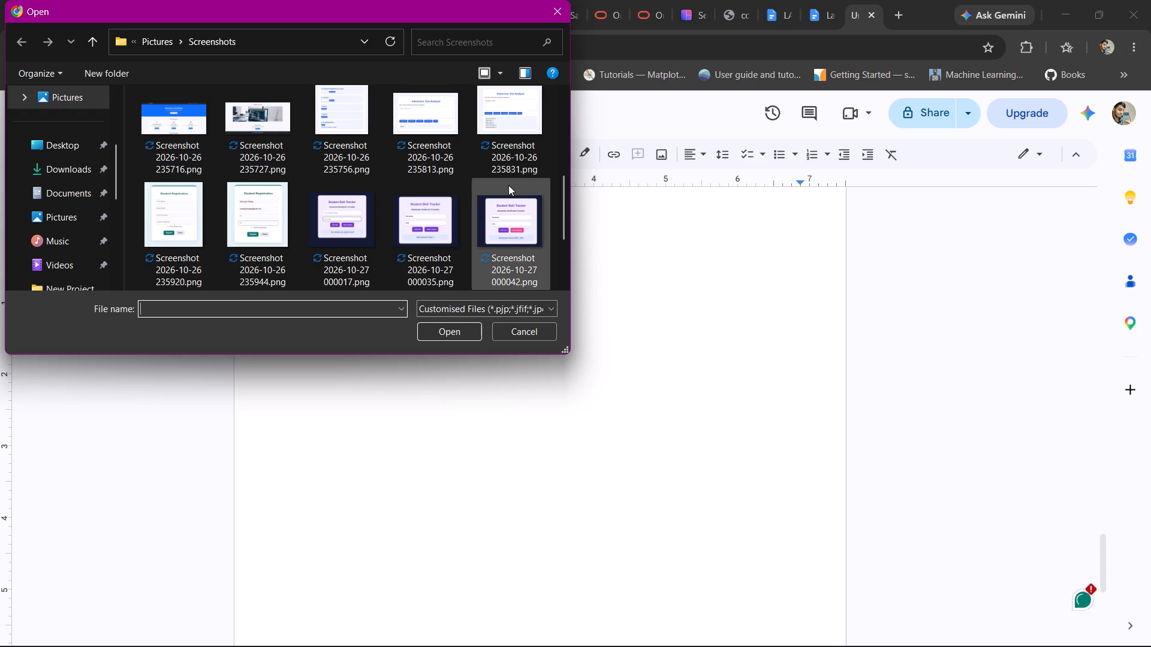
pyautogui.scroll(1, 502, 186)
pyautogui.scroll(2, 275, 143)
pyautogui.scroll(-1, 469, 173)
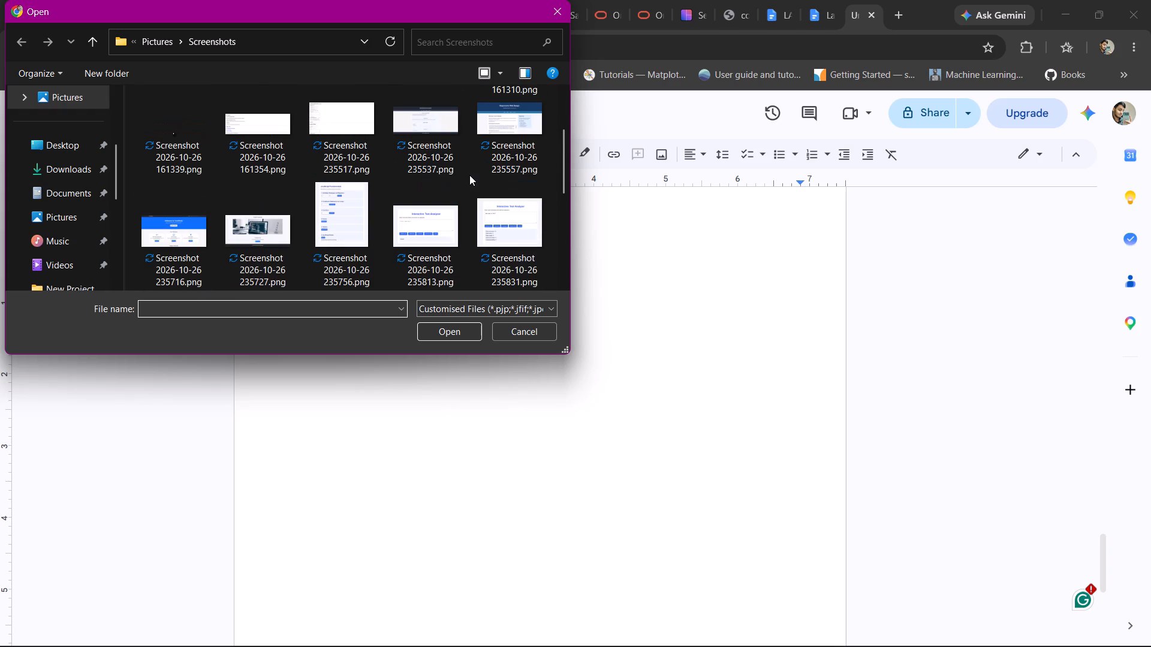
pyautogui.click(512, 135)
pyautogui.click(459, 324)
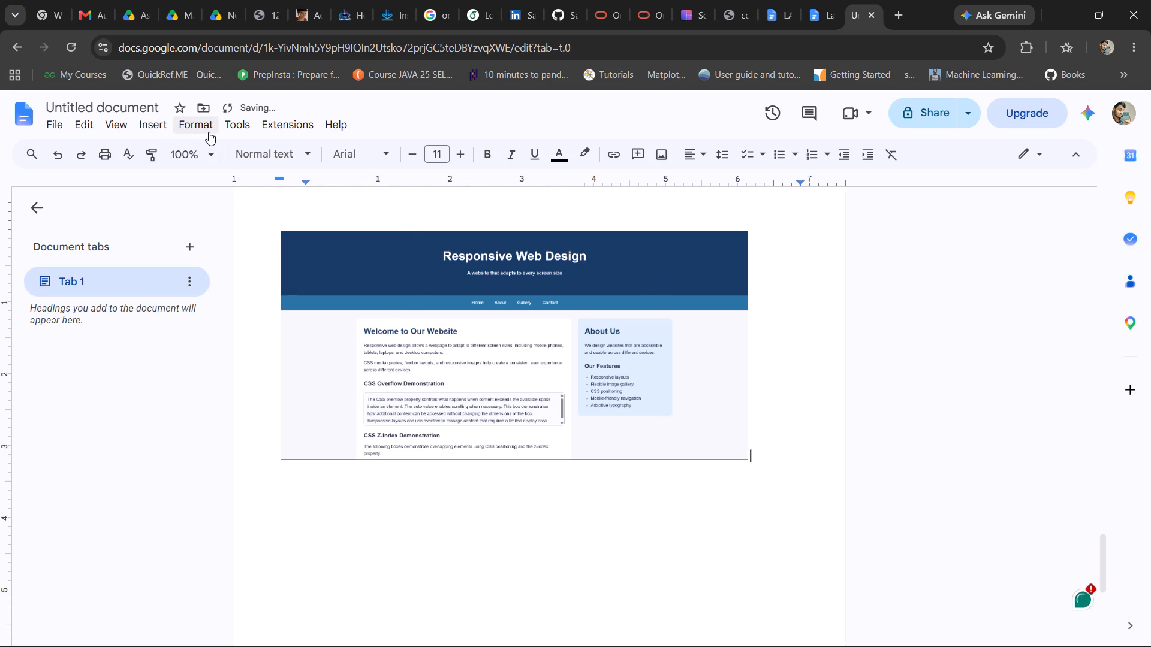
# Center-align the newly inserted Responsive Web Design image on the page.
pyautogui.click(209, 132)
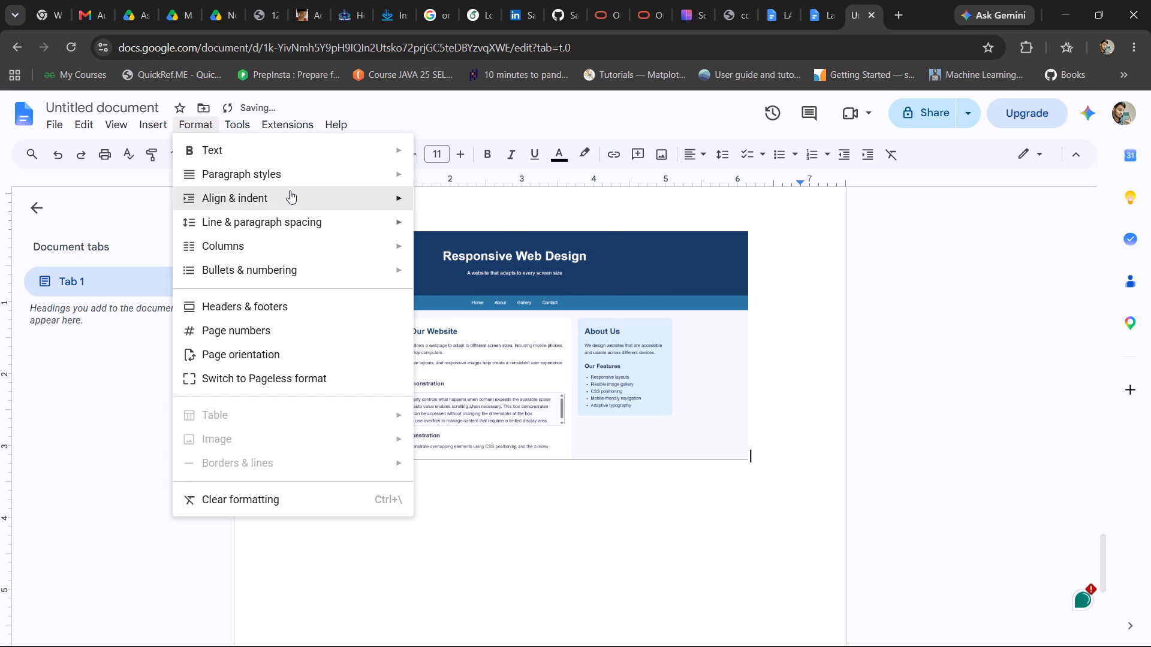
pyautogui.click(462, 229)
# Look over the screenshot on page 3 and compare its placement with the centered image on page 4.
pyautogui.scroll(1, 462, 229)
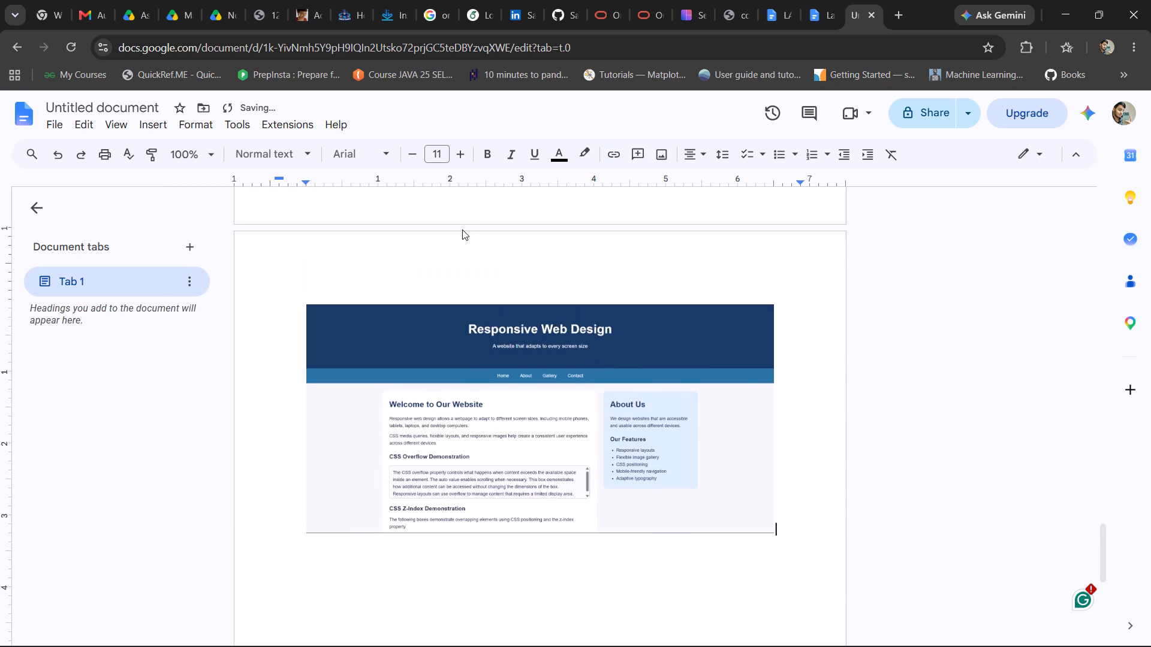
pyautogui.scroll(7, 505, 298)
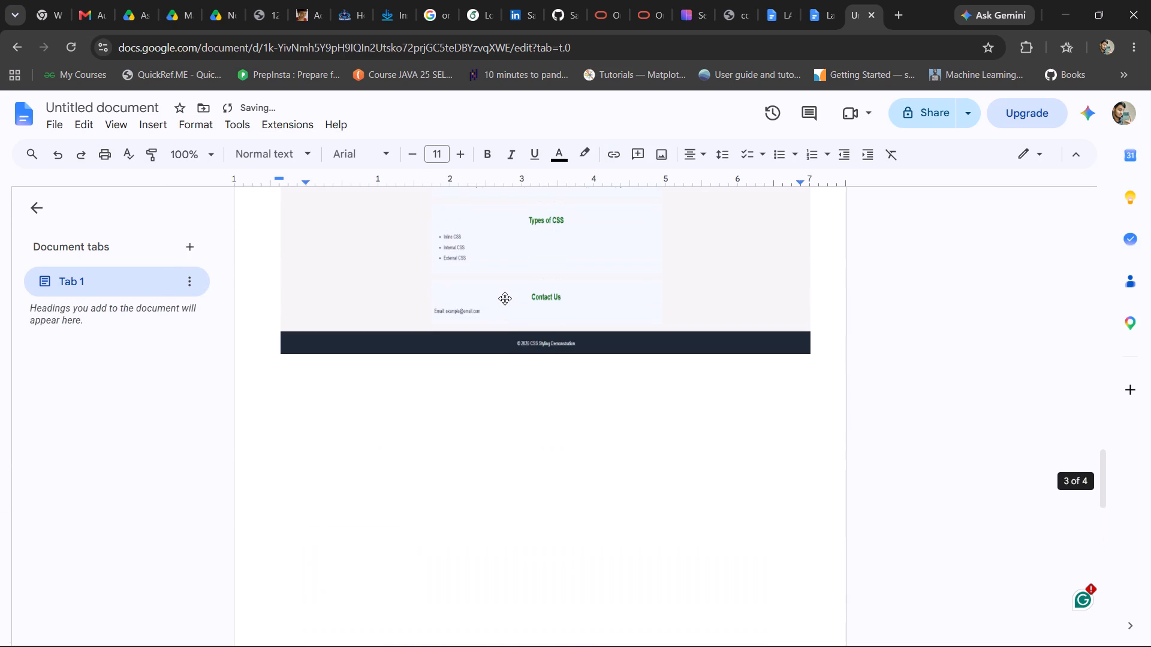
pyautogui.scroll(4, 505, 298)
pyautogui.scroll(-6, 505, 298)
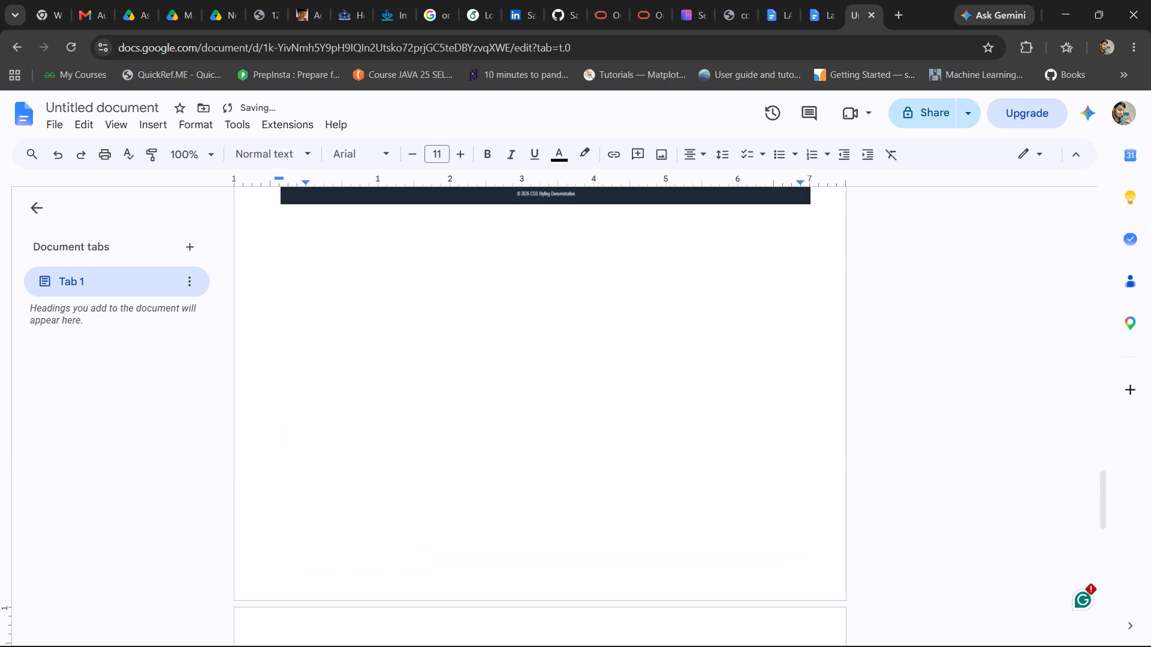
pyautogui.scroll(-5, 520, 292)
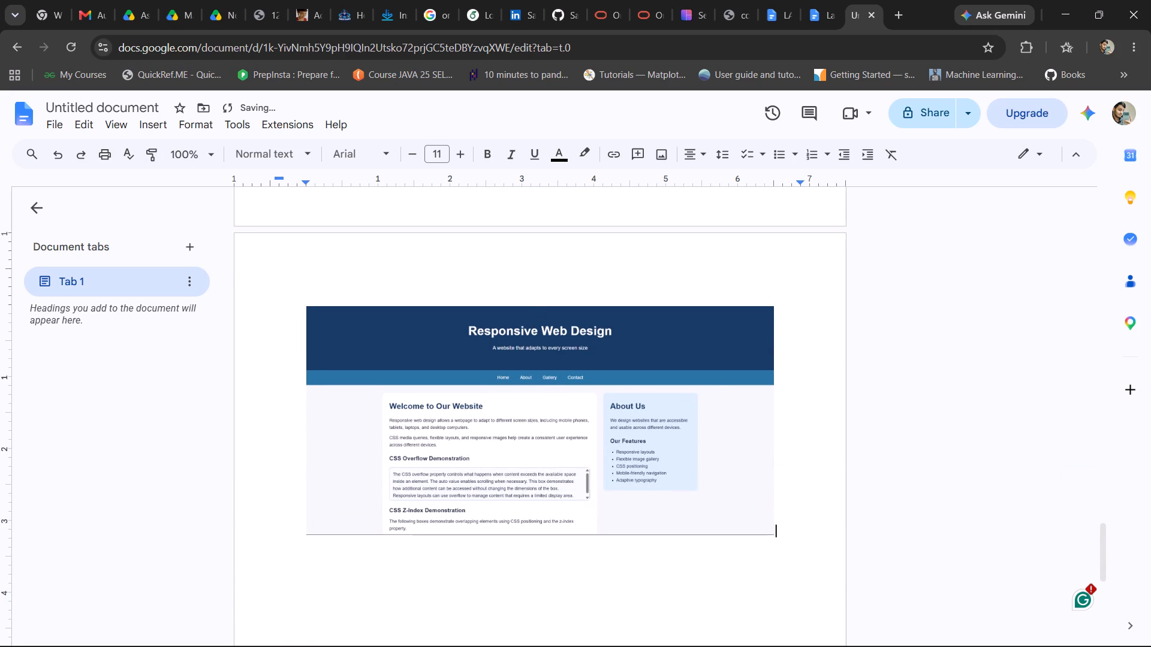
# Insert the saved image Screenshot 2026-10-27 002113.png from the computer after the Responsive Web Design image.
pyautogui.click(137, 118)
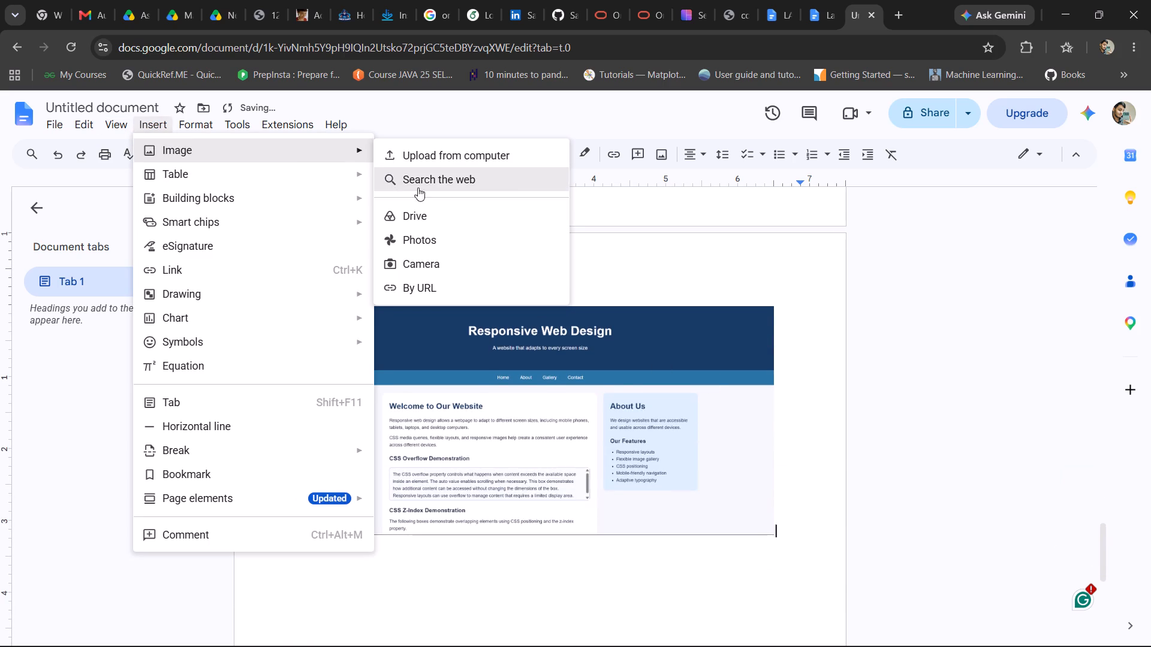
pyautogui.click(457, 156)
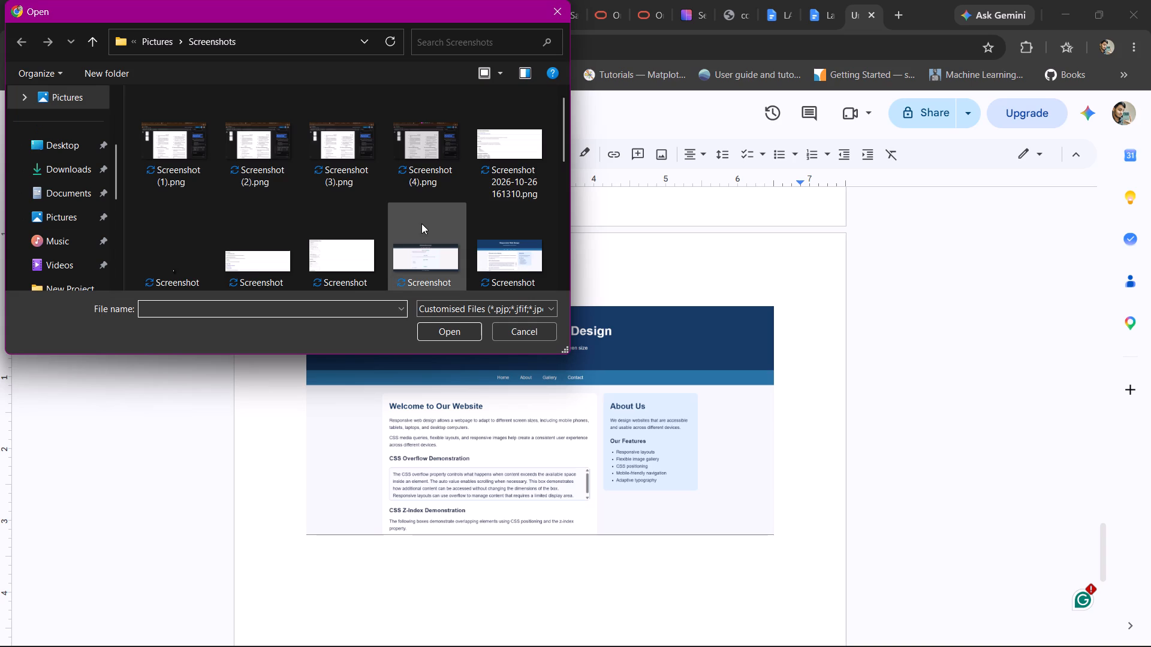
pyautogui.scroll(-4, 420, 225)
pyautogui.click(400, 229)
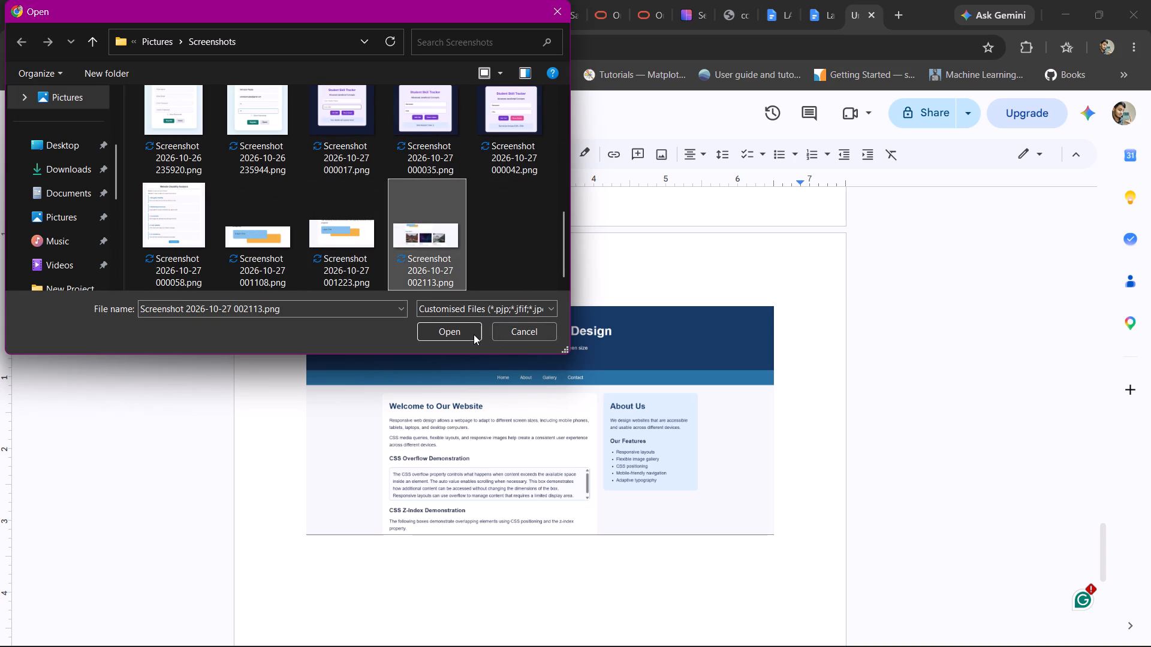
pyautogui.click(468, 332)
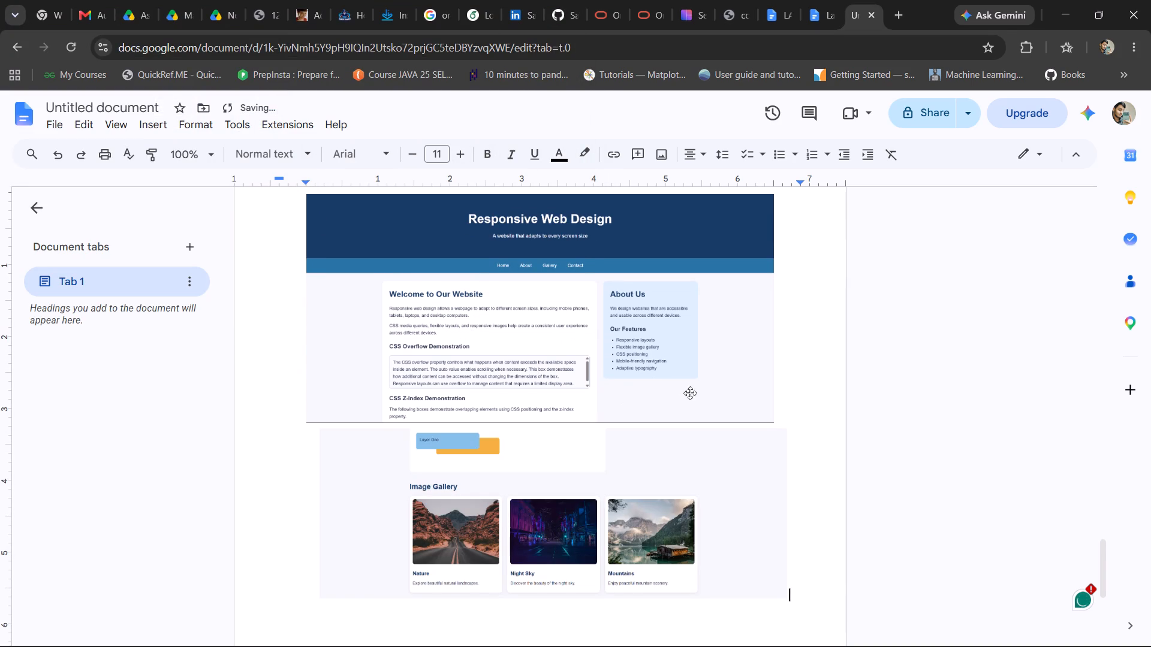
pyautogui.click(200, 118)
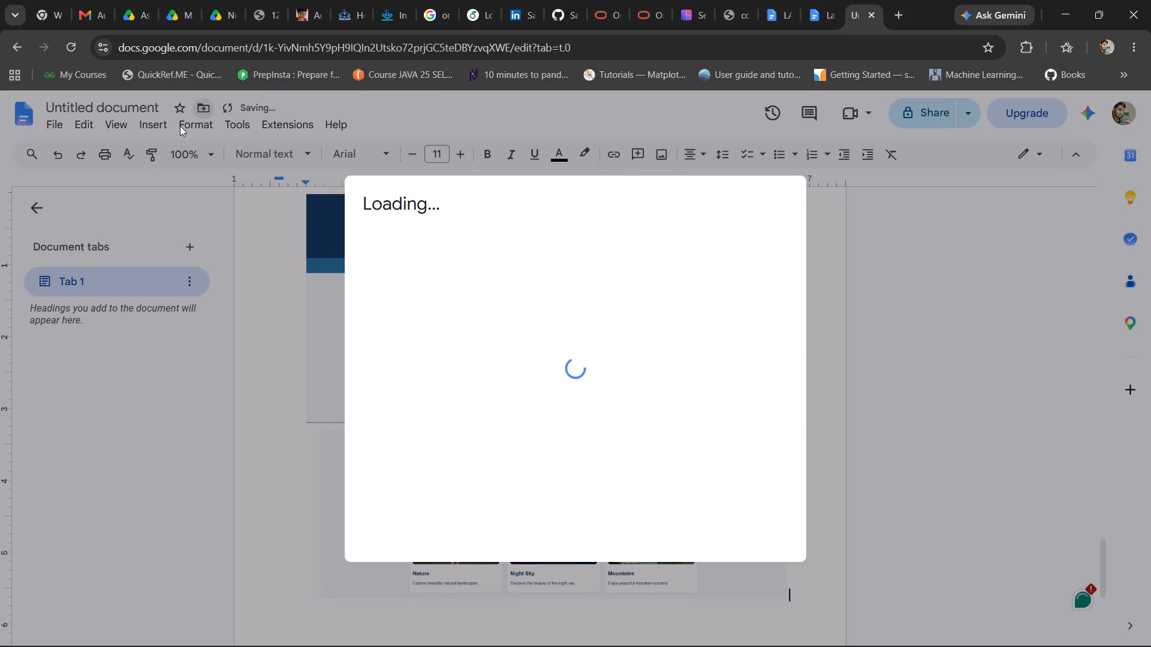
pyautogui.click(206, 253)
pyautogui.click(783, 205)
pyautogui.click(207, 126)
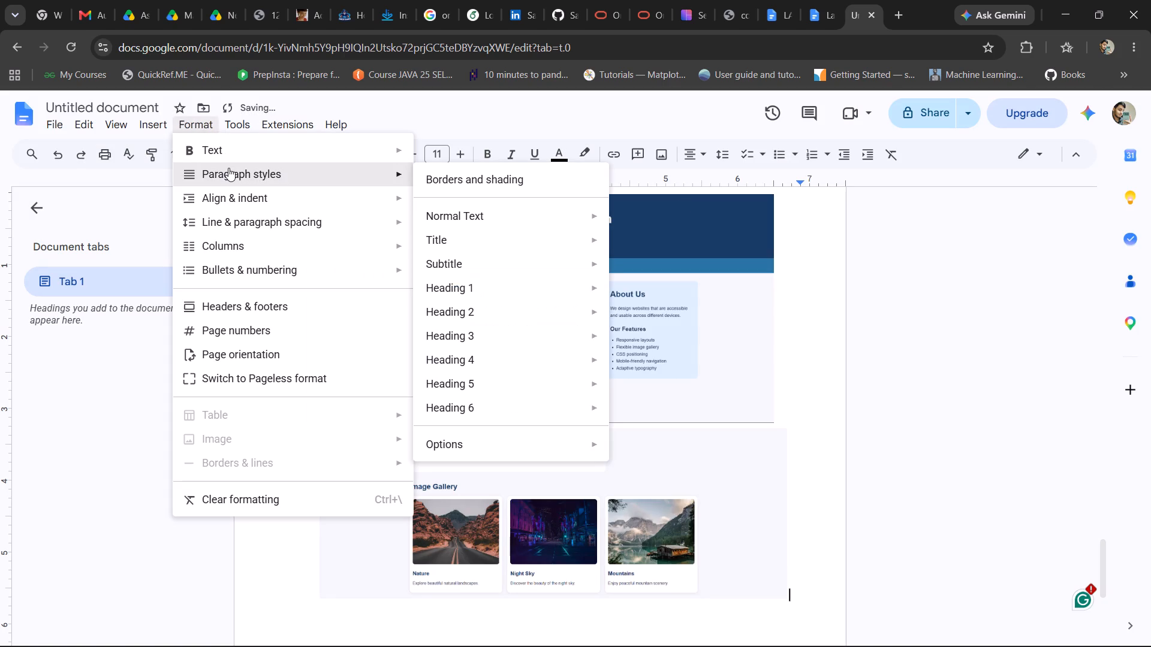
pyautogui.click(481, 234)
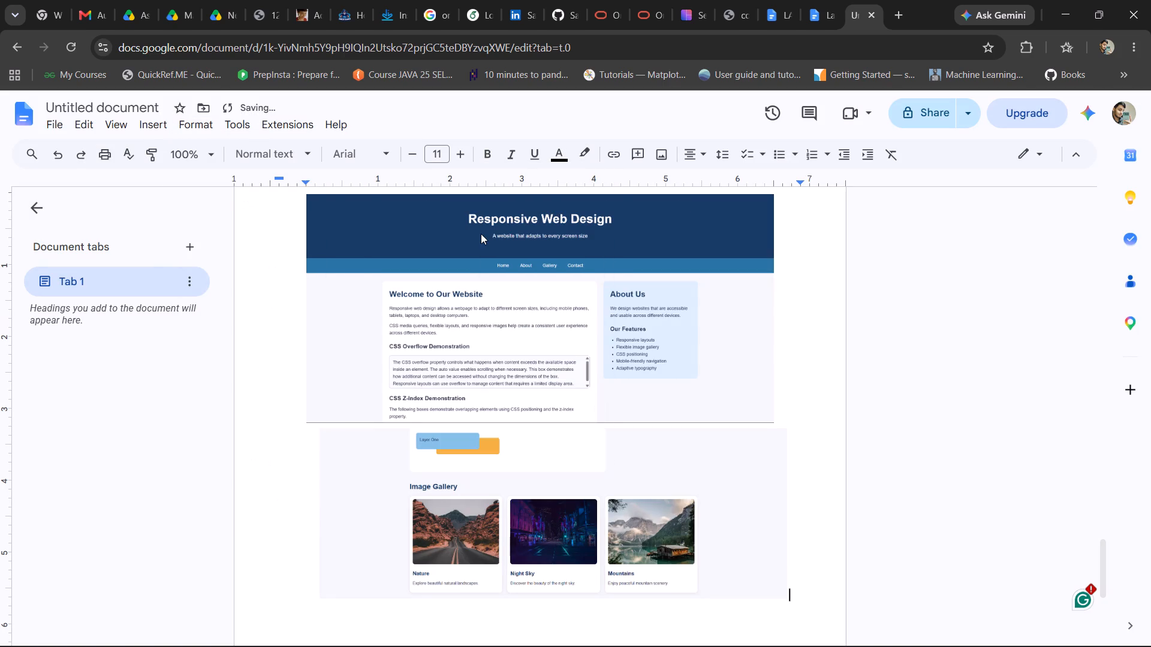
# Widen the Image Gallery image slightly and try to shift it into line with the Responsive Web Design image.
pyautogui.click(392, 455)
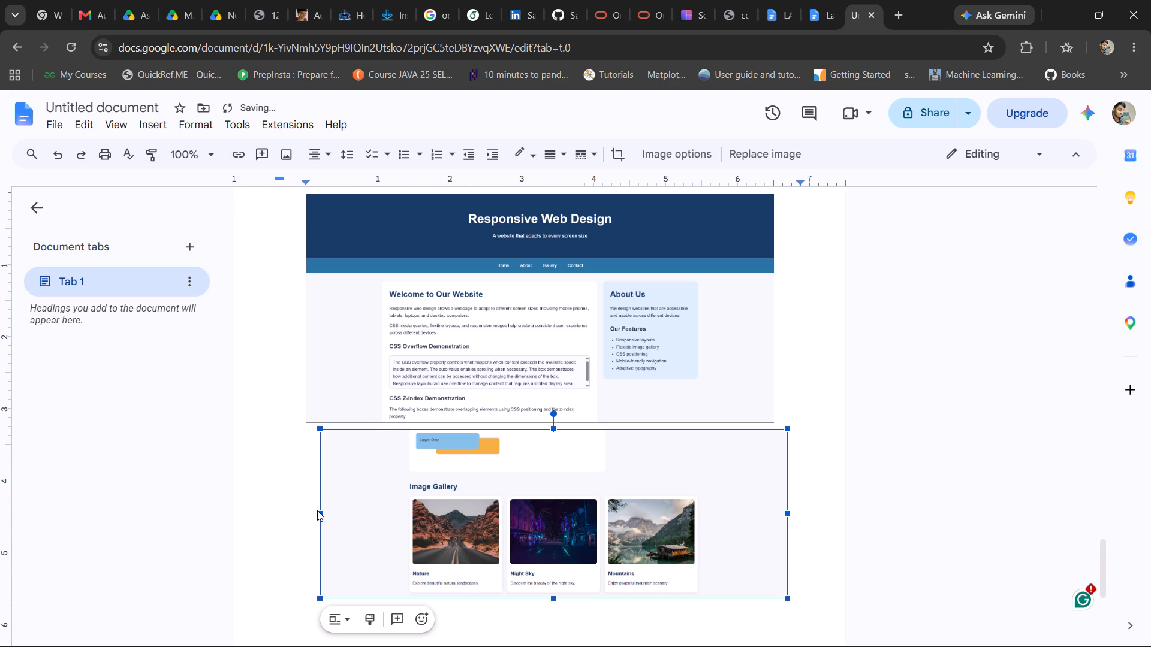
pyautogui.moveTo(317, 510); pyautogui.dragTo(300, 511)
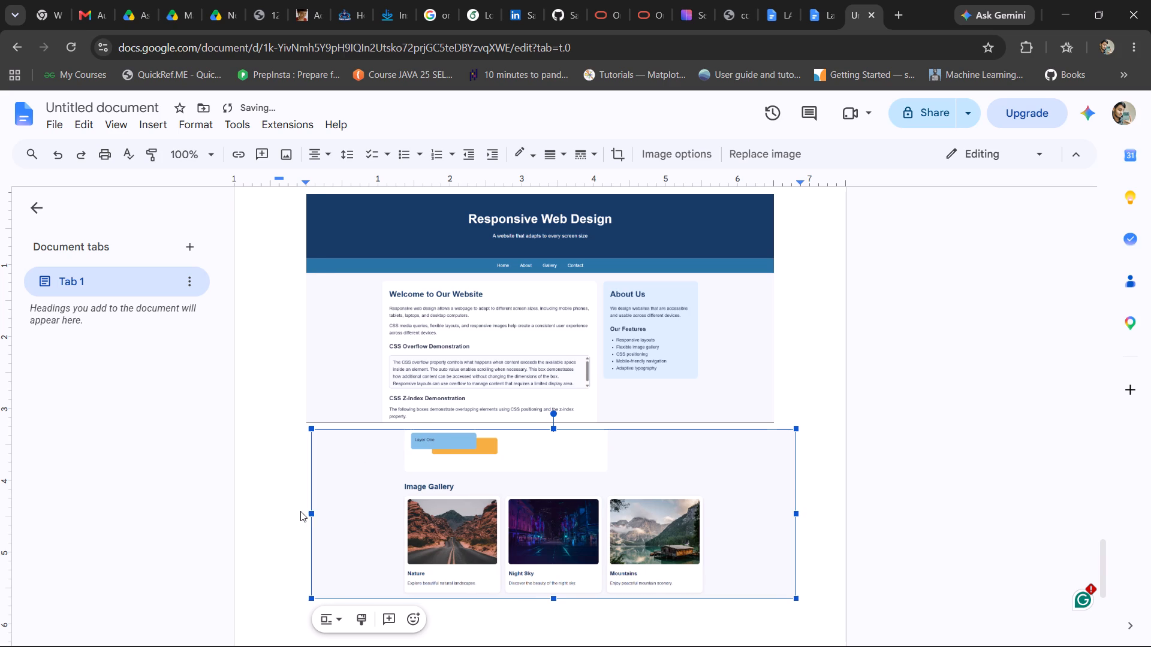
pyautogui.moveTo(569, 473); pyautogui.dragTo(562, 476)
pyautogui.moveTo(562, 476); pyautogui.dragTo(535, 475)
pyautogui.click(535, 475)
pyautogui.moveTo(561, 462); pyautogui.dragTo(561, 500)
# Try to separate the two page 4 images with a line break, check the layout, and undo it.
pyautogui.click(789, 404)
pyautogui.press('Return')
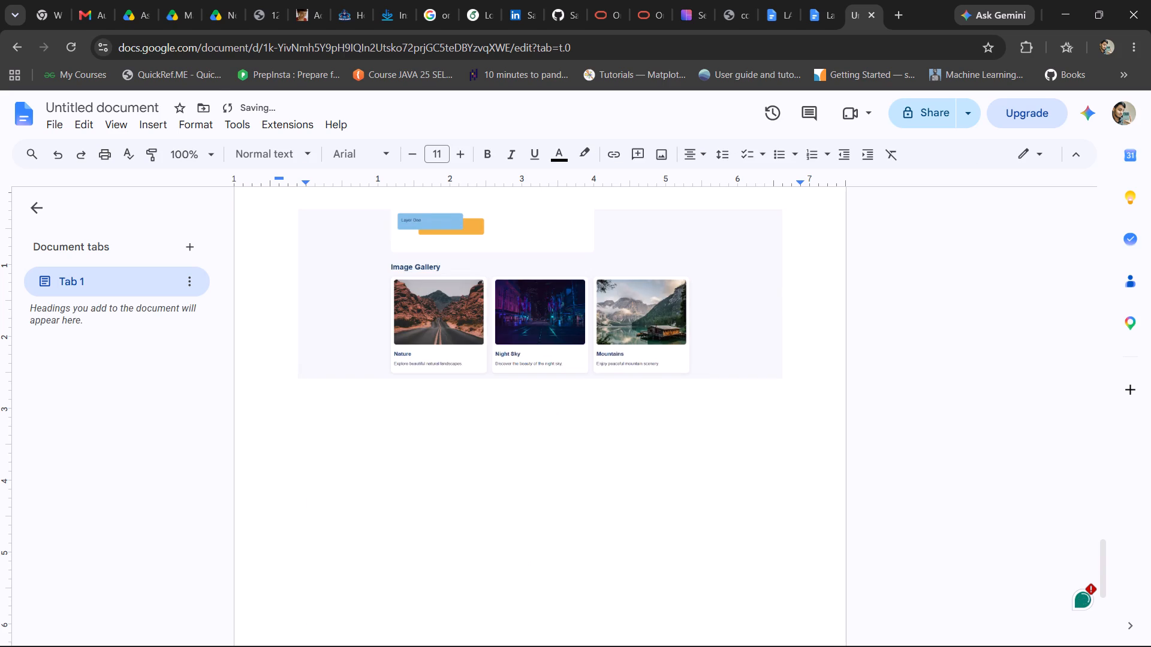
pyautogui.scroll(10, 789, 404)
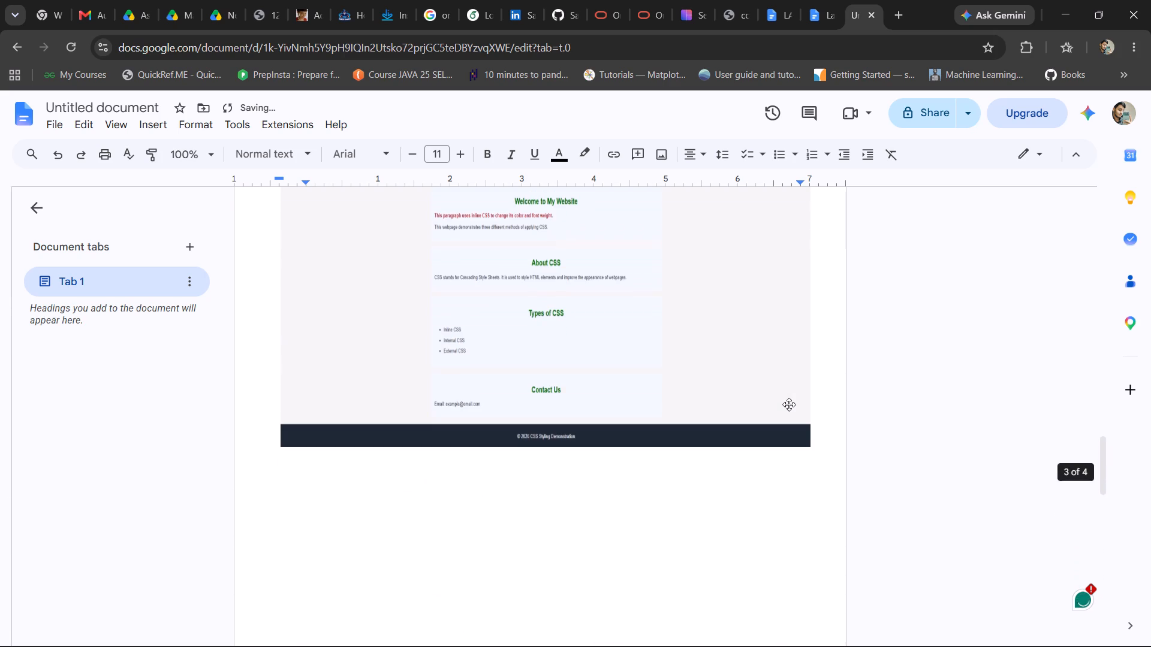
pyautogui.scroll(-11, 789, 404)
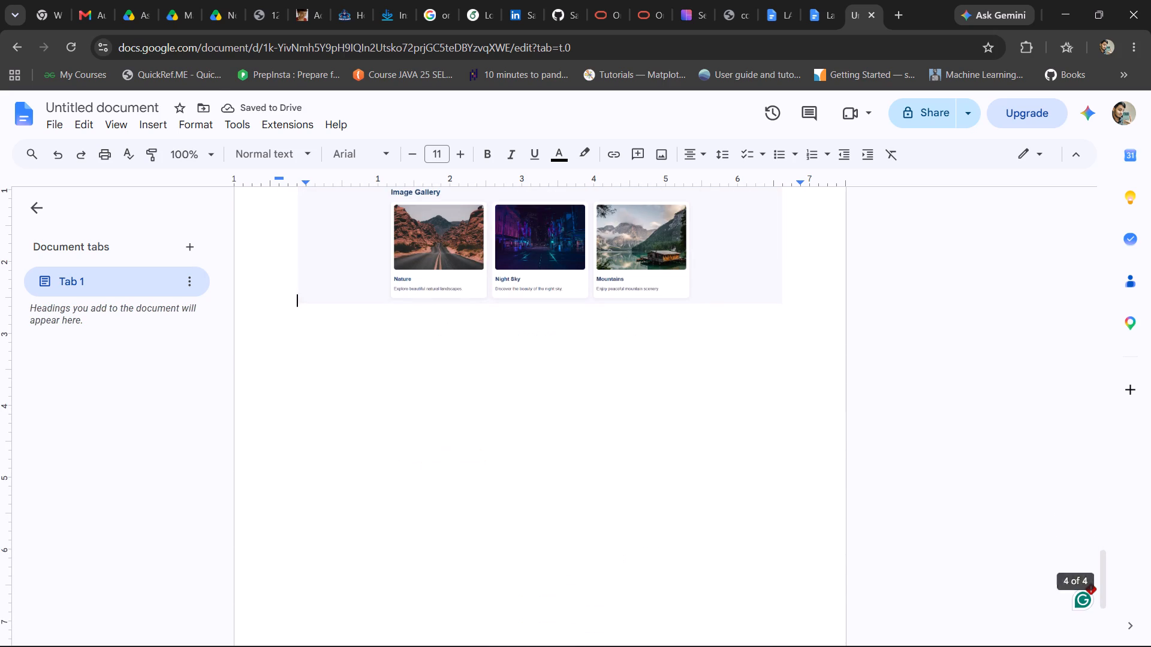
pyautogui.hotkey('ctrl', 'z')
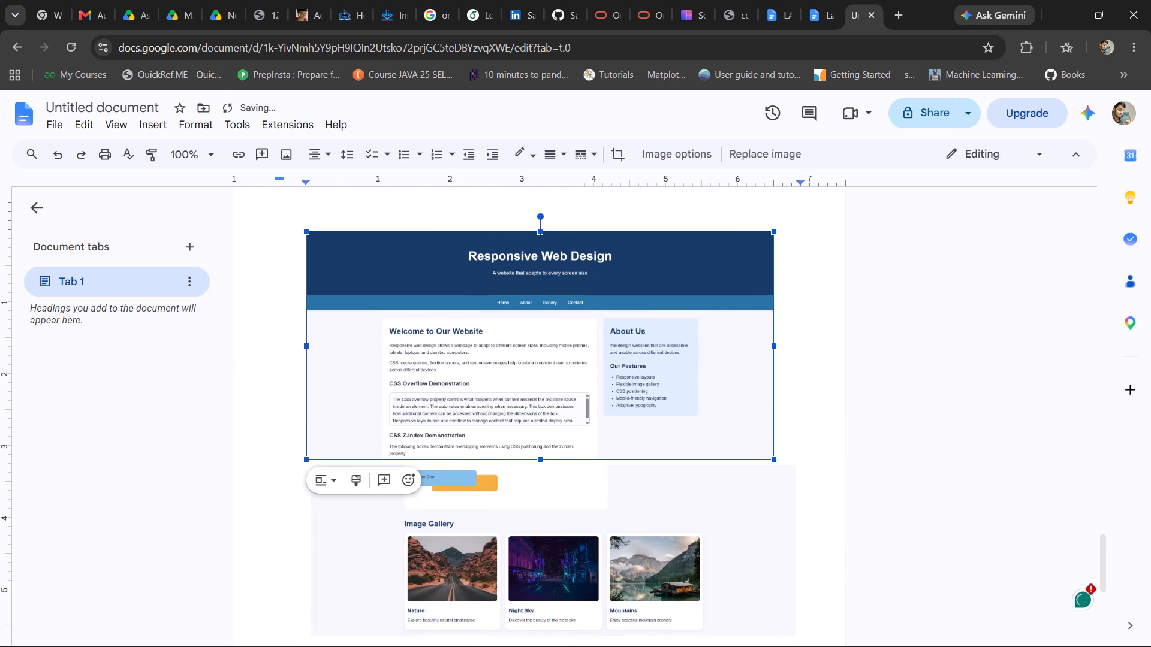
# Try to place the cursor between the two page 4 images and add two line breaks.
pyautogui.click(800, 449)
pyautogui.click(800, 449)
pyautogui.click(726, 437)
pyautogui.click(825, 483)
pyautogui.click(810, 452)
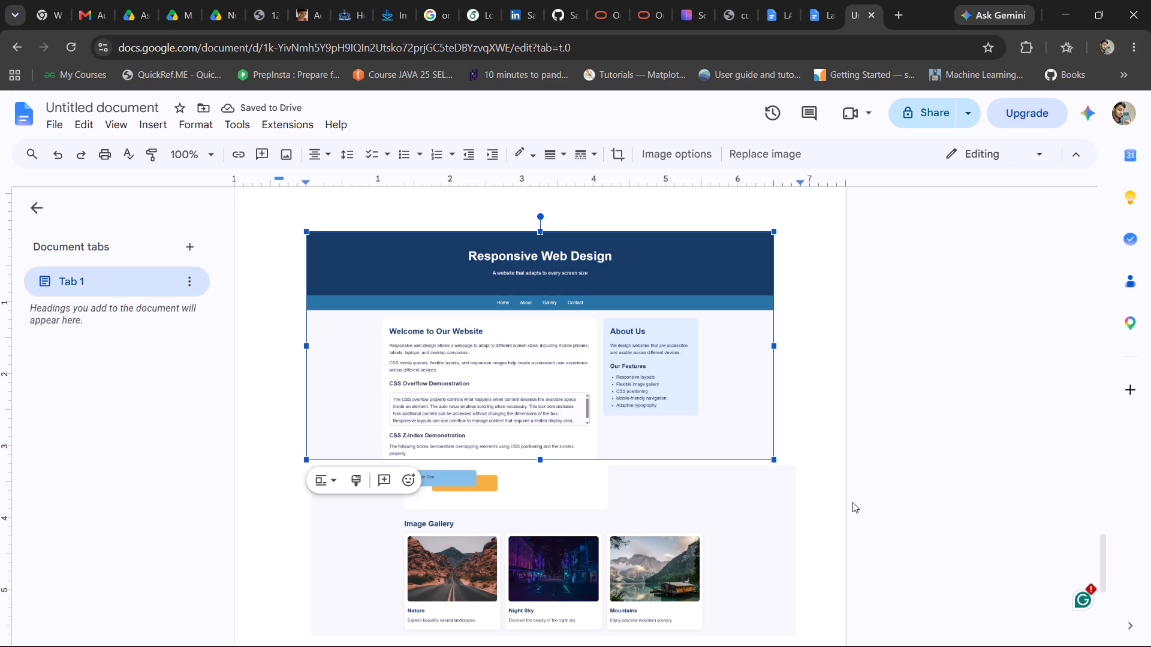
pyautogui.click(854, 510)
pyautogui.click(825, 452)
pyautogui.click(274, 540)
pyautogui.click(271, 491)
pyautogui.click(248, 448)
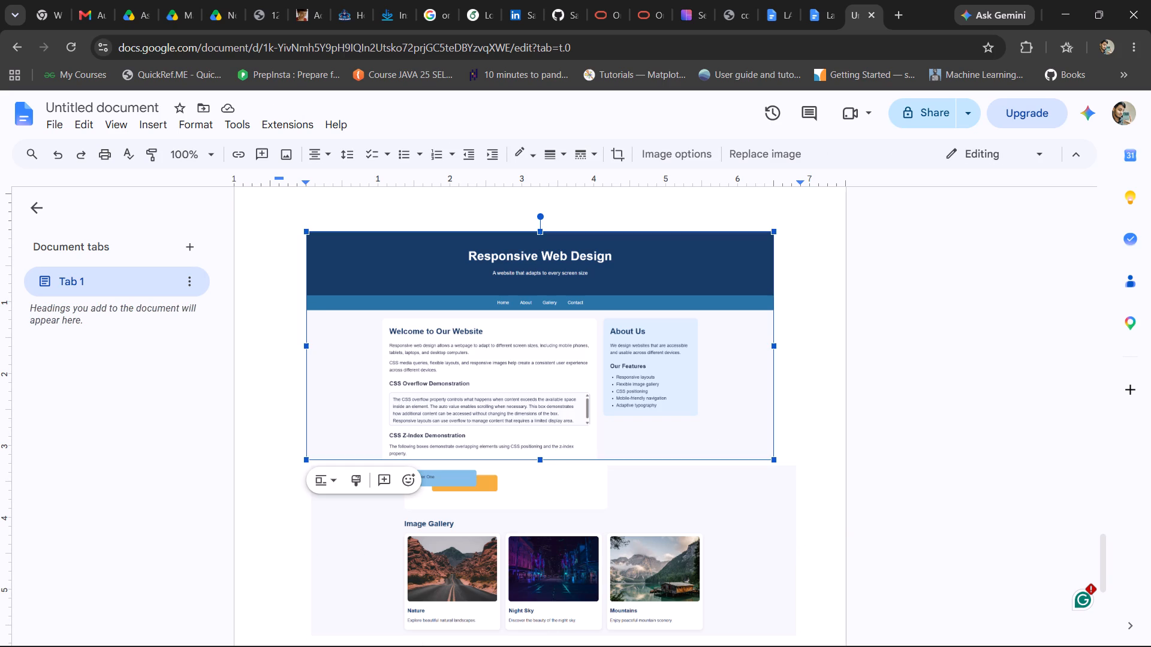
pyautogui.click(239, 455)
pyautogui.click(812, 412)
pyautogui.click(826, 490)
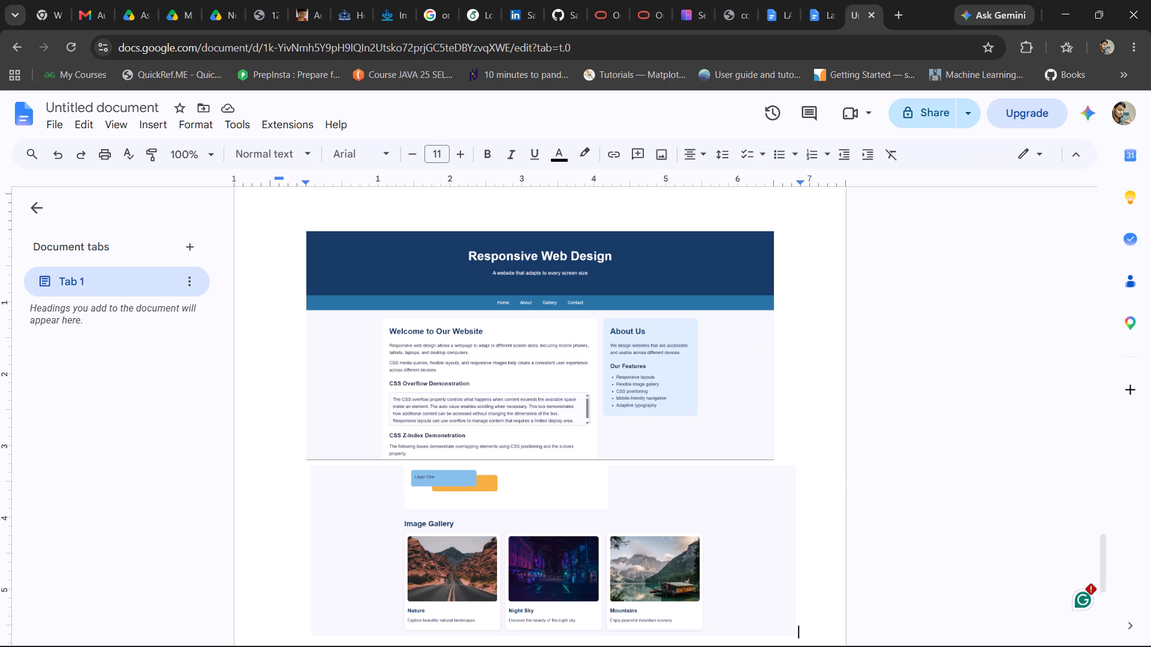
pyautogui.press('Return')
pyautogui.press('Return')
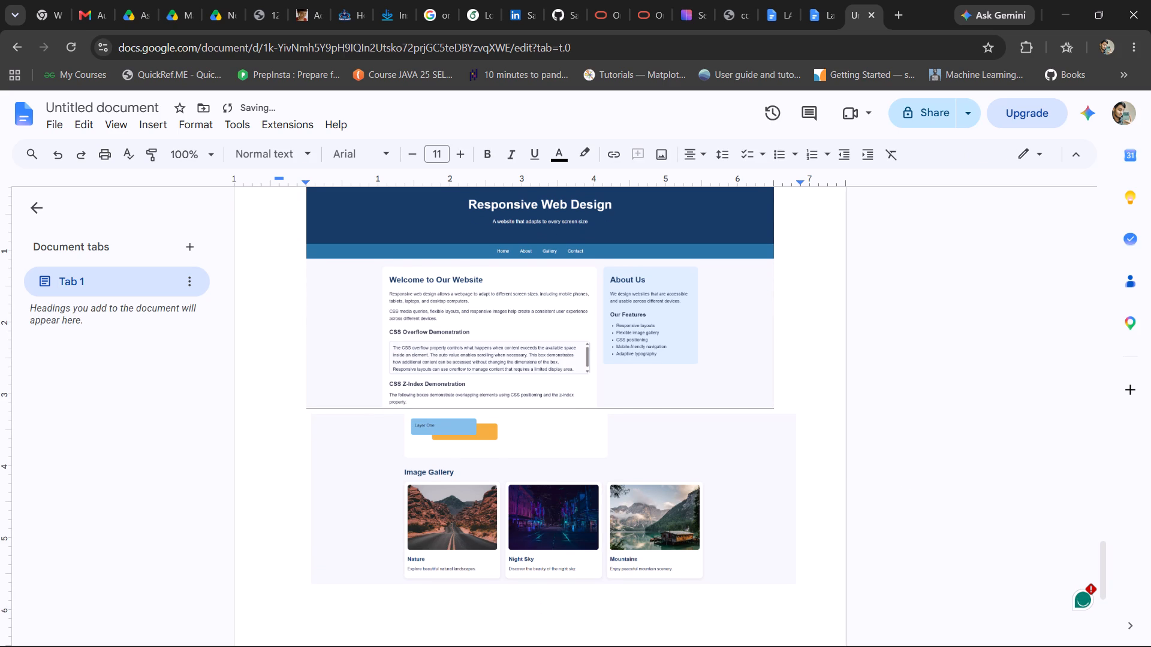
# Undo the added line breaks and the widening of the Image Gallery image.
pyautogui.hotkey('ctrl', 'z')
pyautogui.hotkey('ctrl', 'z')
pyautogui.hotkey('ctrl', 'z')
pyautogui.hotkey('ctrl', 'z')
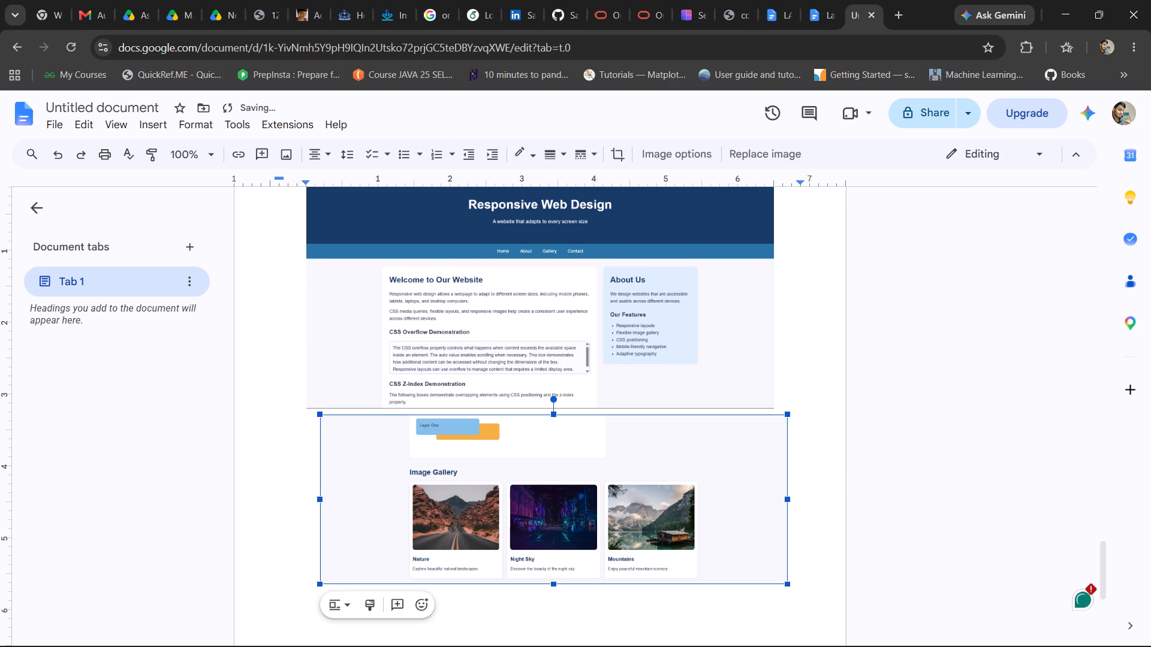
# Replace the selected Image Gallery image with line breaks and insert Screenshot 2026-10-27 002113.png below the Responsive Web Design image.
pyautogui.press('Return')
pyautogui.press('Return')
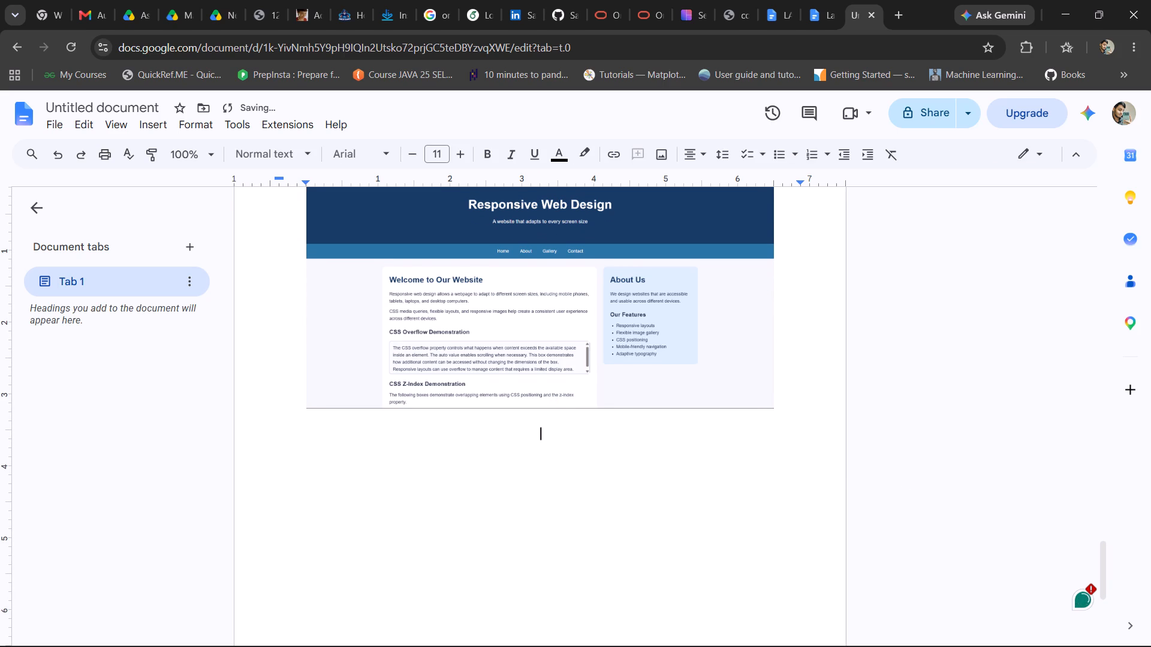
pyautogui.click(148, 122)
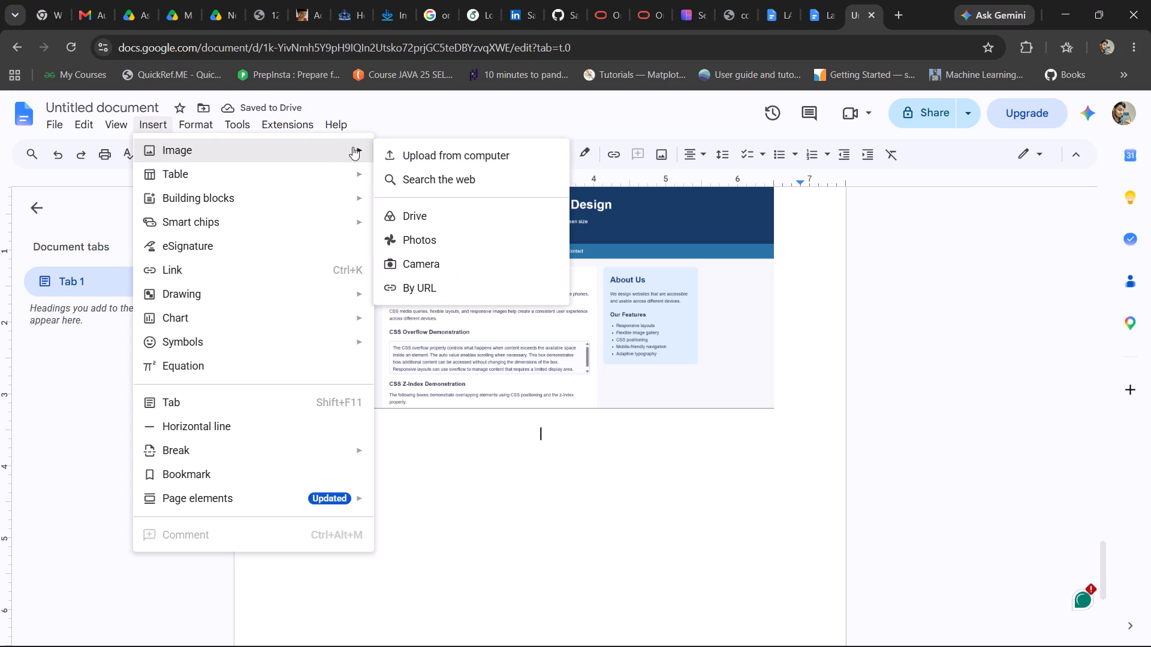
pyautogui.click(424, 149)
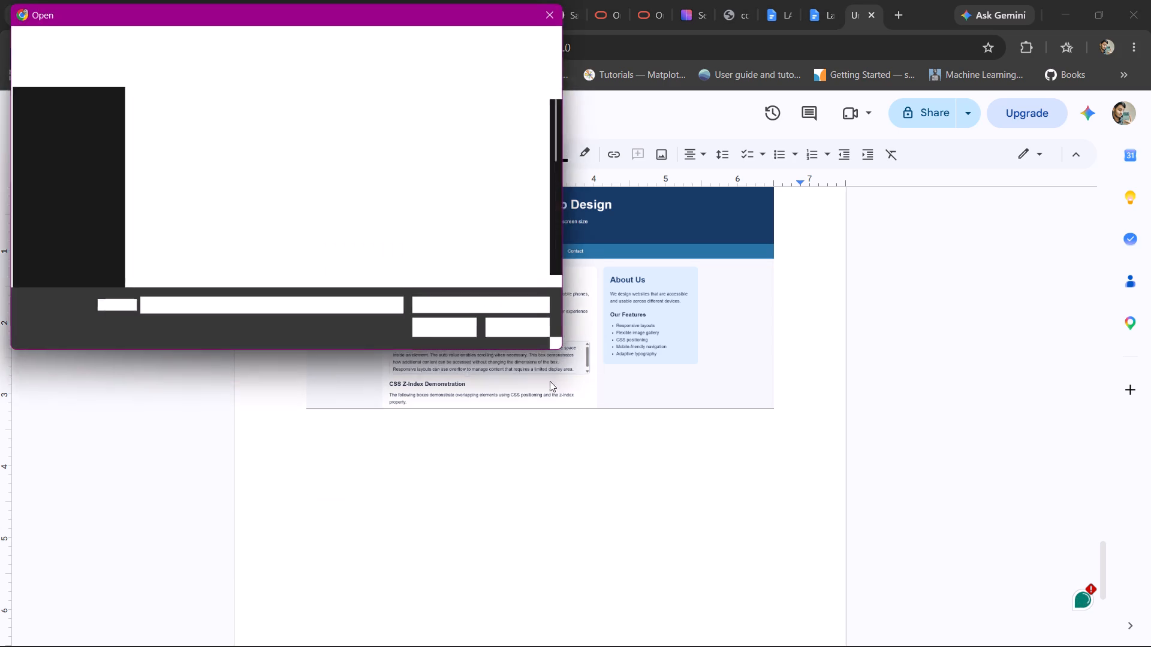
pyautogui.scroll(-7, 363, 222)
pyautogui.scroll(-4, 513, 231)
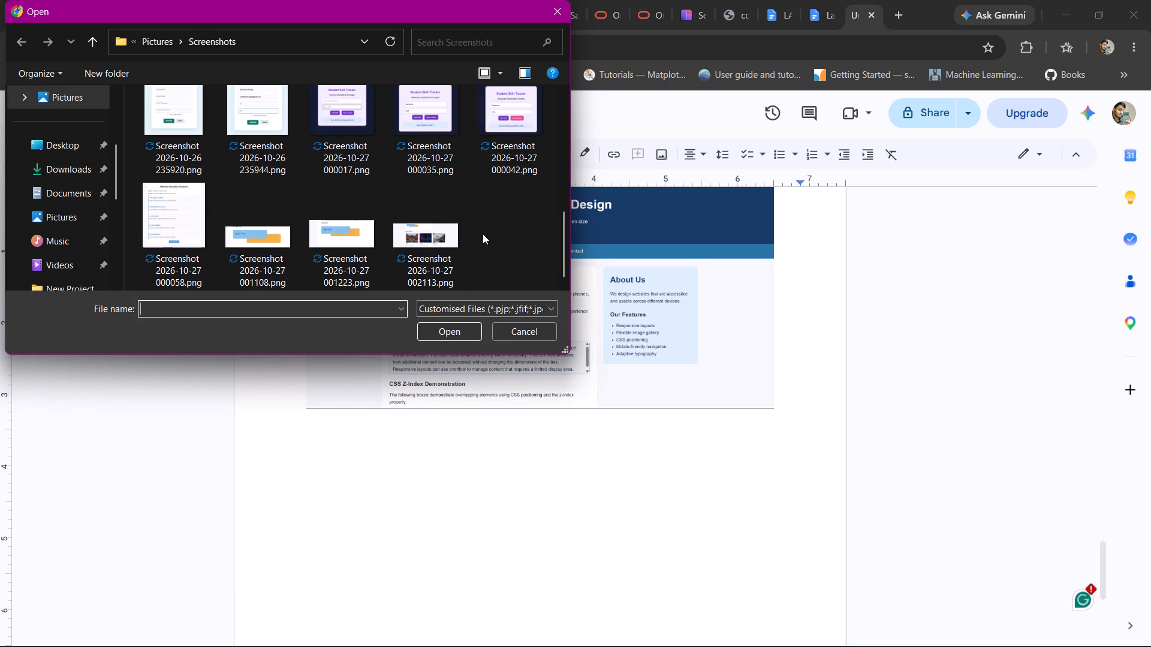
pyautogui.click(434, 228)
pyautogui.click(448, 335)
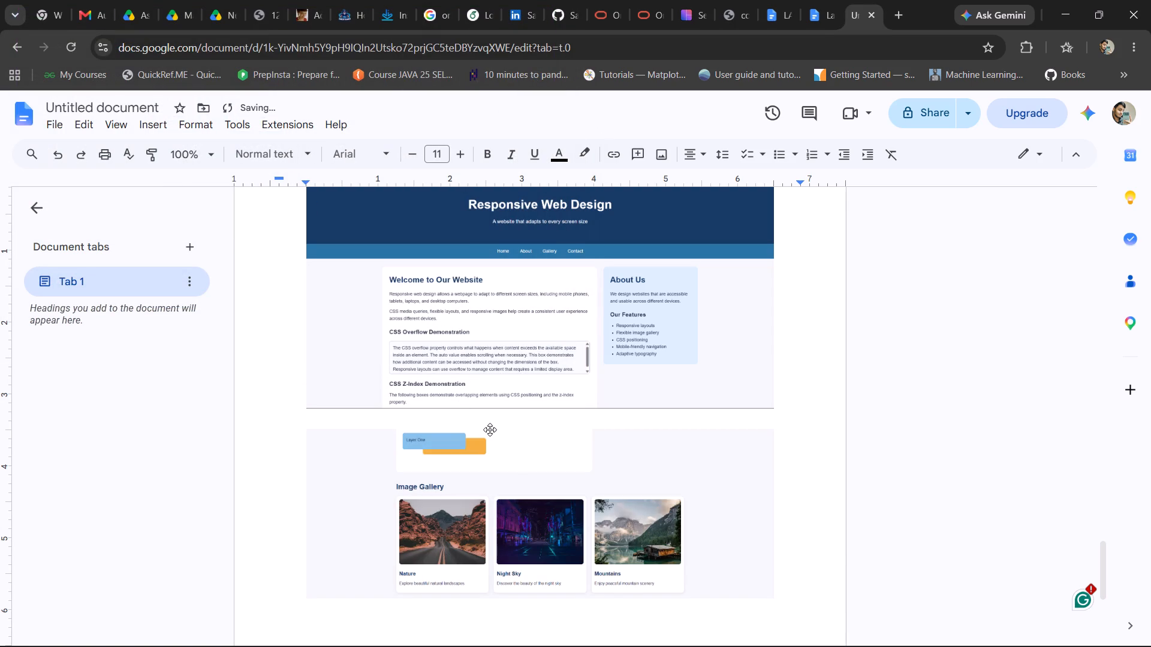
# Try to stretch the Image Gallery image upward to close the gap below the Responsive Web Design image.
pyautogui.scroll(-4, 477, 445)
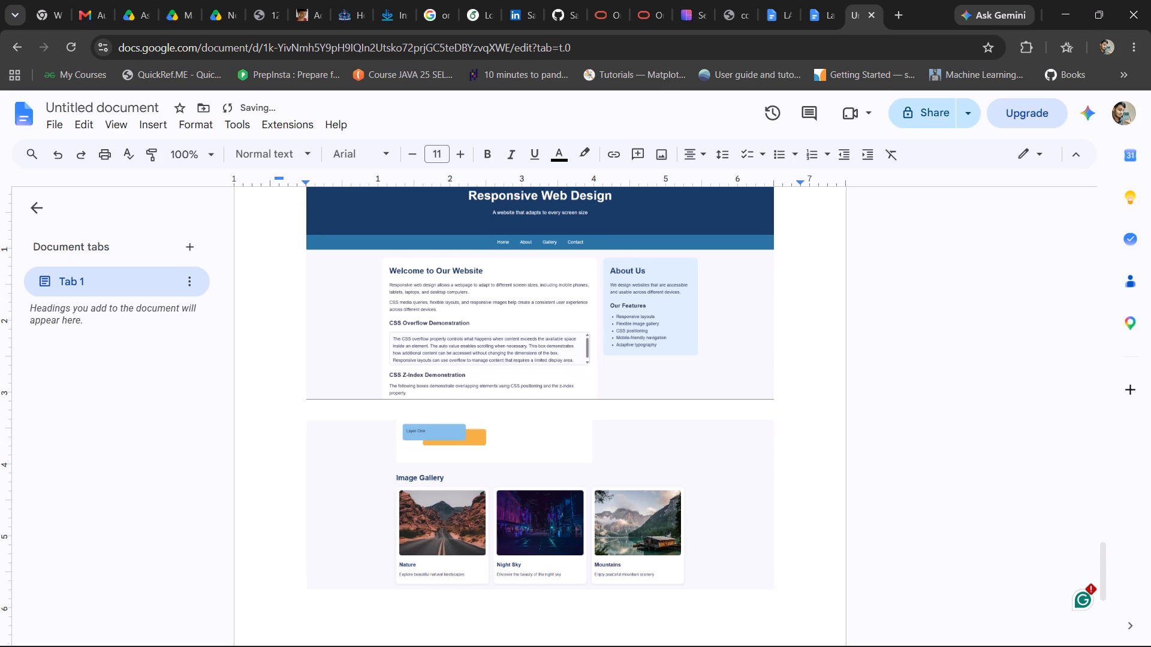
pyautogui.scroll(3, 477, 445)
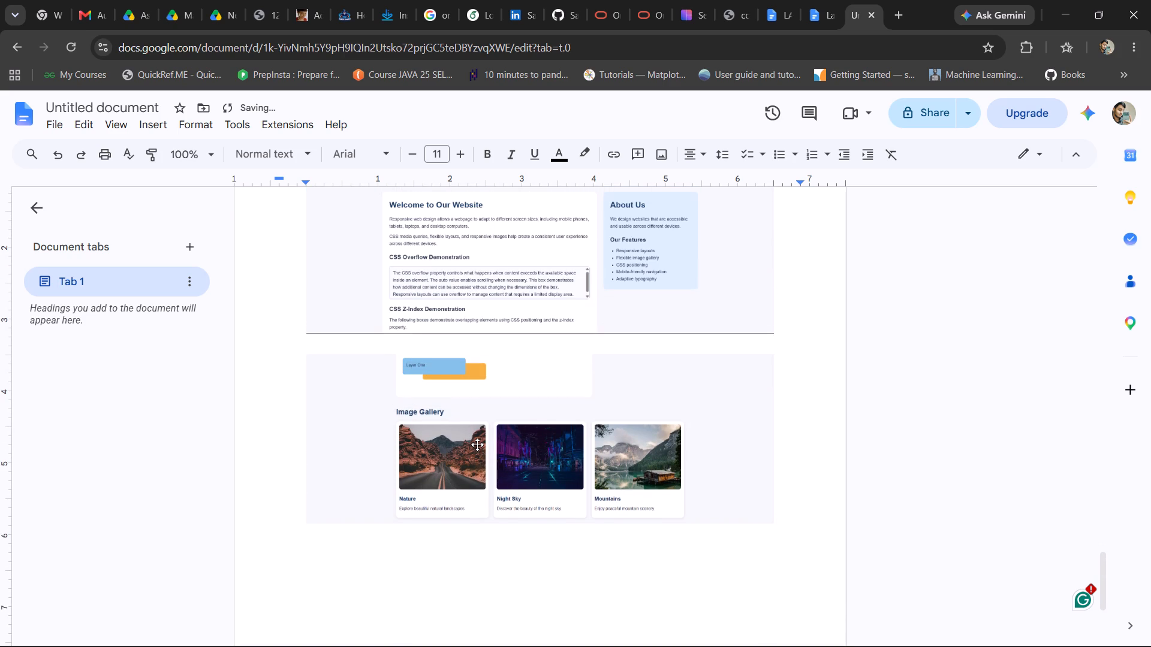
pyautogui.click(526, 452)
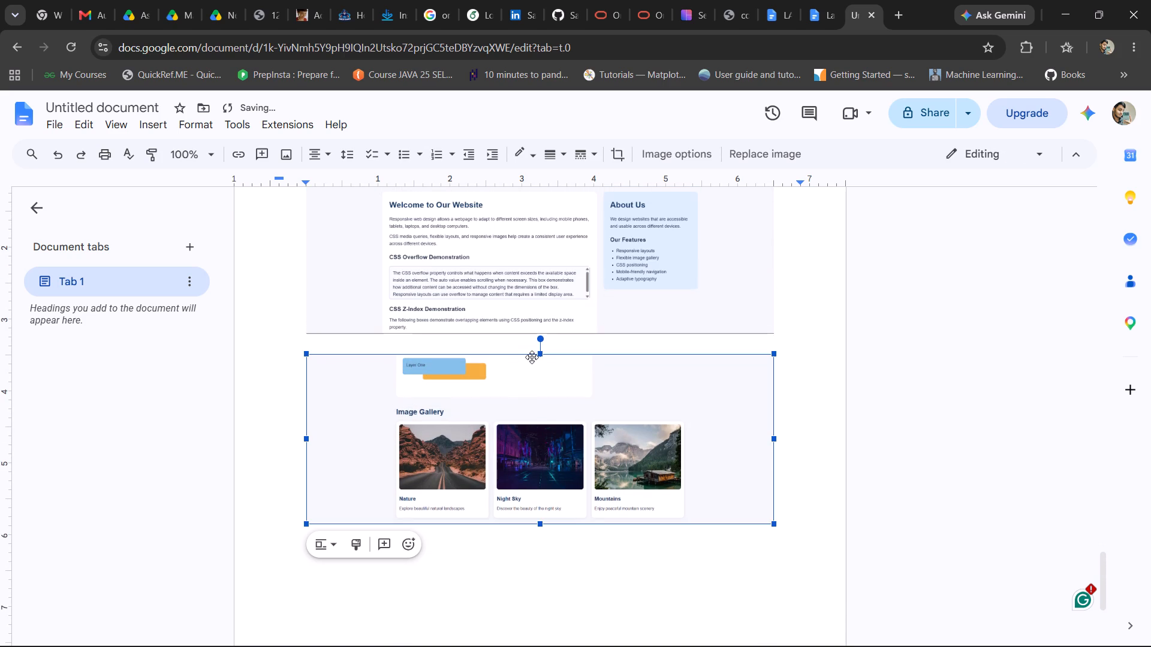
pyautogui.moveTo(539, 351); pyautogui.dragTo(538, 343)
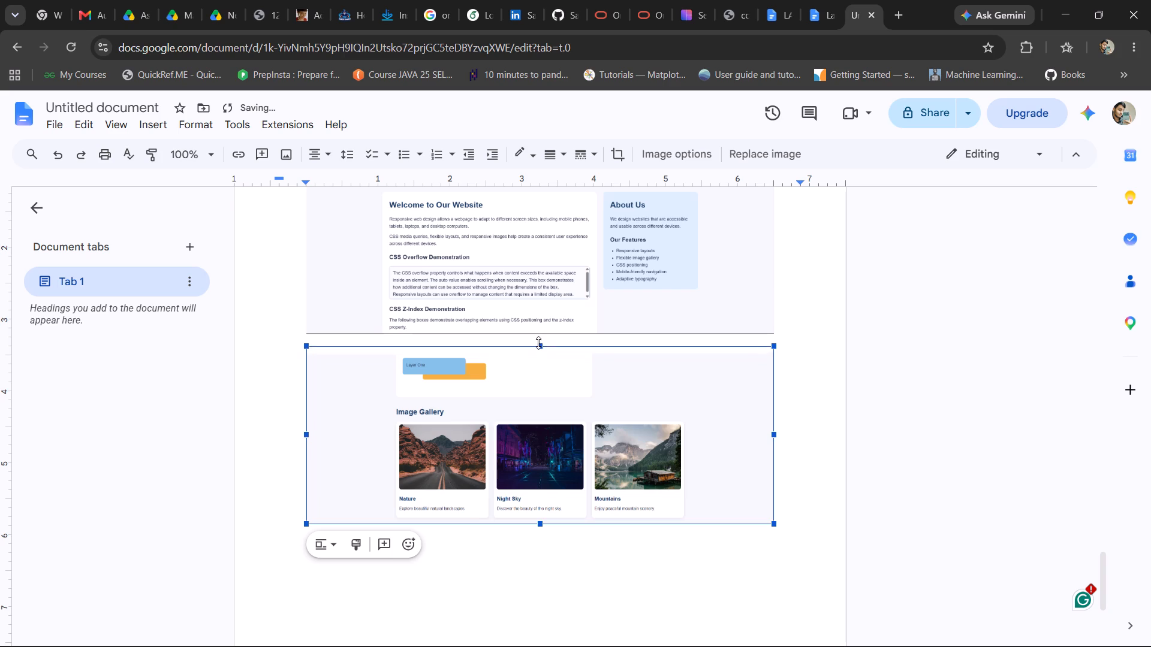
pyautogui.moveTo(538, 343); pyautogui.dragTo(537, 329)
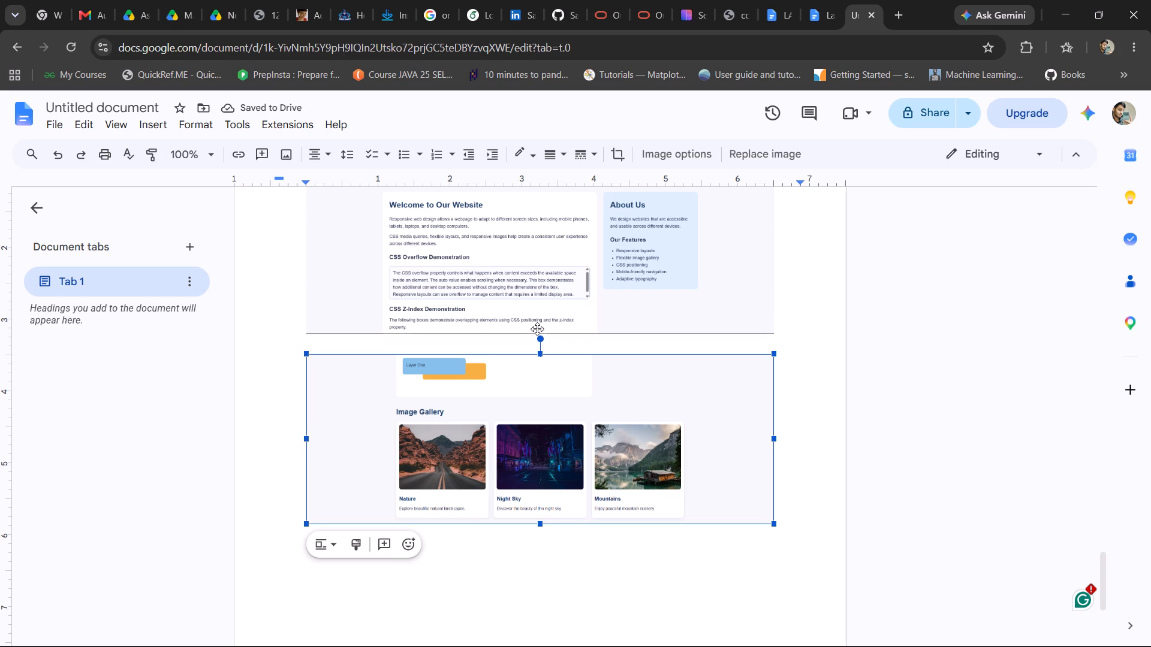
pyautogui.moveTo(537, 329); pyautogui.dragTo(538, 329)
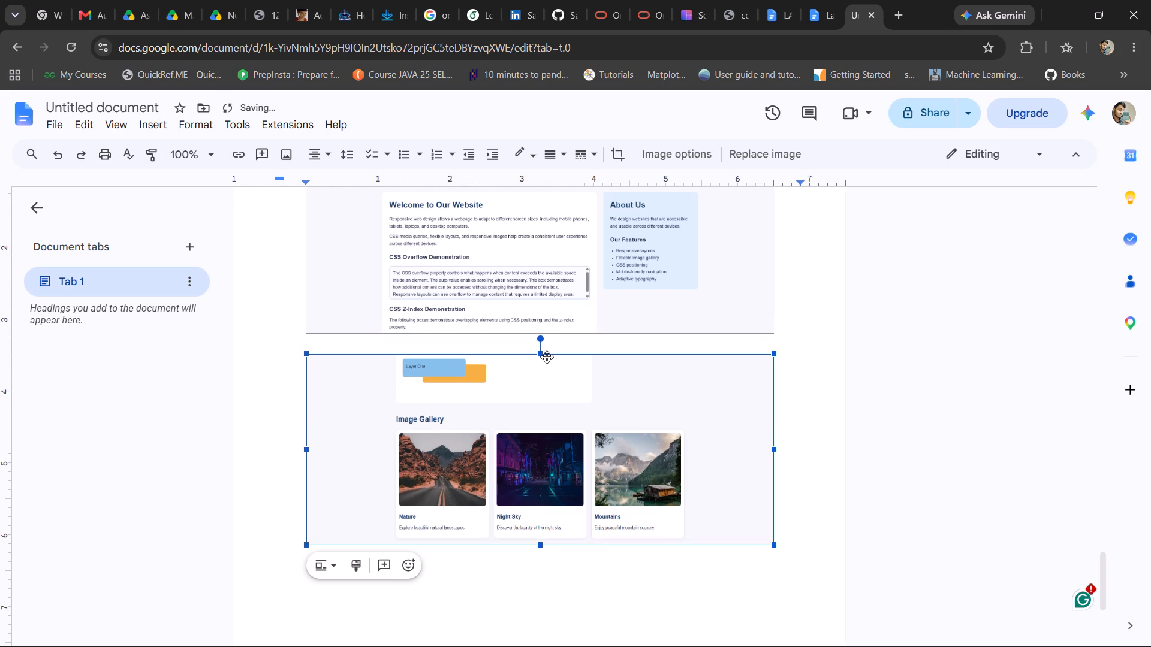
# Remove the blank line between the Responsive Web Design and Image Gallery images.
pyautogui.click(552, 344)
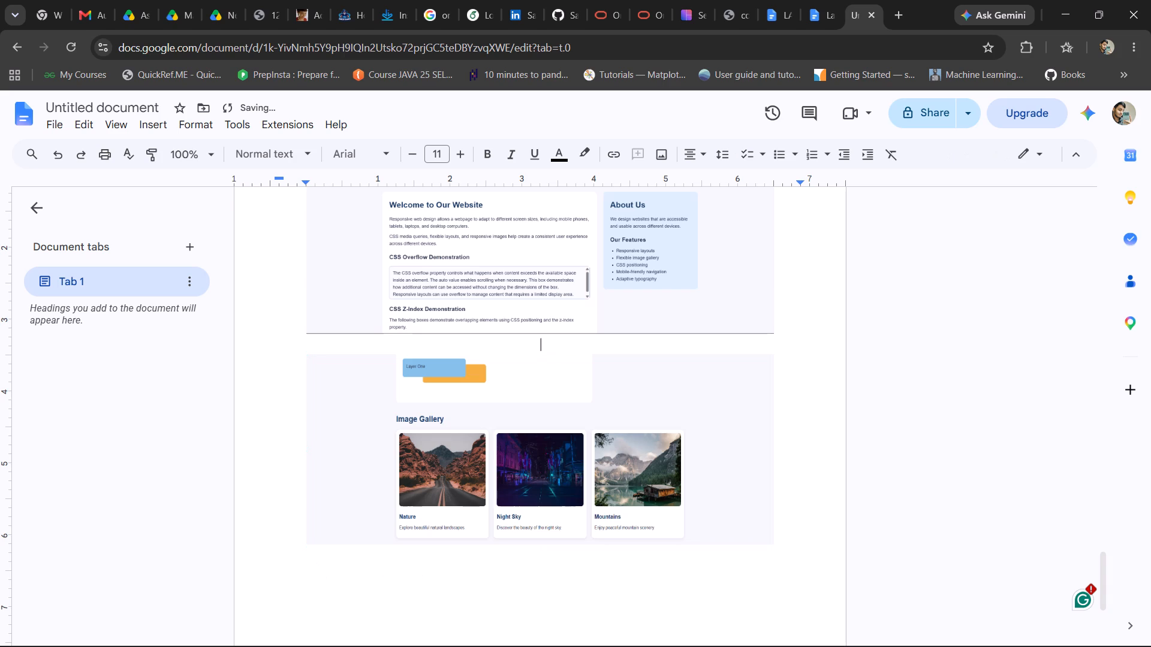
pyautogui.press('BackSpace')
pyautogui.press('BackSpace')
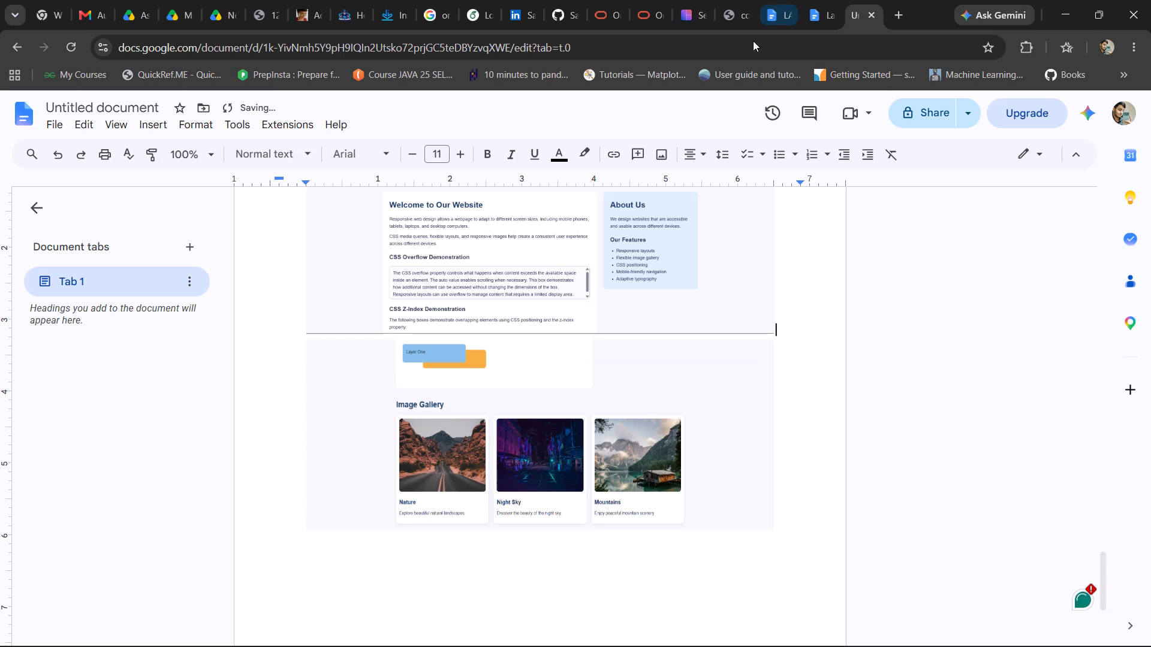
# Undo the recent edits back through the insertion of both the Image Gallery and Responsive Web Design images.
pyautogui.click(605, 235)
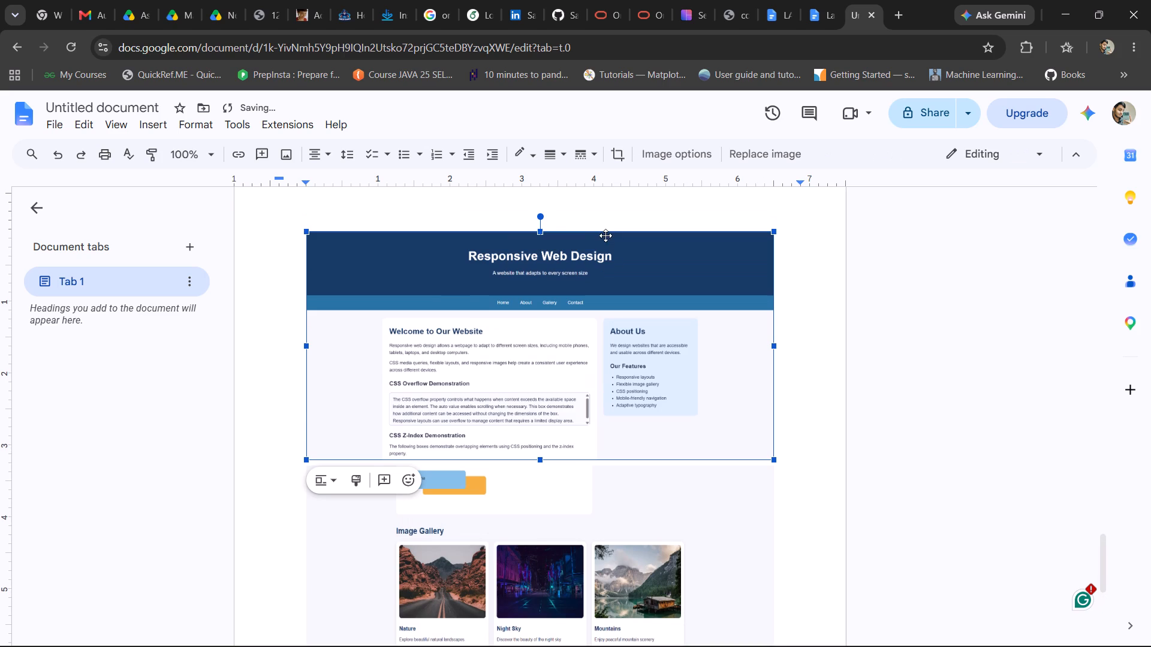
pyautogui.hotkey('ctrl', 'z')
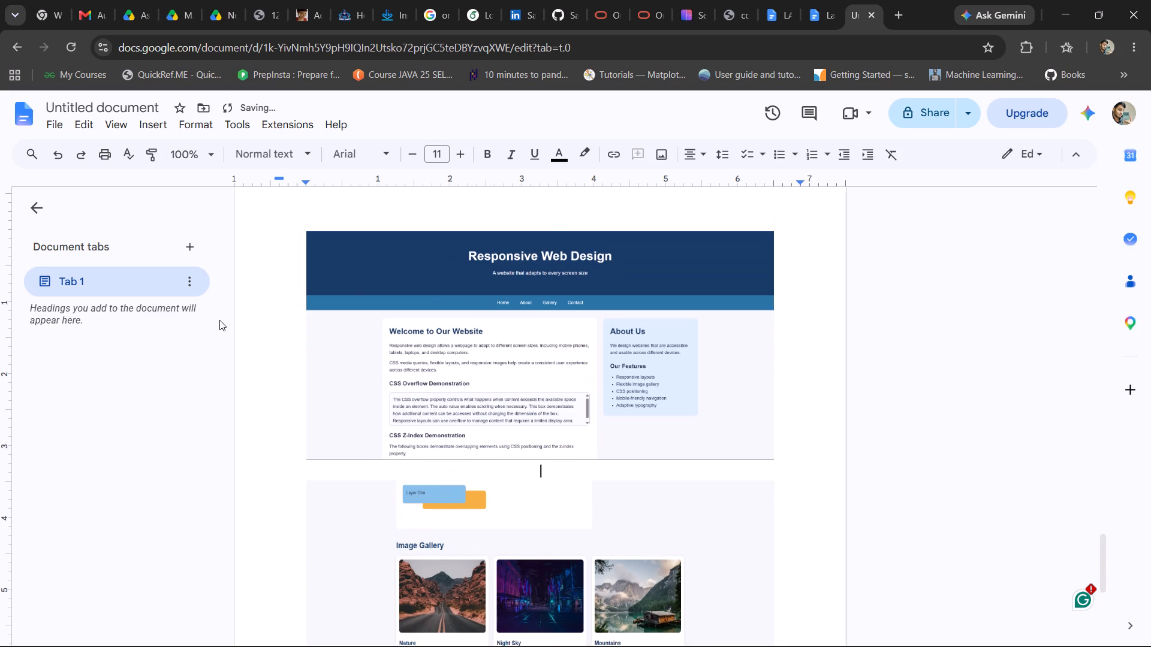
pyautogui.hotkey('ctrl', 'z')
pyautogui.hotkey('ctrl', 'z')
pyautogui.hotkey('ctrl', 'z')
pyautogui.hotkey('ctrl', 'z')
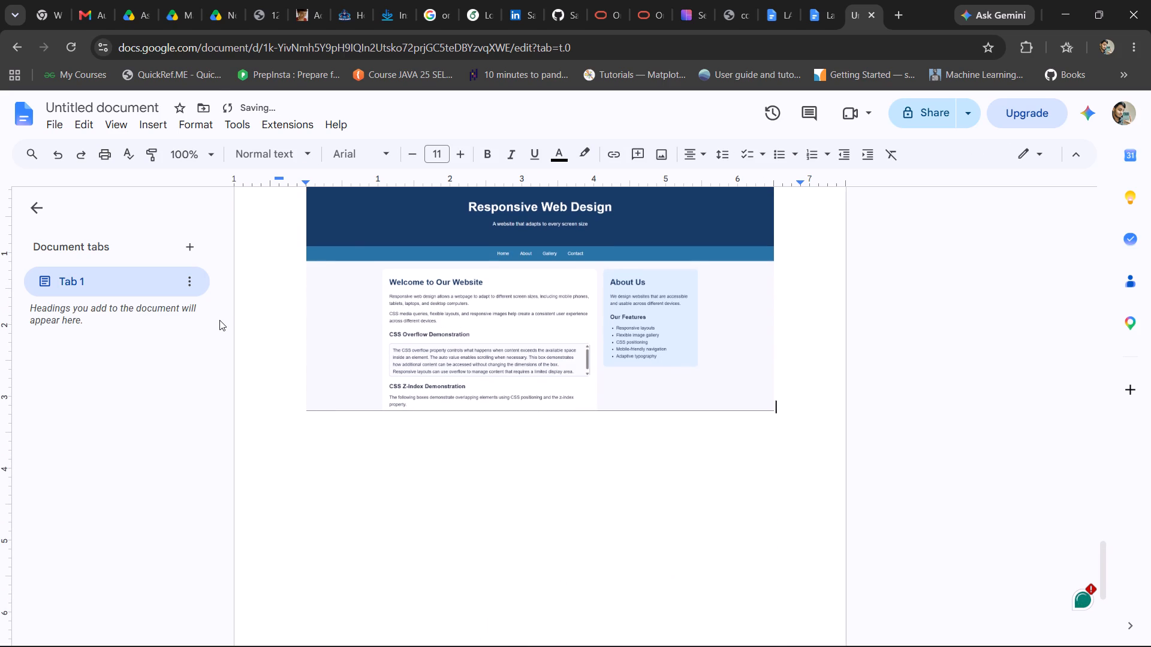
pyautogui.hotkey('ctrl', 'z')
pyautogui.hotkey('ctrl', 'z')
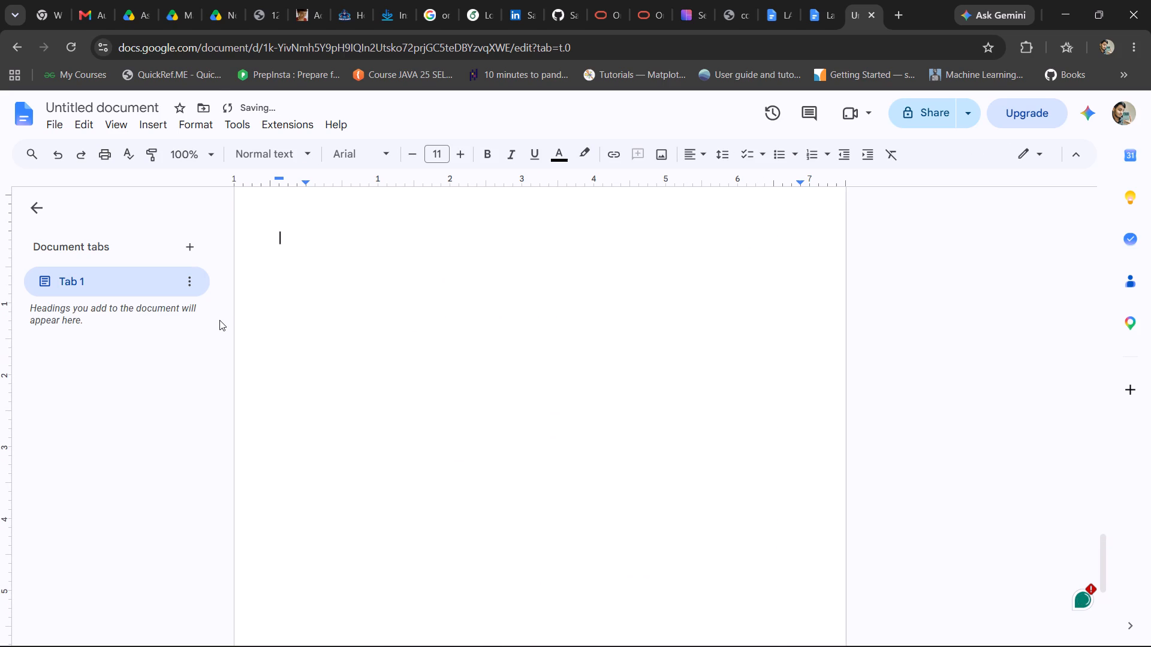
# Switch to the Q4.html page in Brave and capture its top part, from the header down to the z-index boxes, at full page width.
pyautogui.hotkey('alt', 'Tab')
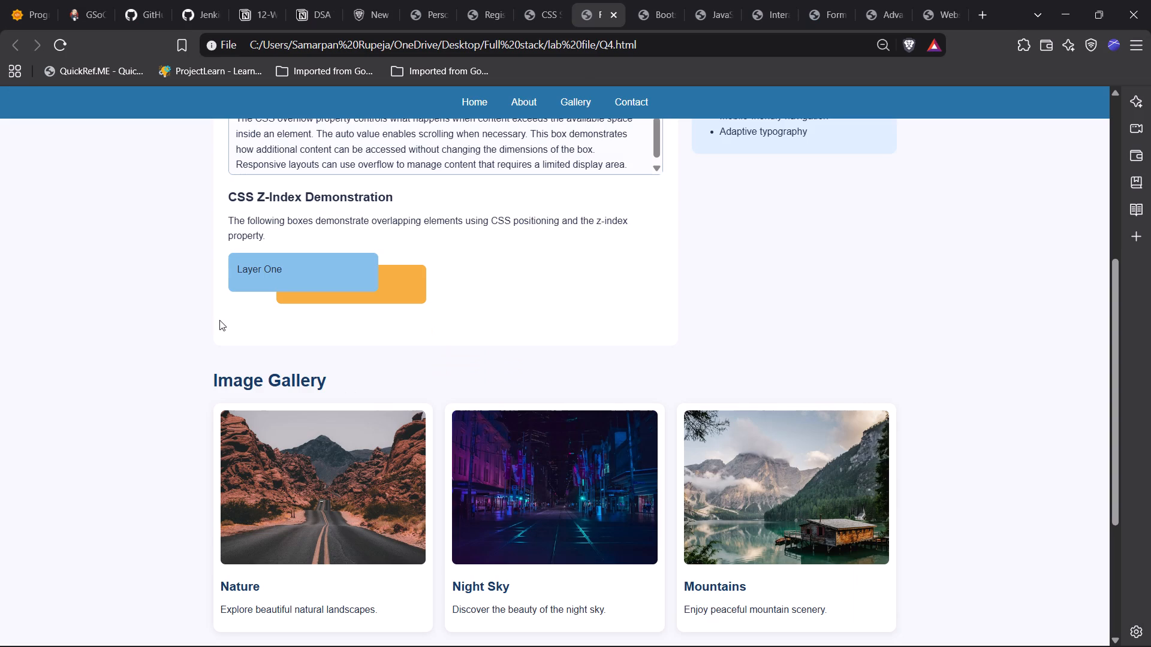
pyautogui.scroll(5, 176, 258)
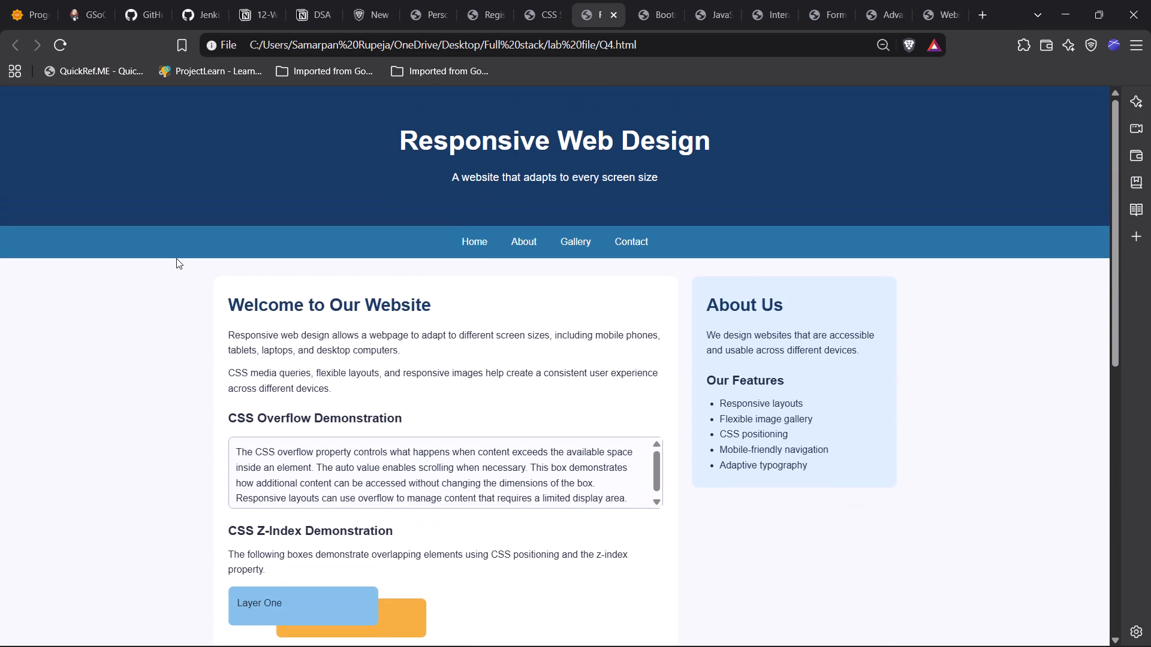
pyautogui.scroll(2, 176, 258)
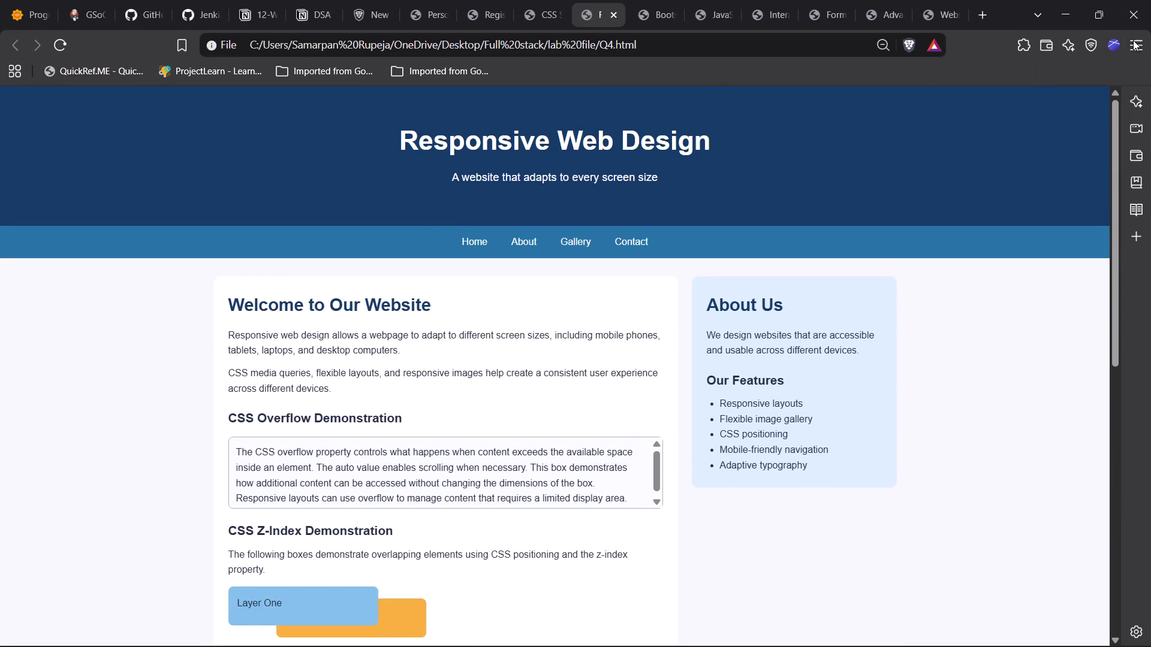
pyautogui.click(1134, 40)
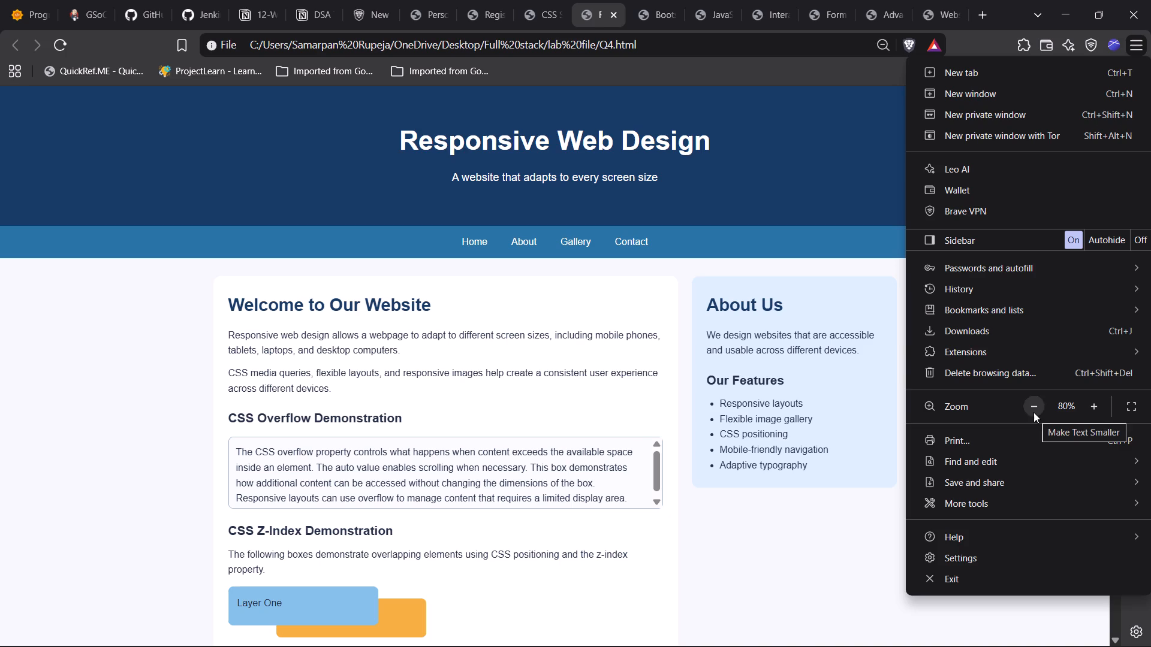
pyautogui.click(0, 90)
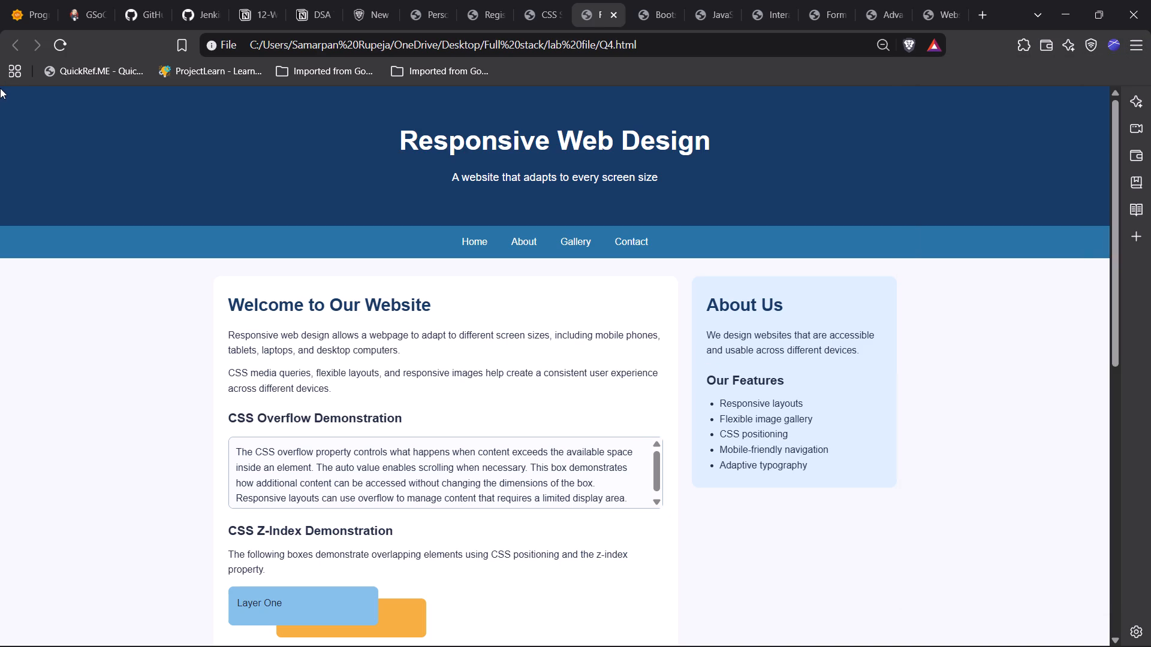
pyautogui.press('shift+super+s')
pyautogui.moveTo(0, 87); pyautogui.dragTo(961, 646)
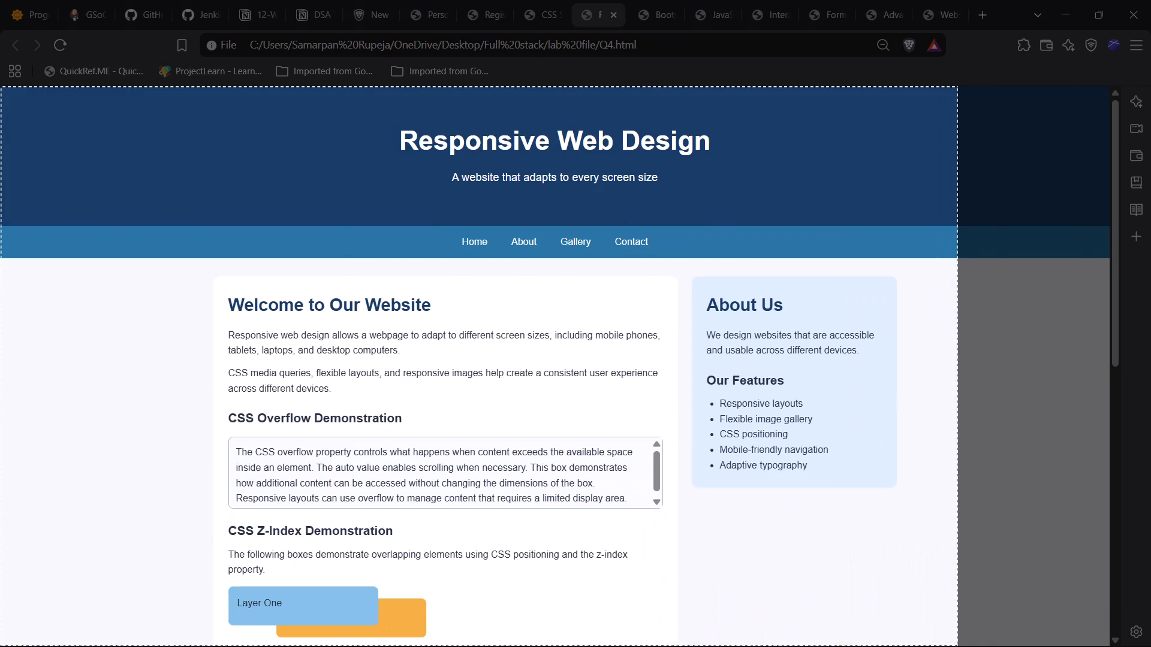
pyautogui.moveTo(961, 646); pyautogui.dragTo(1111, 646)
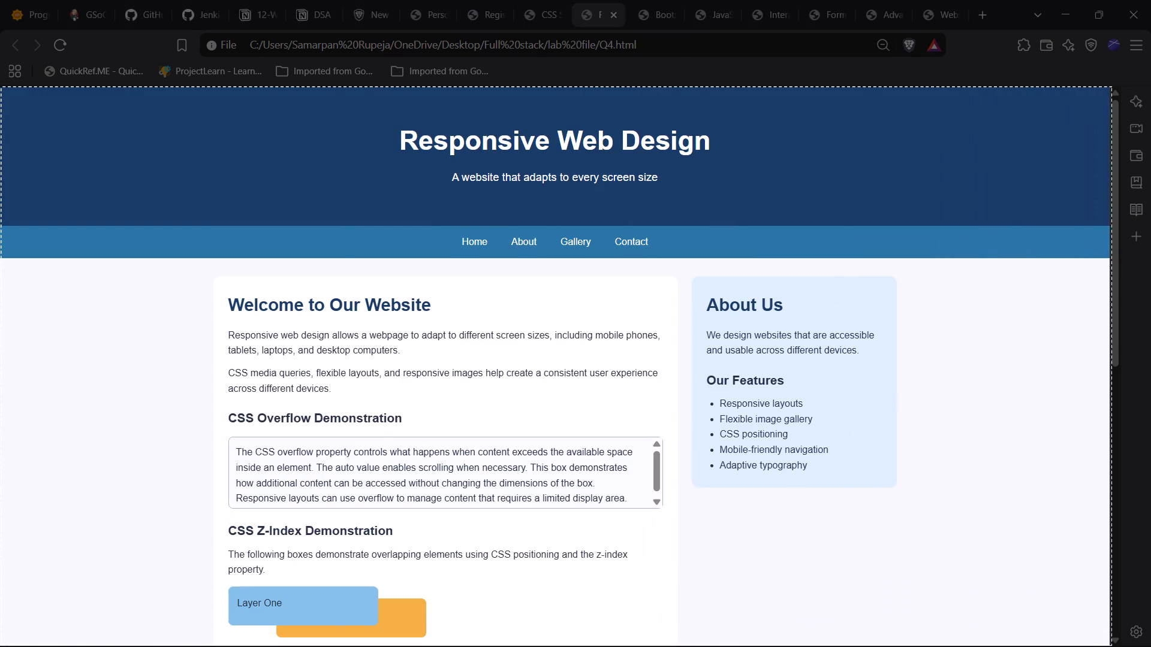
pyautogui.moveTo(1111, 646); pyautogui.dragTo(1109, 646)
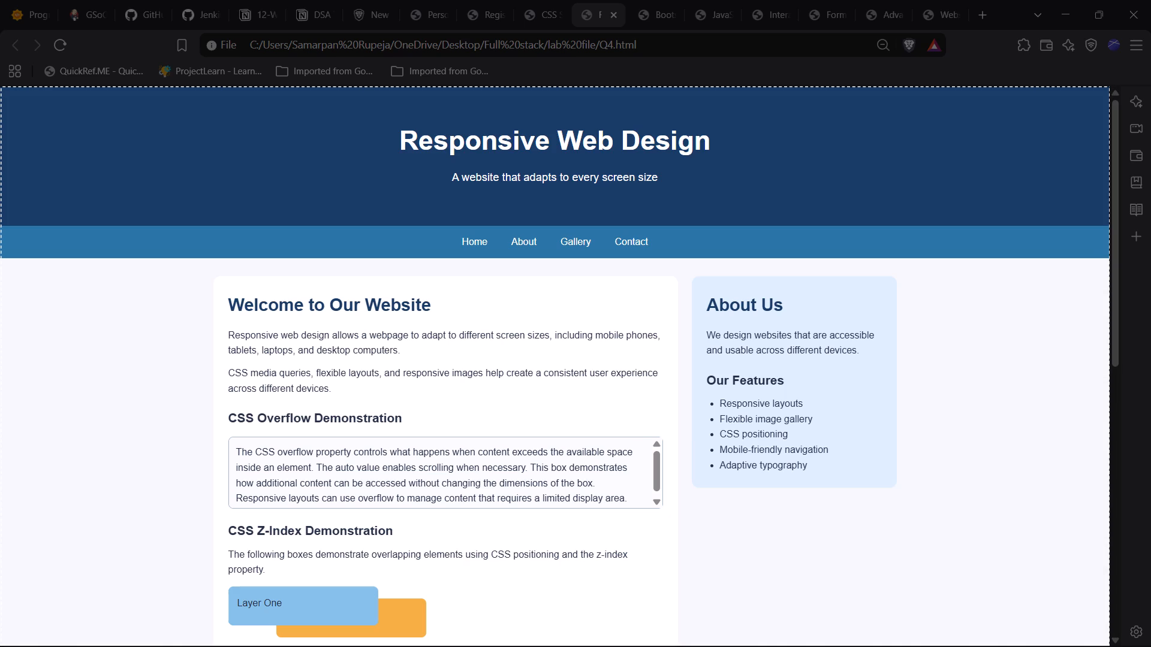
pyautogui.moveTo(1109, 646); pyautogui.dragTo(1108, 646)
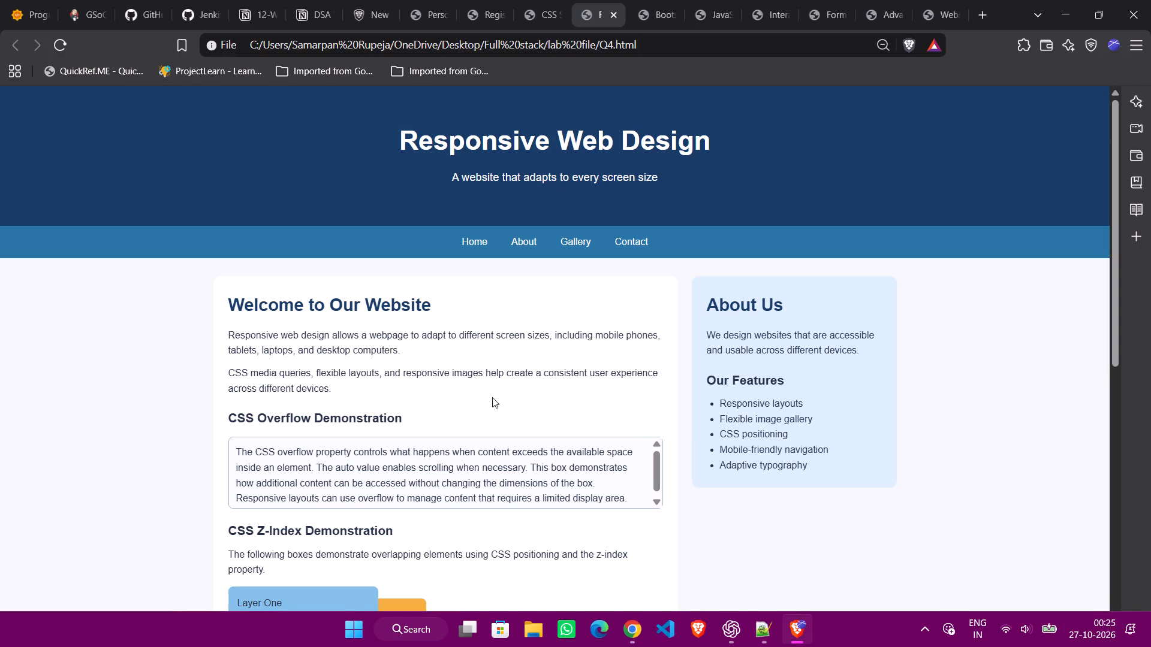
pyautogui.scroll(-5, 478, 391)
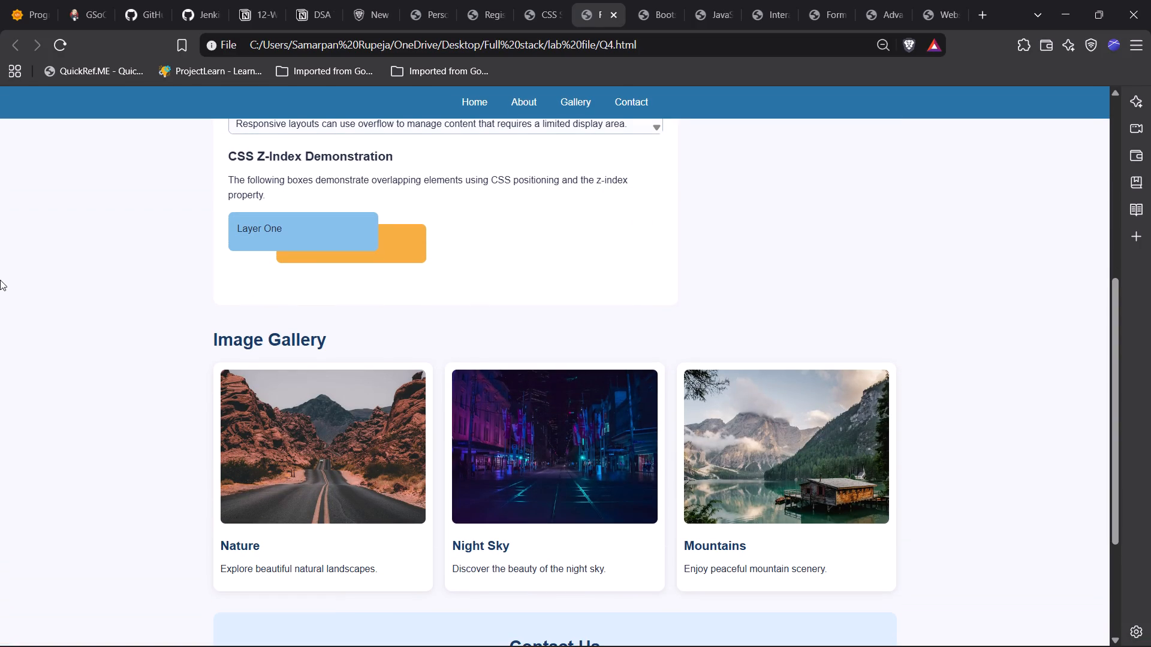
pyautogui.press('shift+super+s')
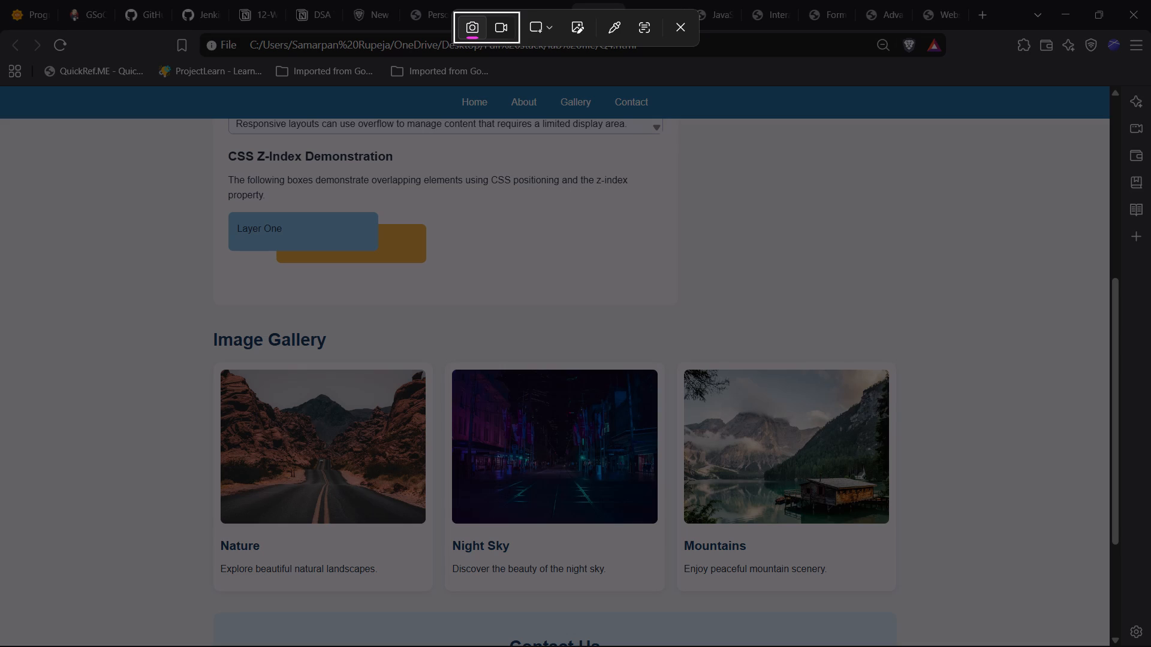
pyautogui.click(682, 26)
# Switch back to the Google Docs document and insert Screenshot 2026-10-27 002511.png from the computer on the empty page.
pyautogui.hotkey('alt', 'Tab')
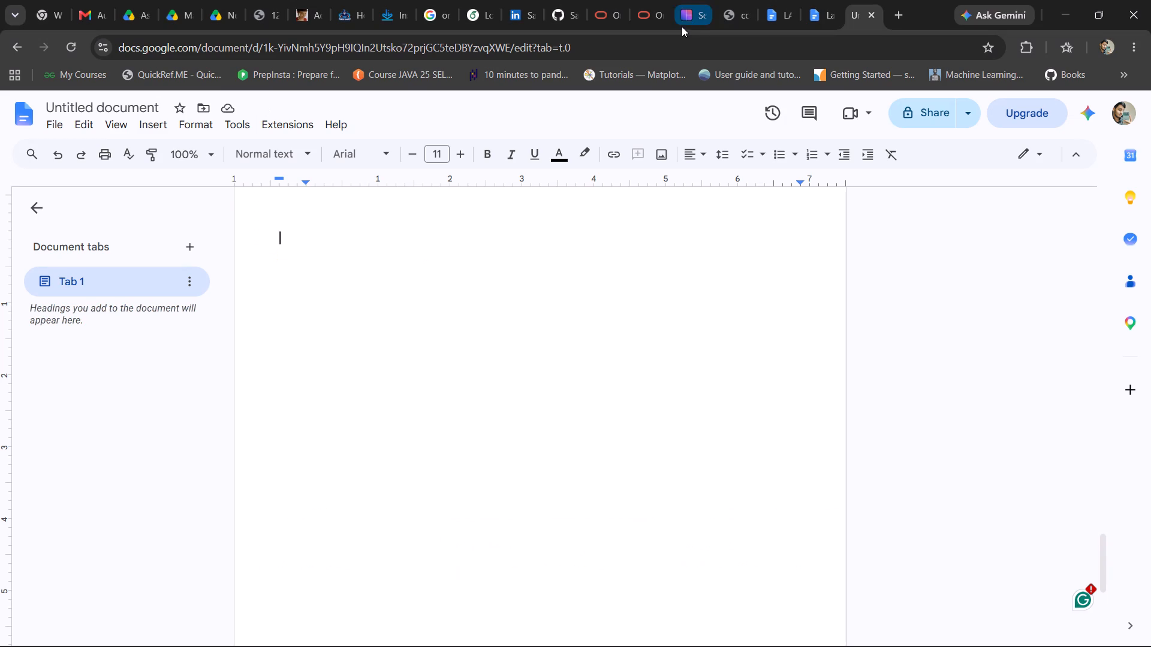
pyautogui.click(150, 131)
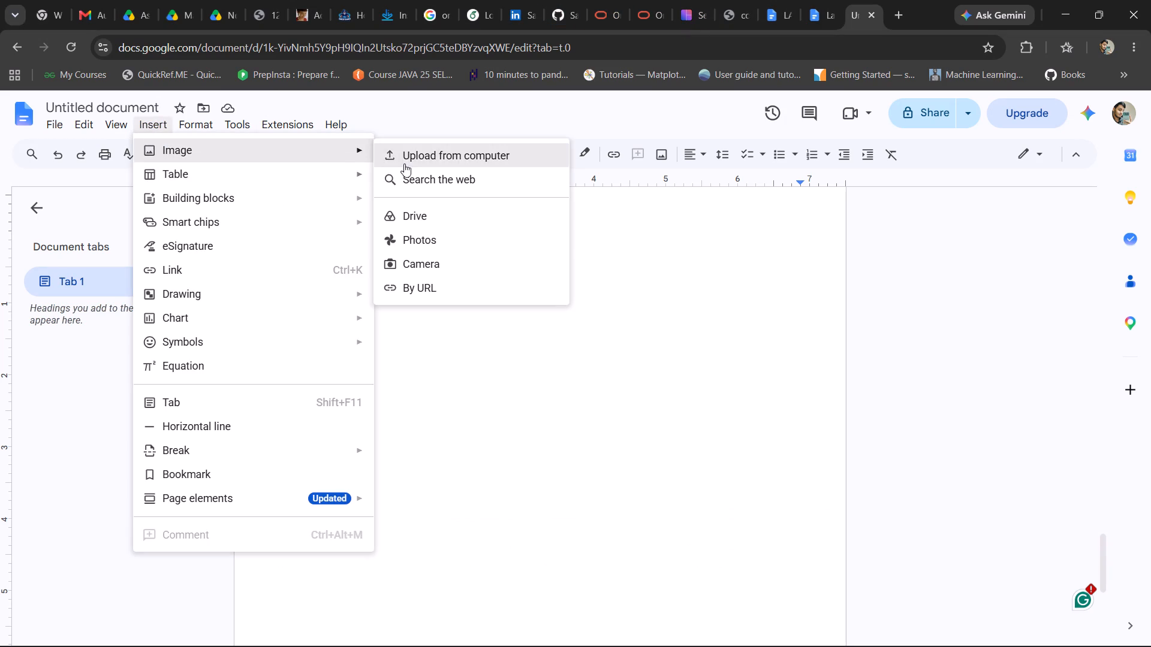
pyautogui.click(404, 164)
pyautogui.scroll(-7, 507, 223)
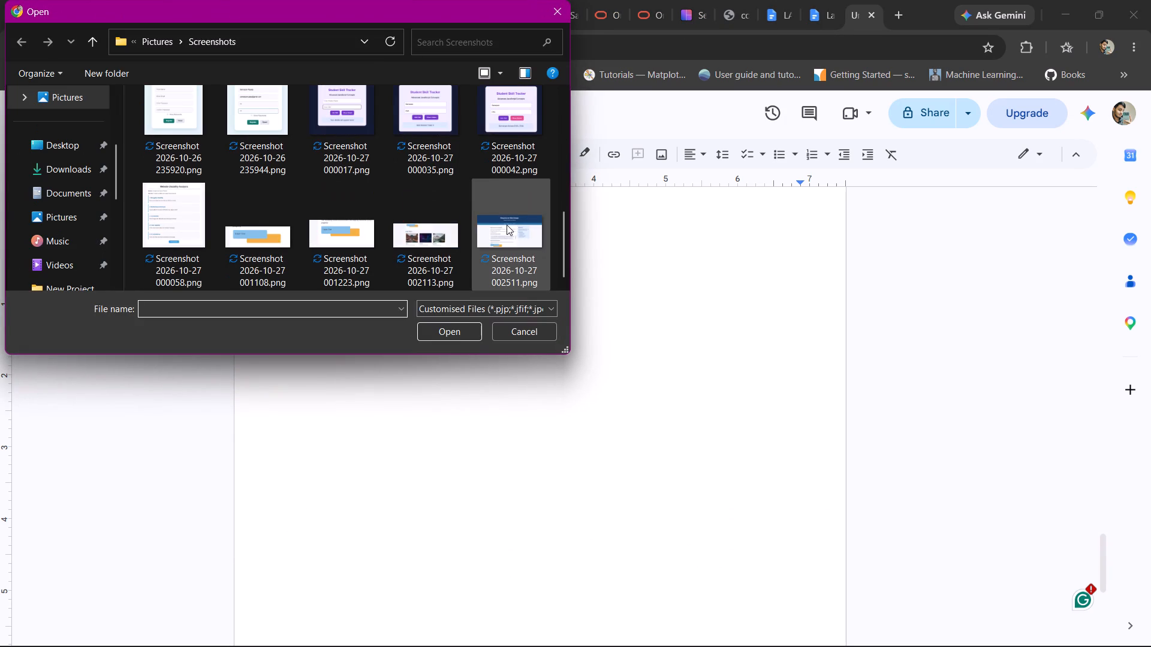
pyautogui.scroll(-2, 507, 225)
pyautogui.click(507, 225)
pyautogui.click(457, 328)
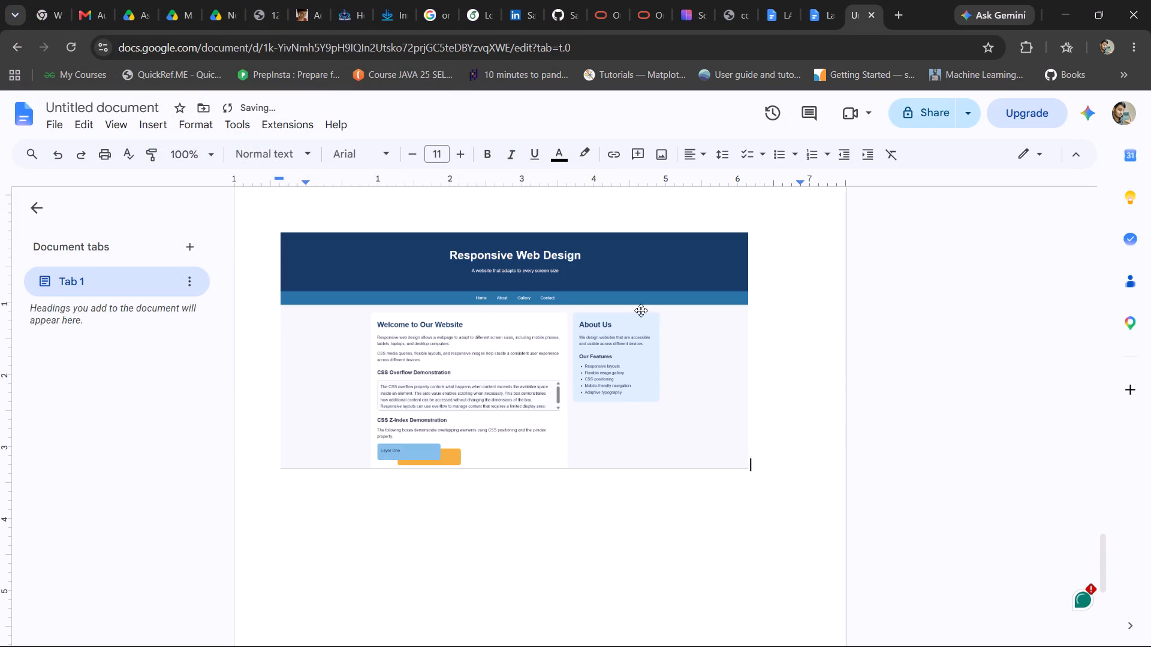
# Centre the inserted Responsive Web Design image and start a new line below it.
pyautogui.press('Return')
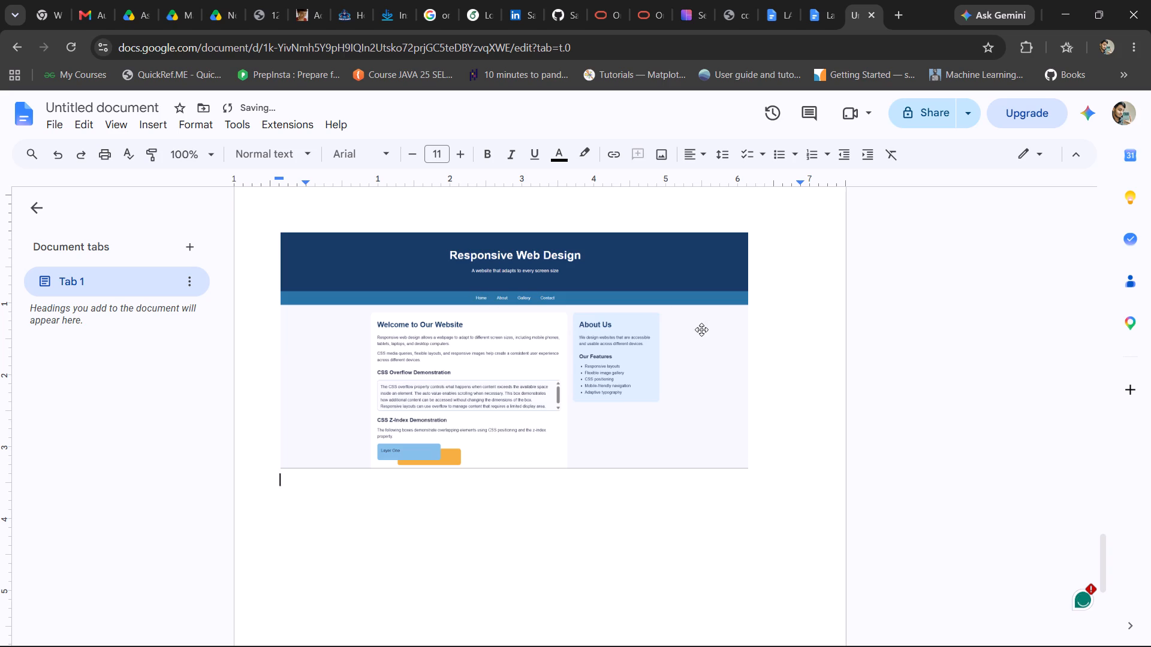
pyautogui.press('BackSpace')
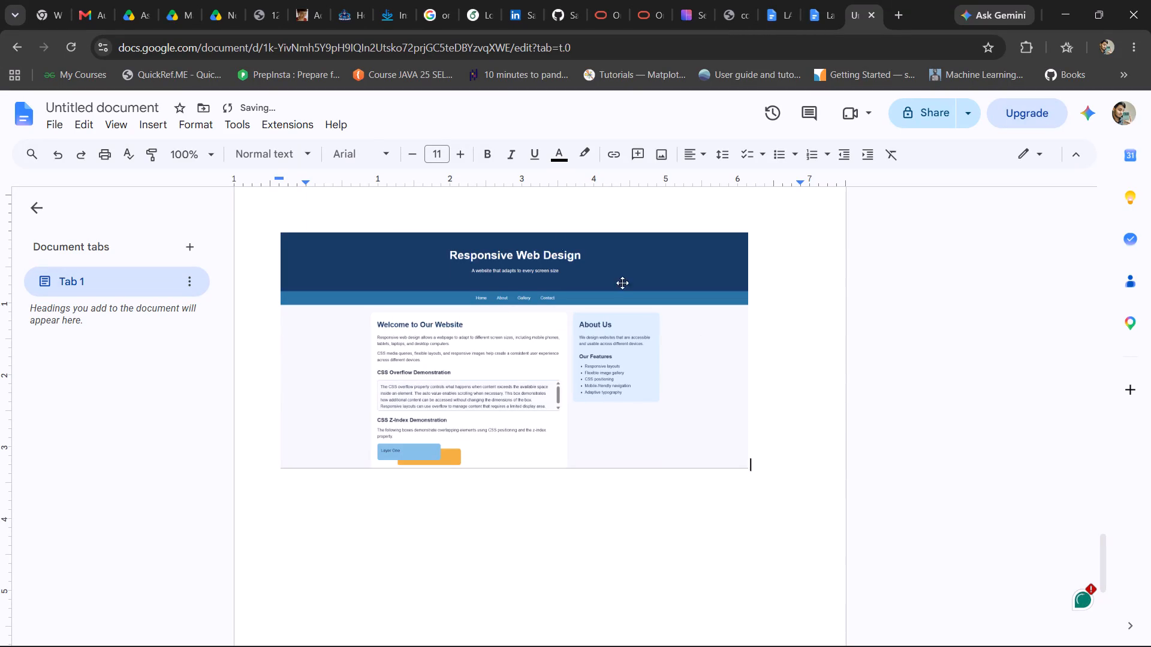
pyautogui.click(181, 122)
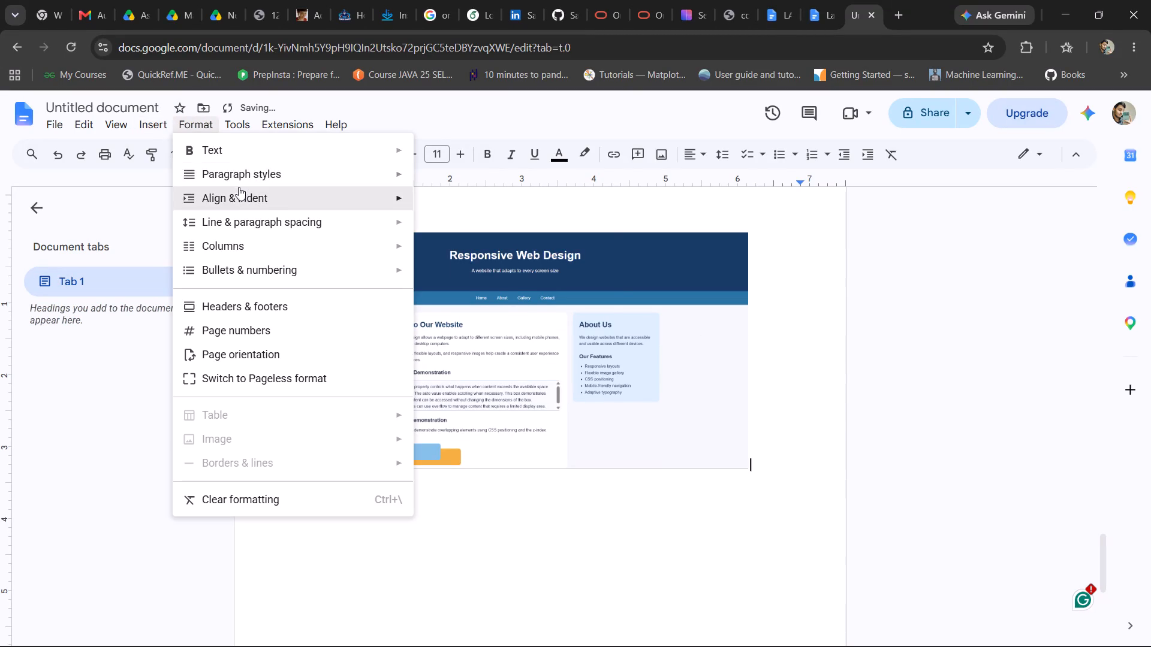
pyautogui.click(462, 220)
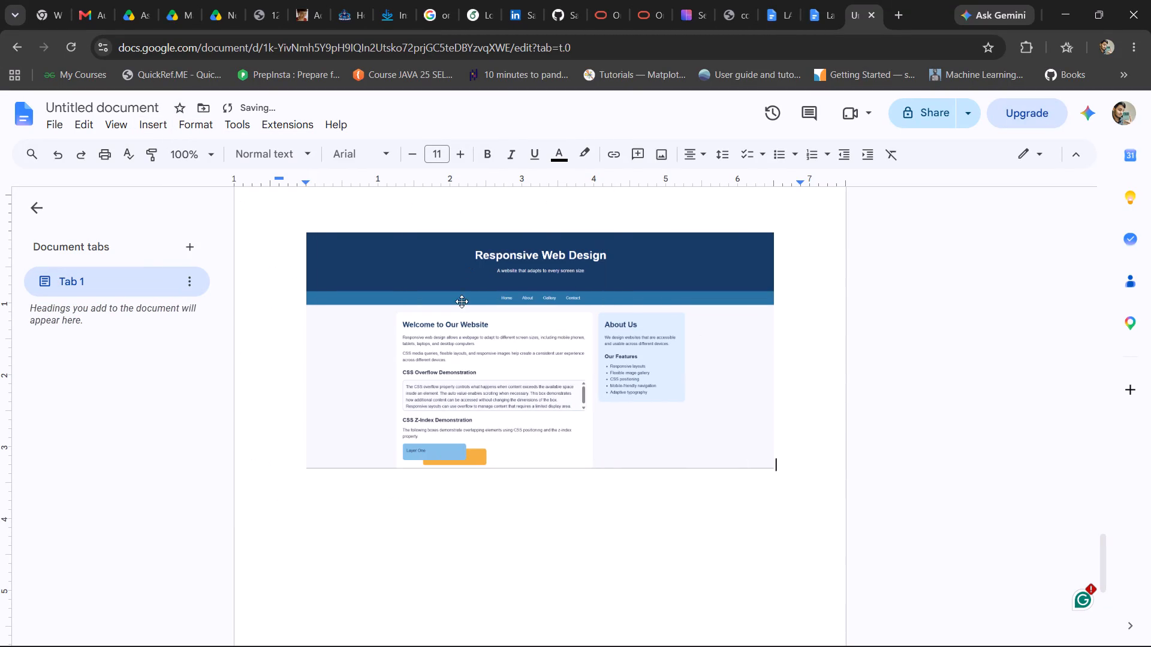
pyautogui.press('Return')
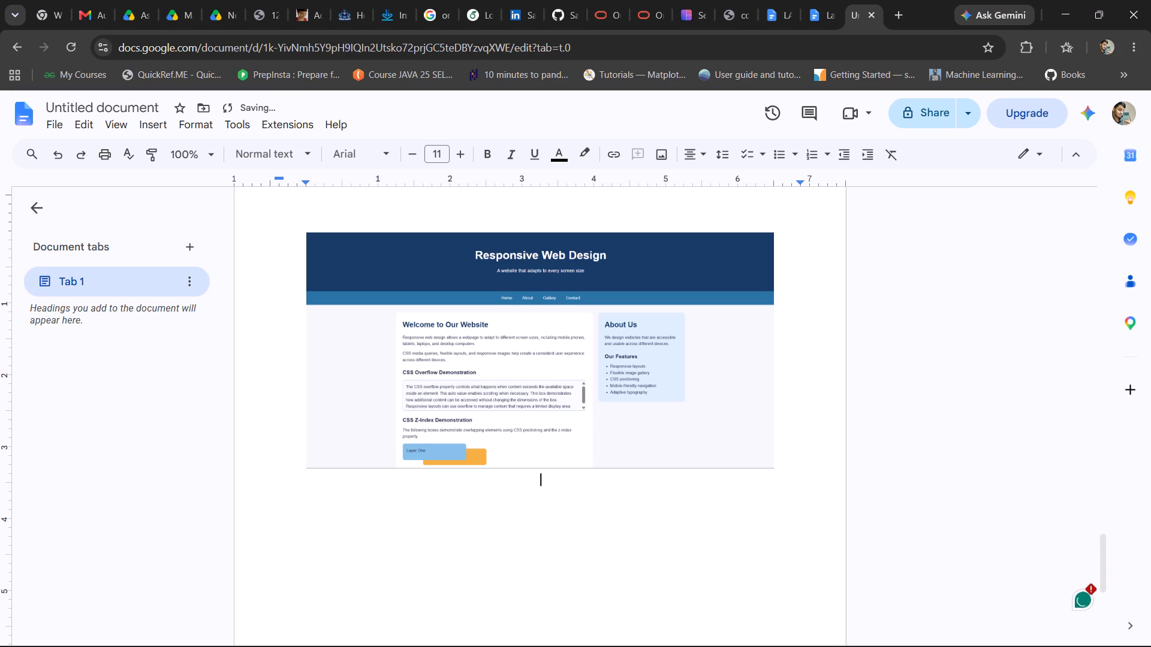
# Switch from the Google Docs document to the Q4.html page in Brave.
pyautogui.hotkey('alt', 'Tab')
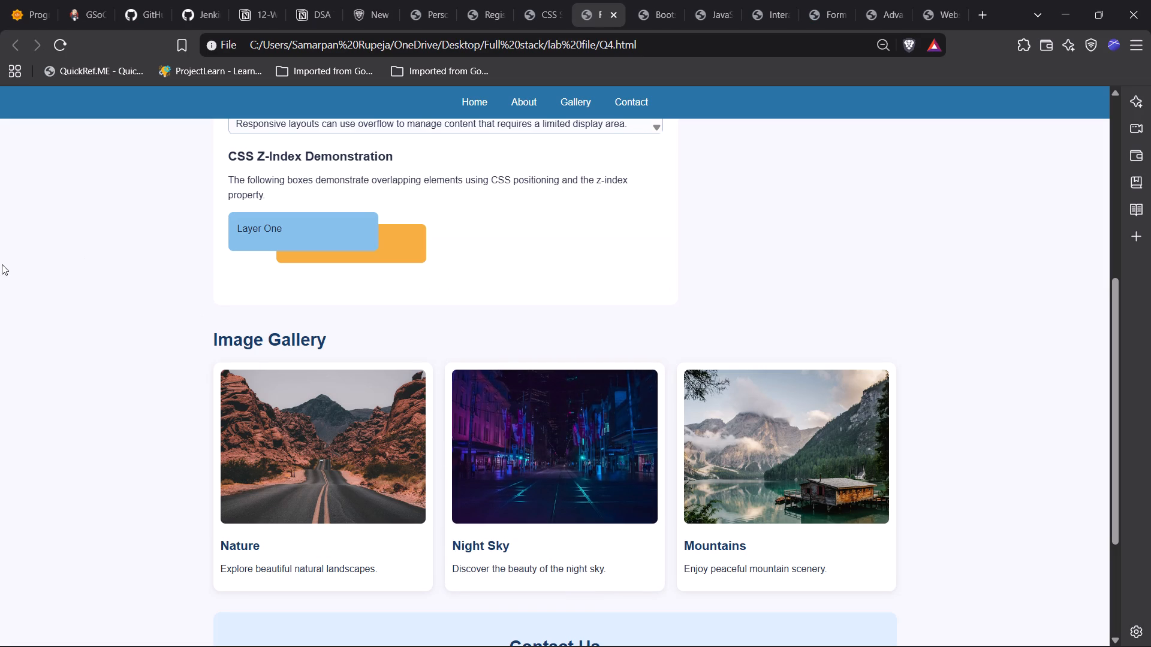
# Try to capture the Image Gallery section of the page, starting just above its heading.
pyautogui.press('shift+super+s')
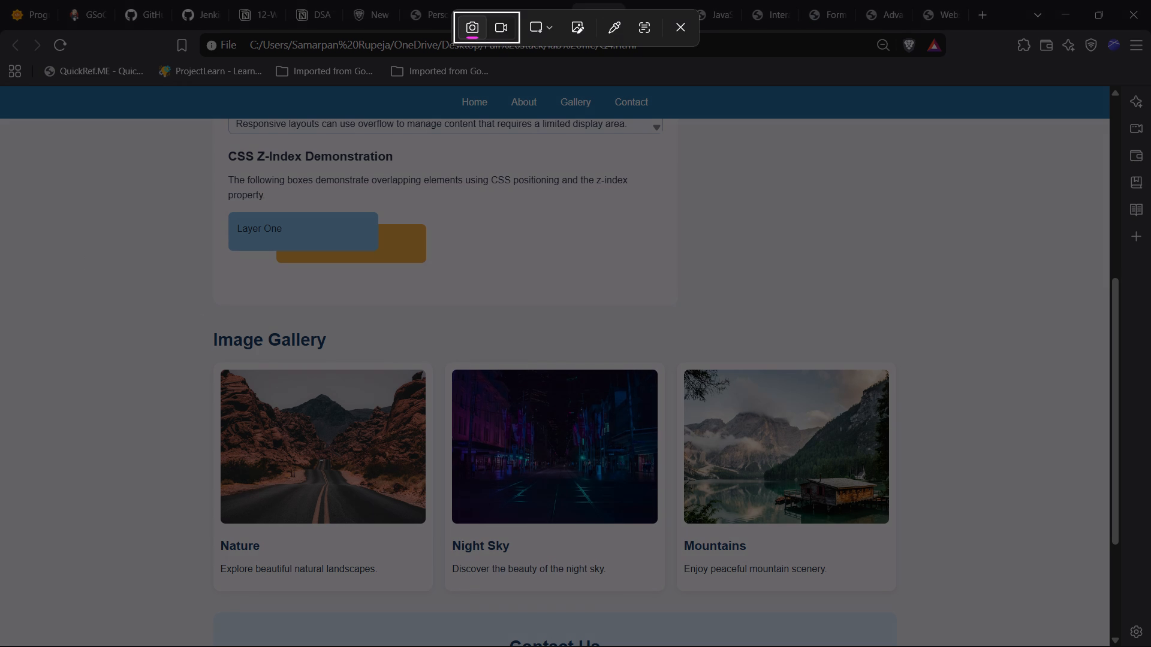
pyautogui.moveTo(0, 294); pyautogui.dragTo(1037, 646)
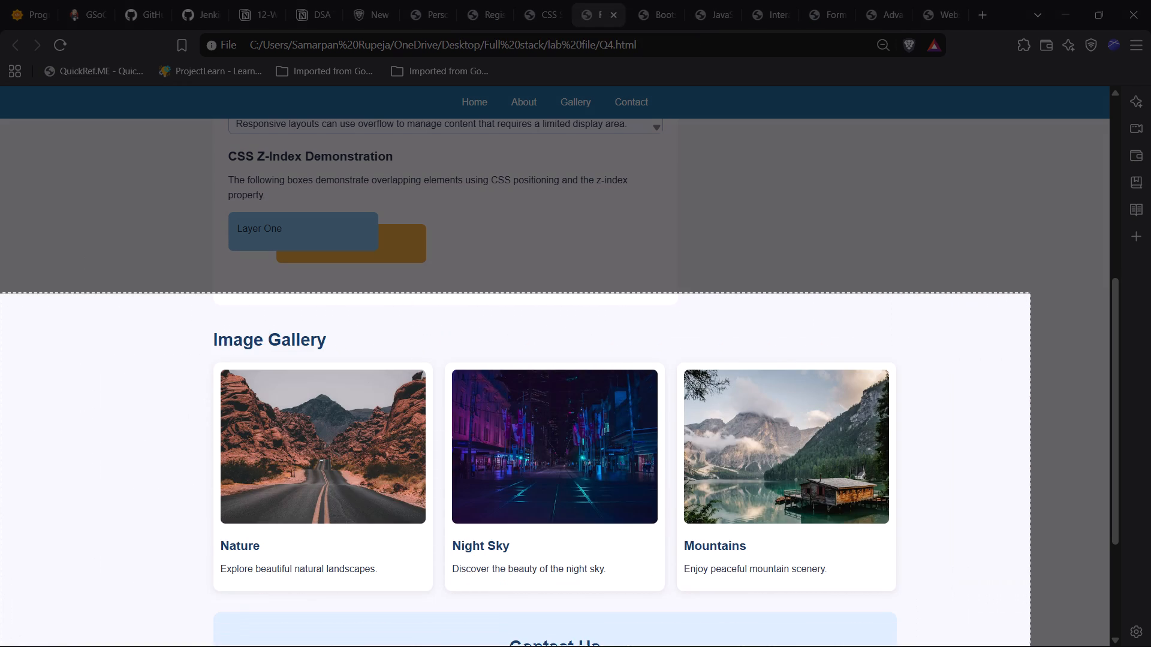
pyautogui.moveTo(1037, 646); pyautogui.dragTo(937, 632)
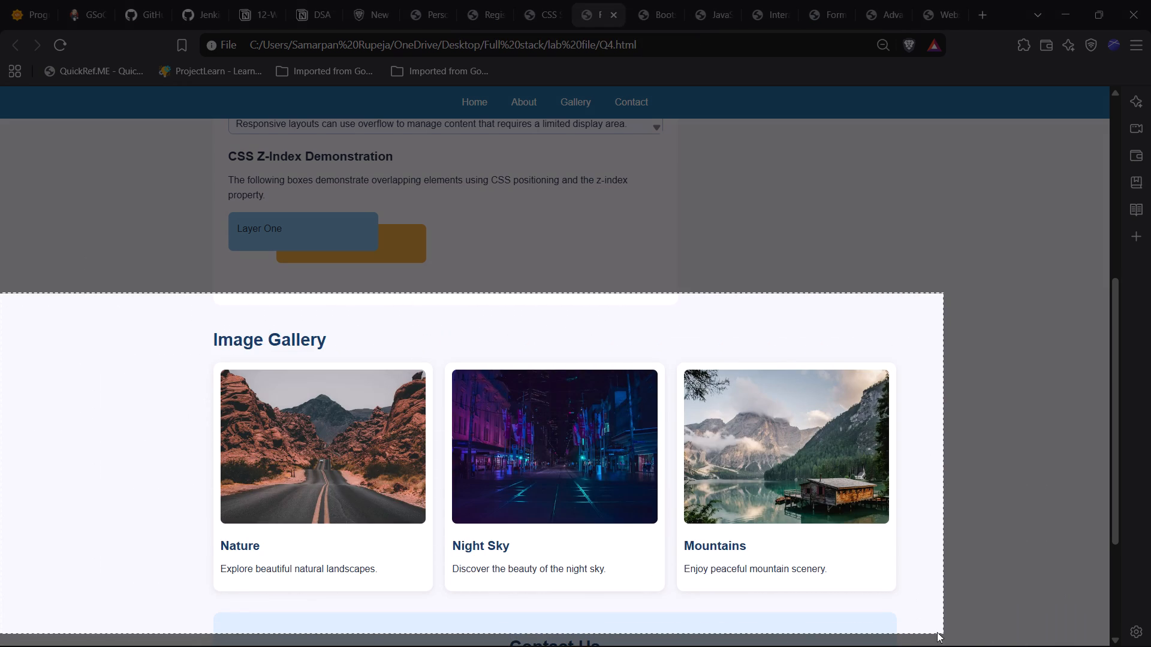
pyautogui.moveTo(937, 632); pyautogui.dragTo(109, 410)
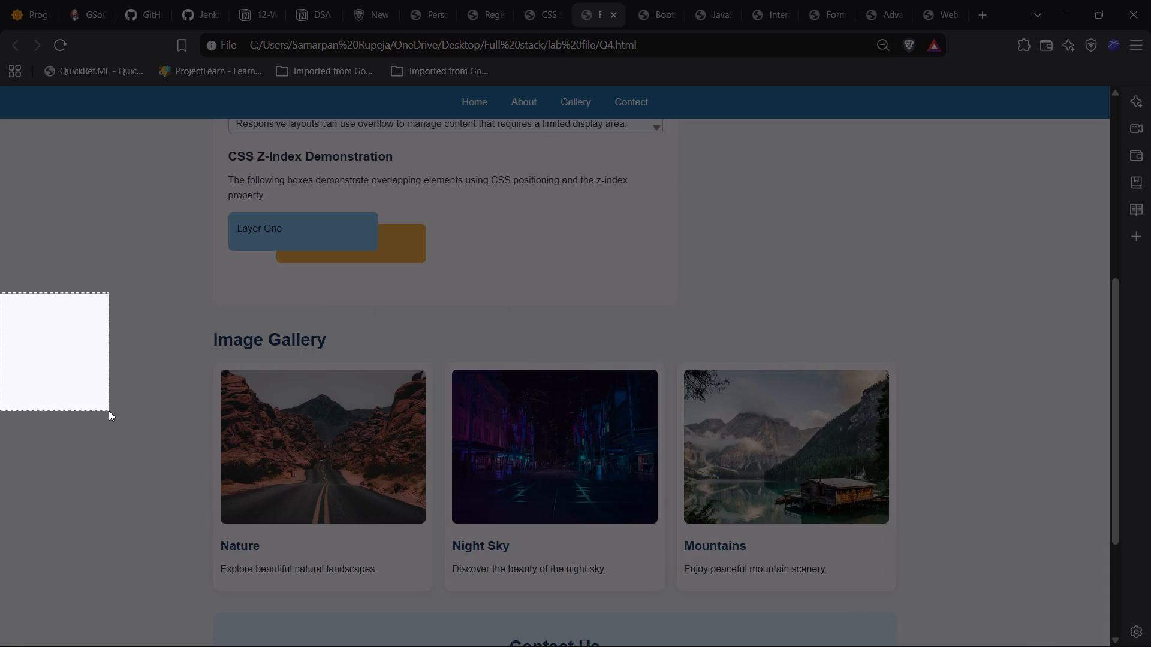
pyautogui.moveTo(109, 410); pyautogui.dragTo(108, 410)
# Capture the lower part of the Q4.html page, from above the Image Gallery heading down to the footer text, at full page width.
pyautogui.scroll(-2, 139, 387)
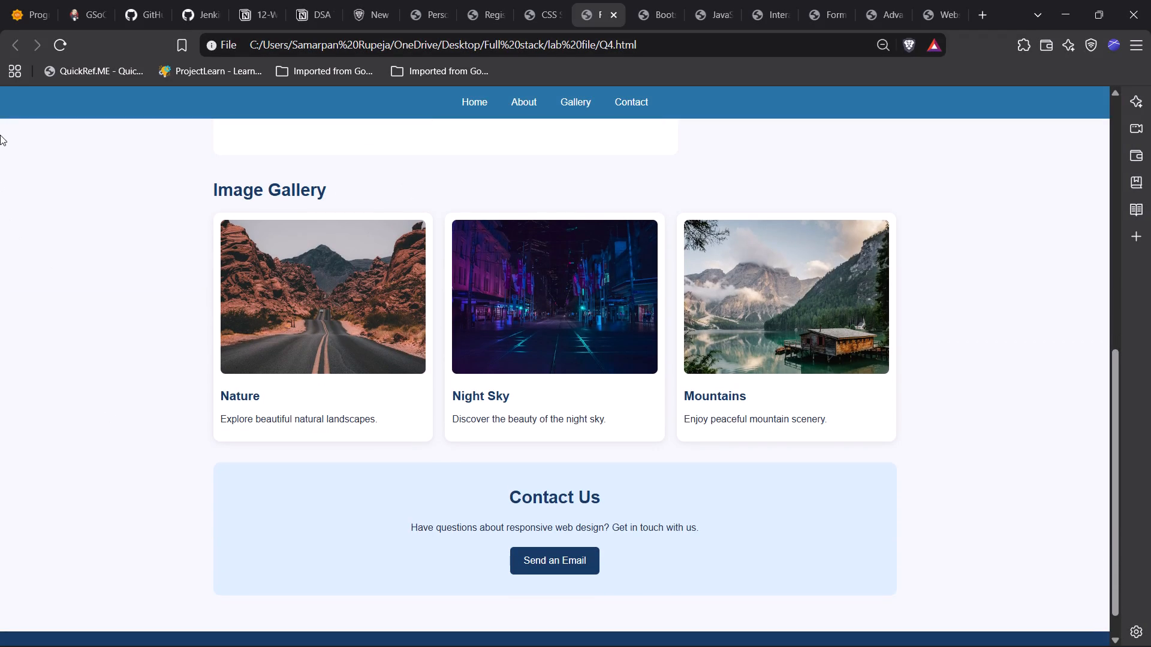
pyautogui.scroll(-2, 10, 140)
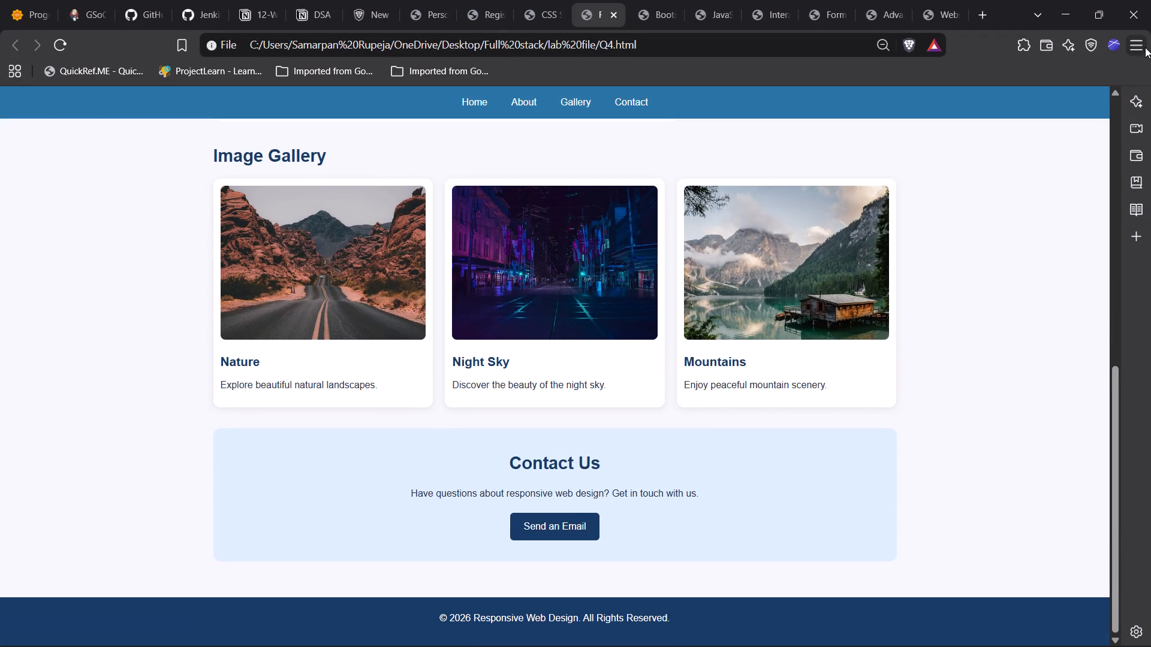
pyautogui.scroll(1, 858, 156)
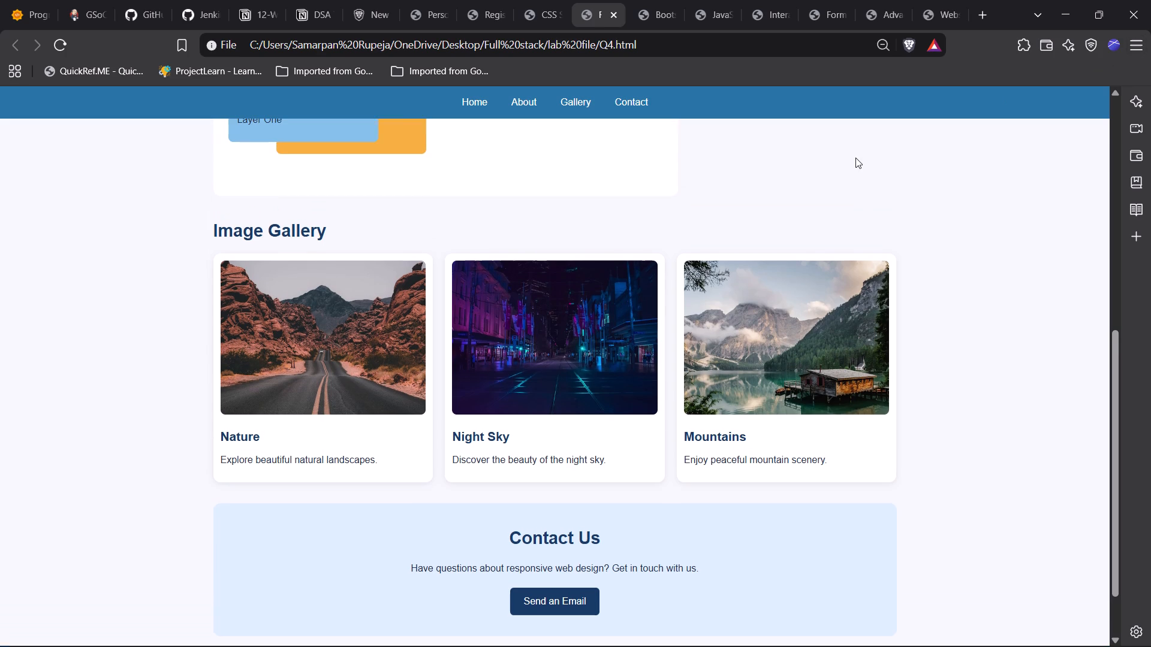
pyautogui.moveTo(1113, 344); pyautogui.dragTo(1115, 362)
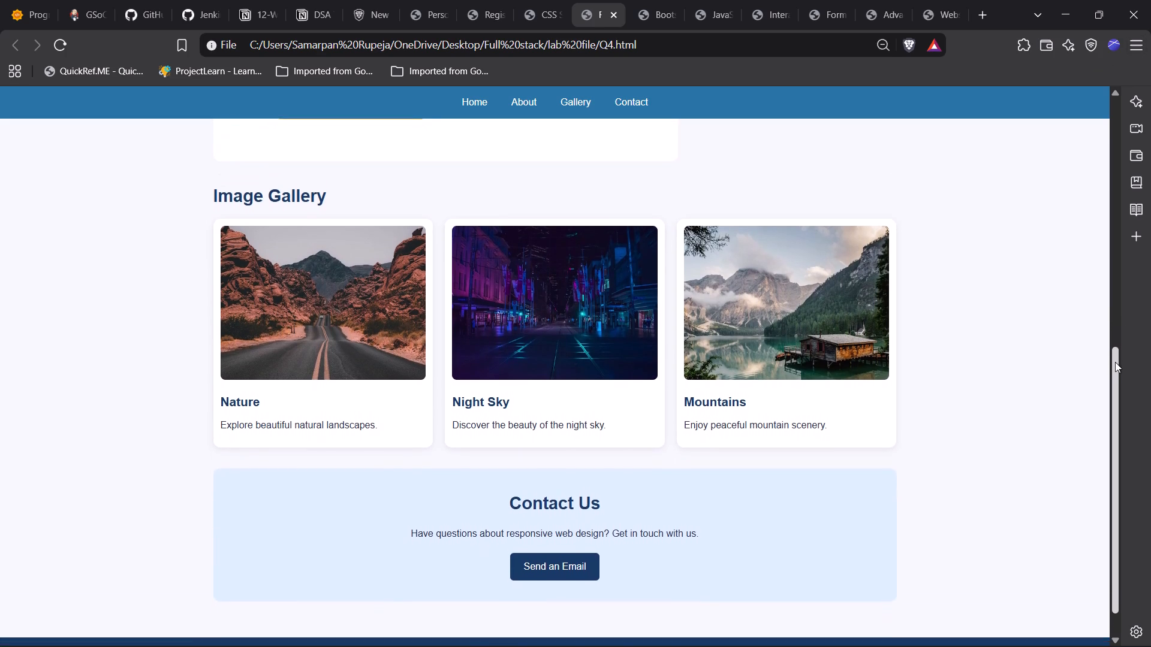
pyautogui.moveTo(1115, 362); pyautogui.dragTo(1117, 371)
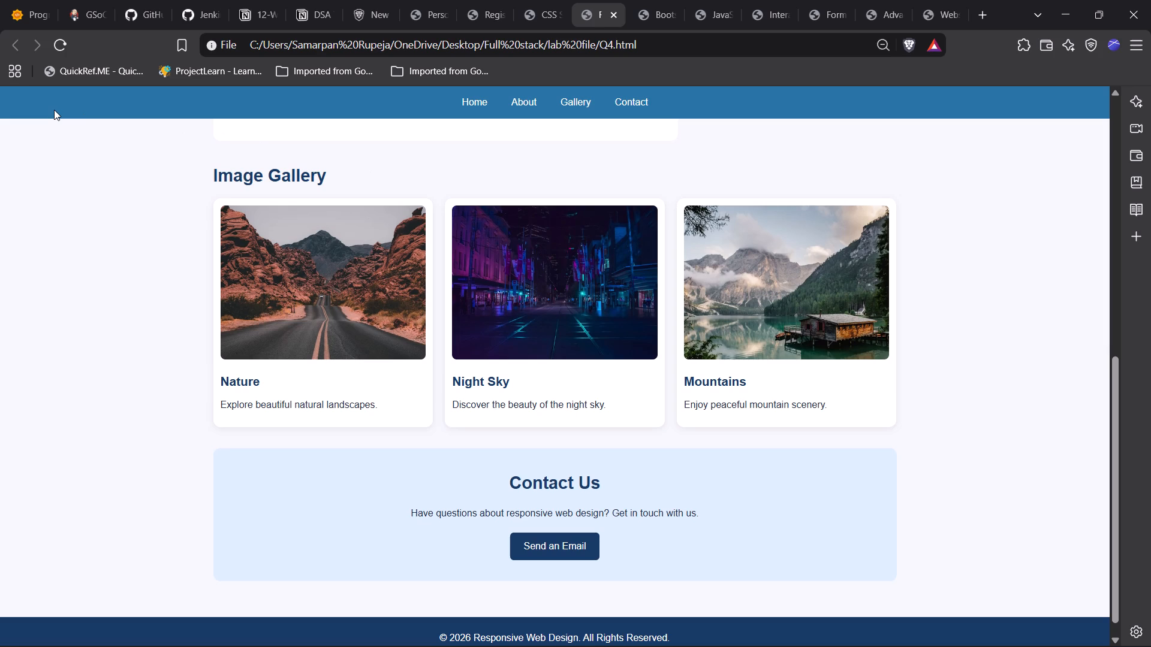
pyautogui.press('shift+super+s')
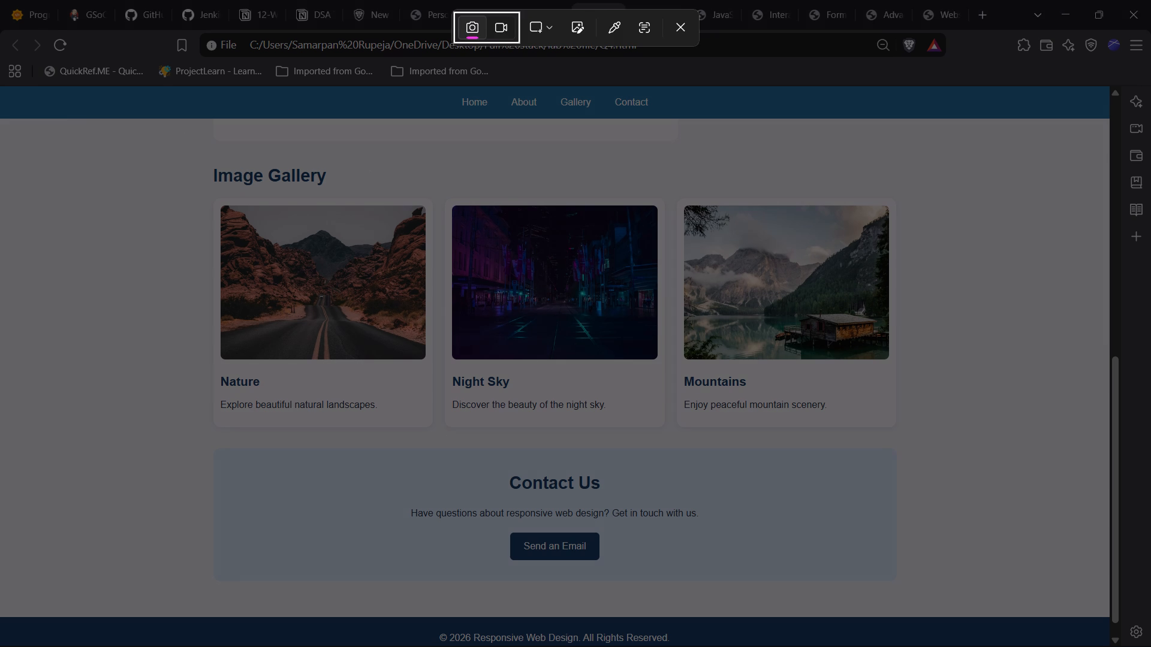
pyautogui.moveTo(0, 120); pyautogui.dragTo(1083, 630)
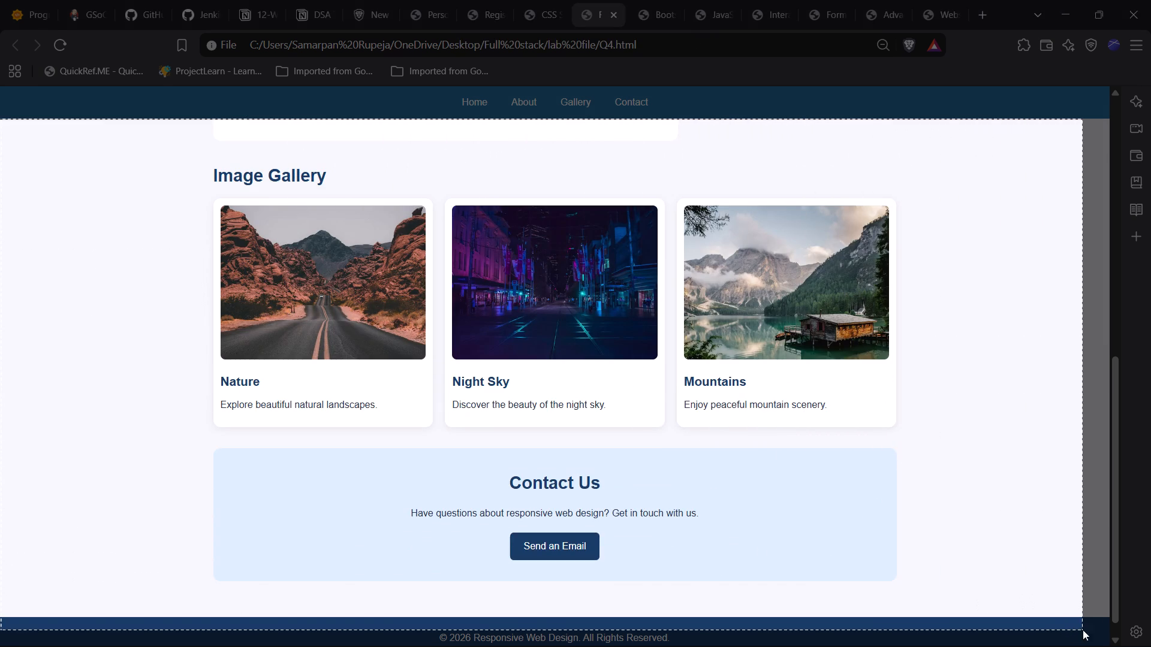
pyautogui.moveTo(1083, 630); pyautogui.dragTo(1108, 646)
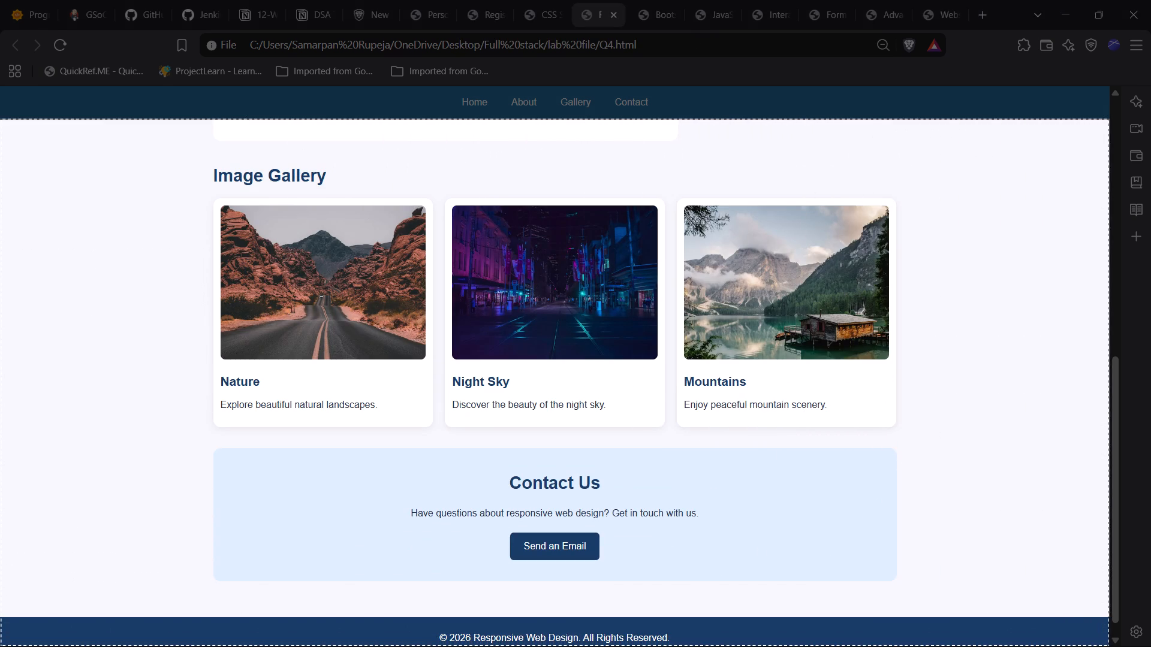
pyautogui.moveTo(1108, 646); pyautogui.dragTo(1111, 646)
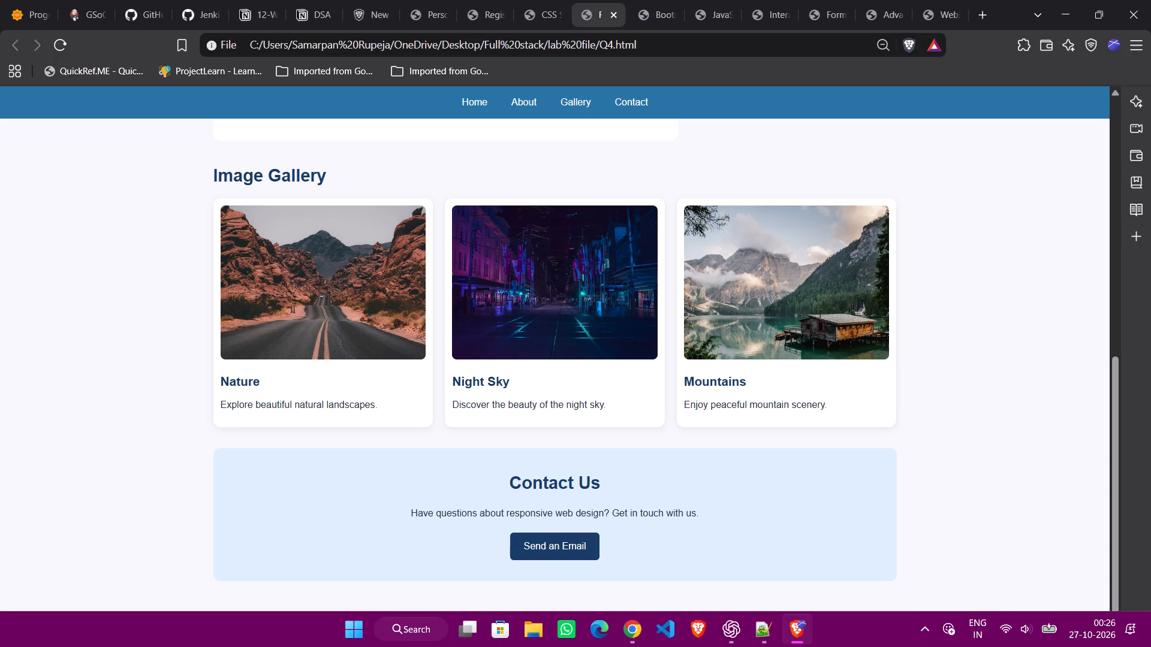
# Switch back to the Google Docs document and insert Screenshot 2026-10-27 002619.png from the computer below the Responsive Web Design image.
pyautogui.hotkey('alt', 'Tab')
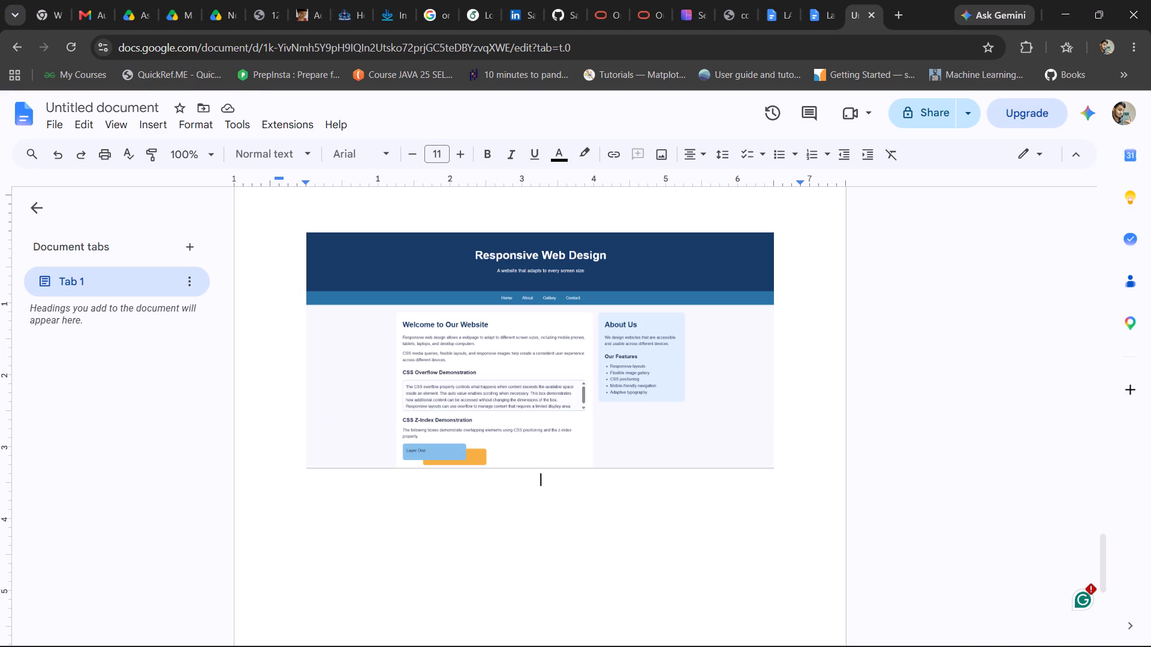
pyautogui.click(141, 119)
pyautogui.click(159, 146)
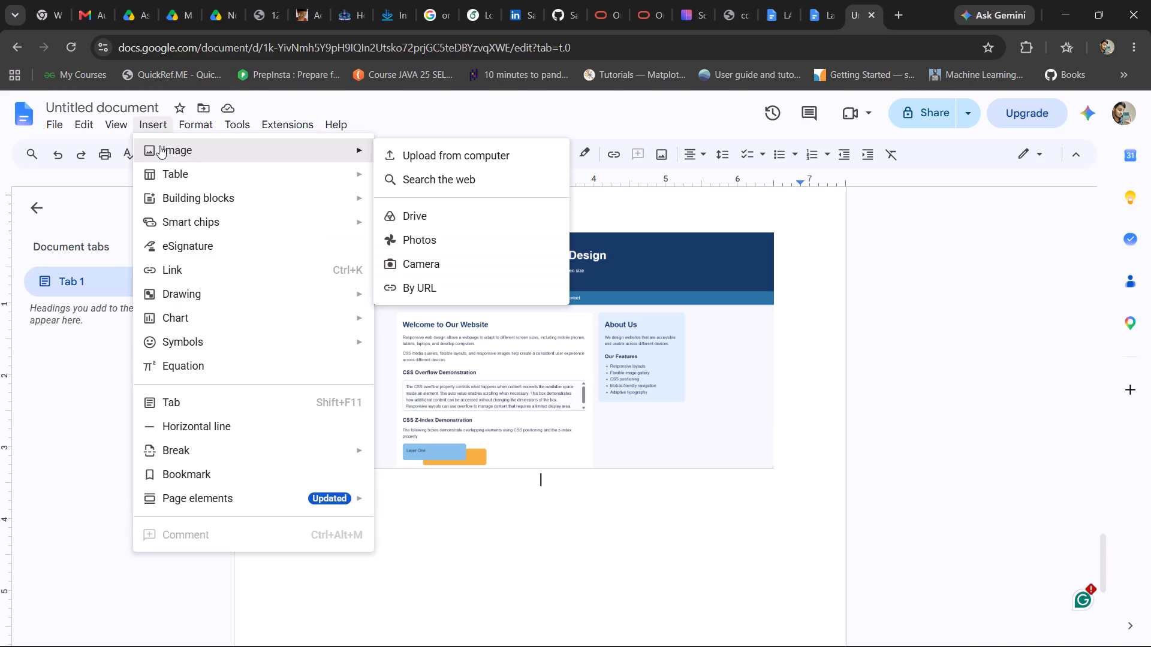
pyautogui.click(446, 159)
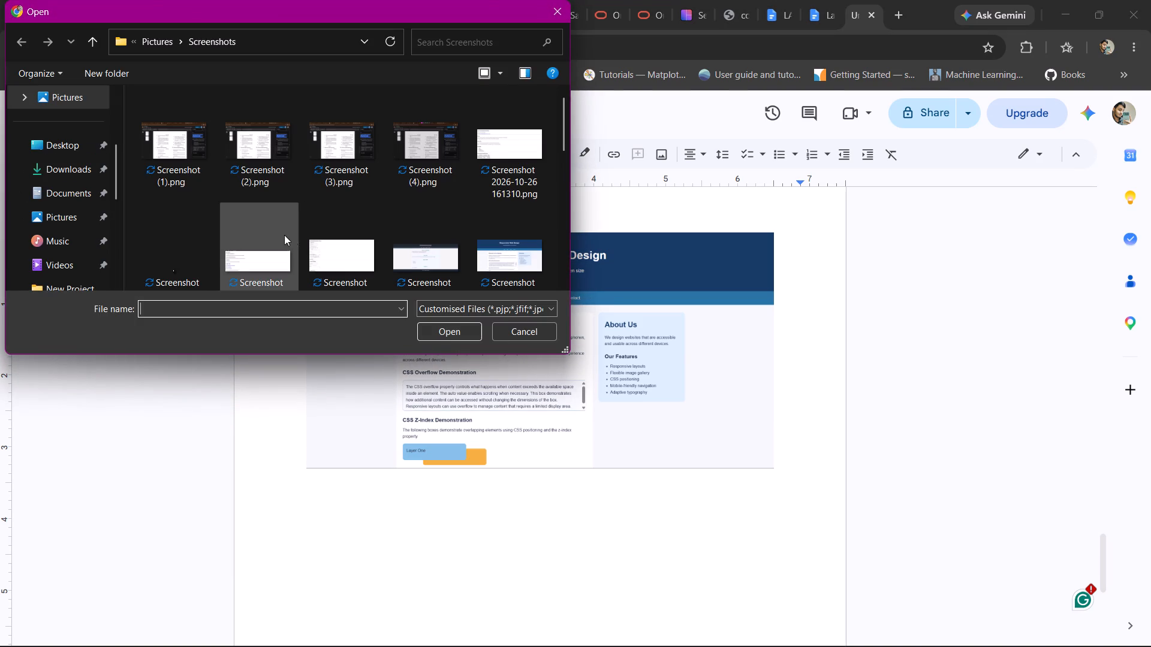
pyautogui.scroll(-11, 294, 237)
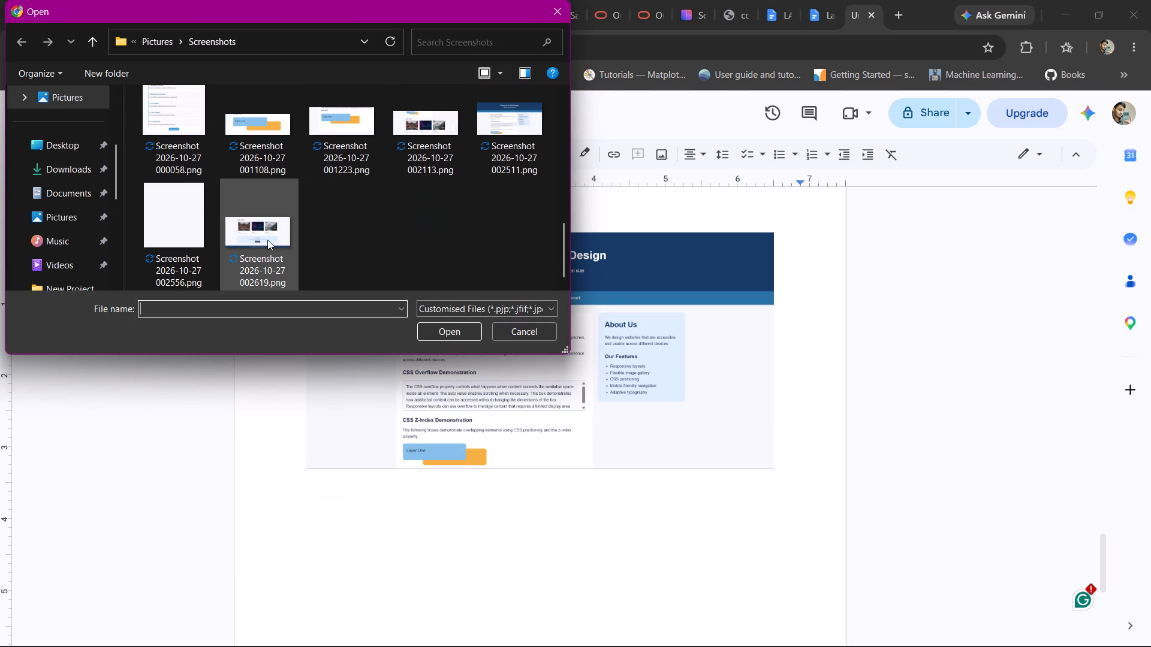
pyautogui.click(267, 240)
pyautogui.click(456, 332)
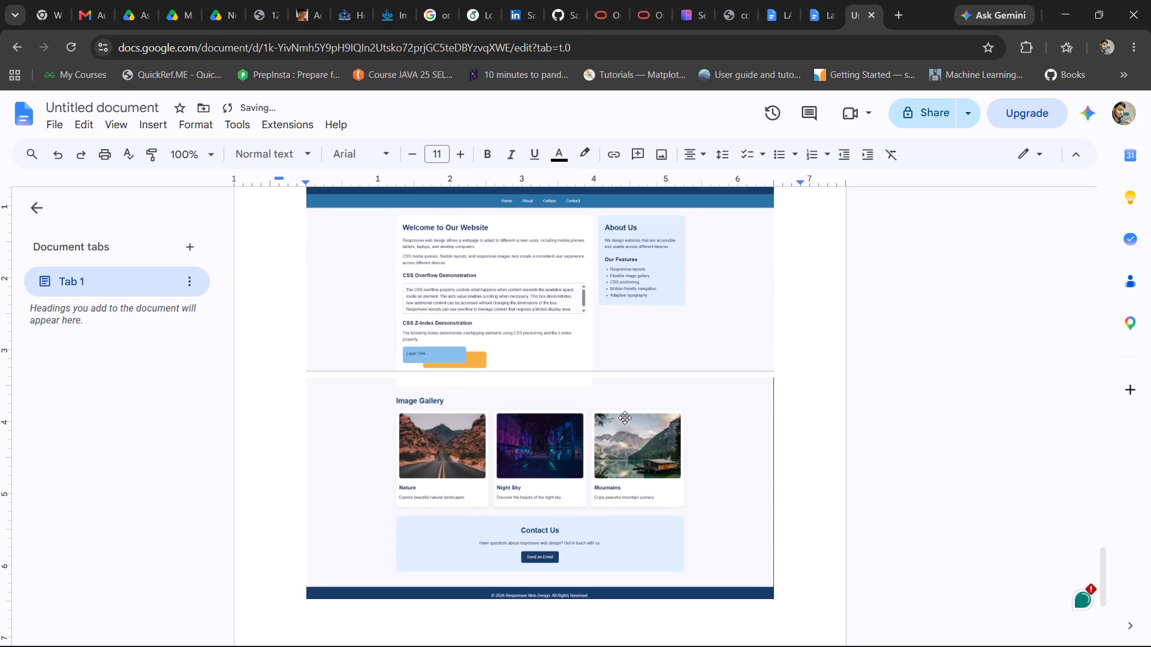
# Start a new line below the Image Gallery image and insert a page break there.
pyautogui.scroll(3, 724, 379)
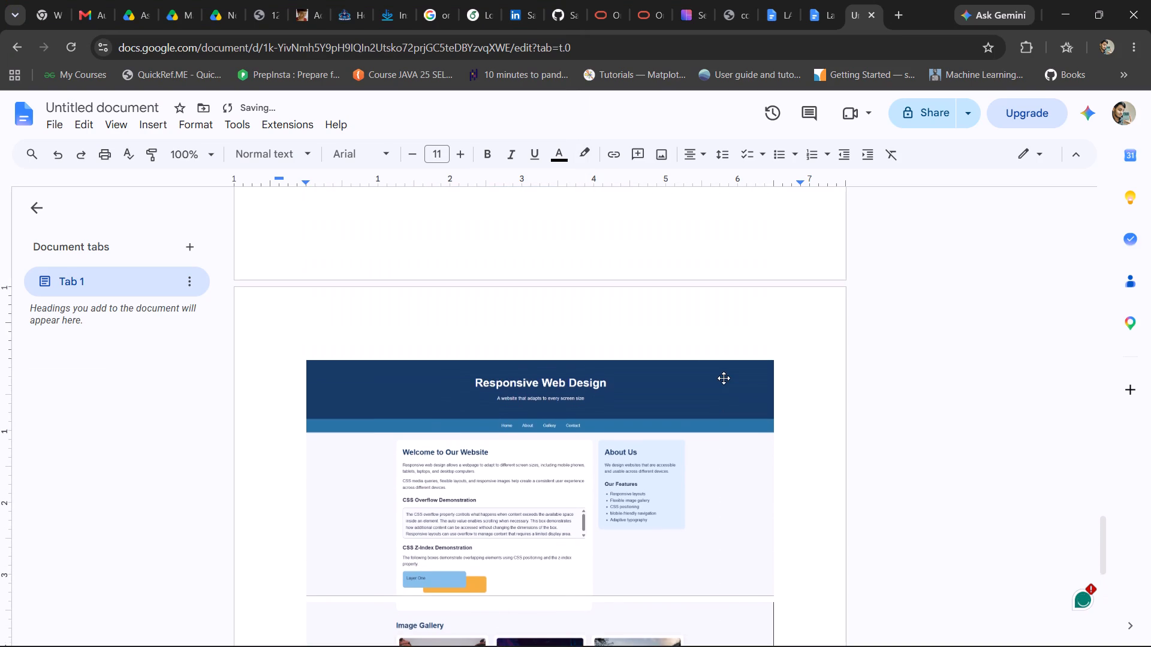
pyautogui.scroll(-3, 724, 378)
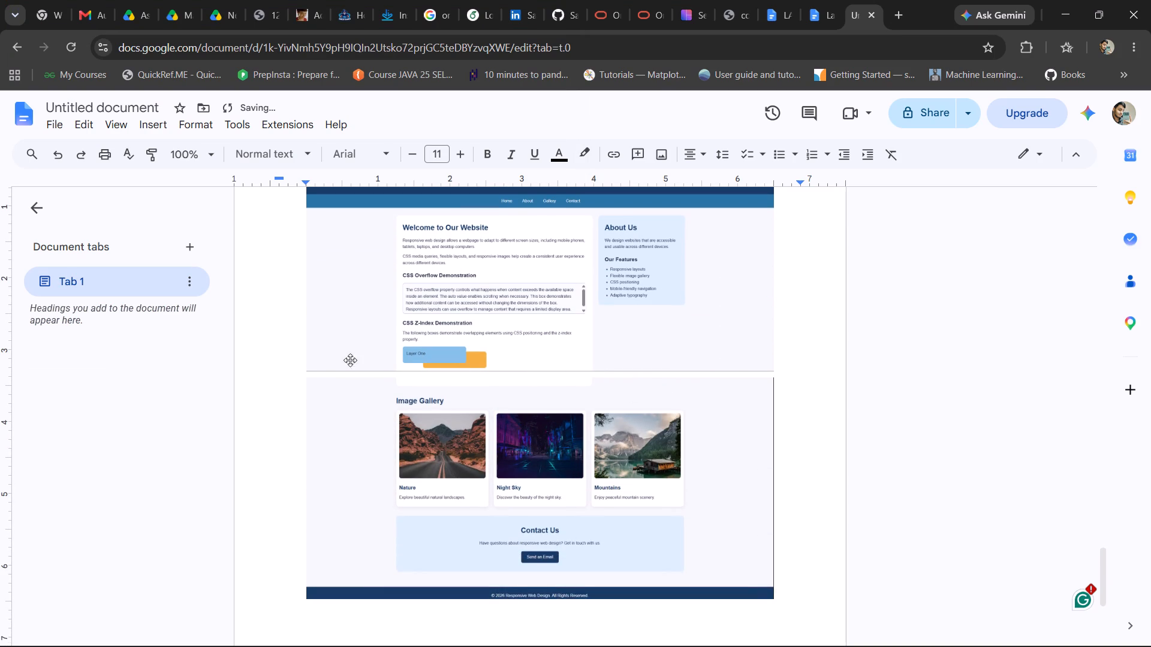
pyautogui.doubleClick(294, 382)
pyautogui.click(803, 384)
pyautogui.scroll(-4, 791, 397)
pyautogui.press('Return')
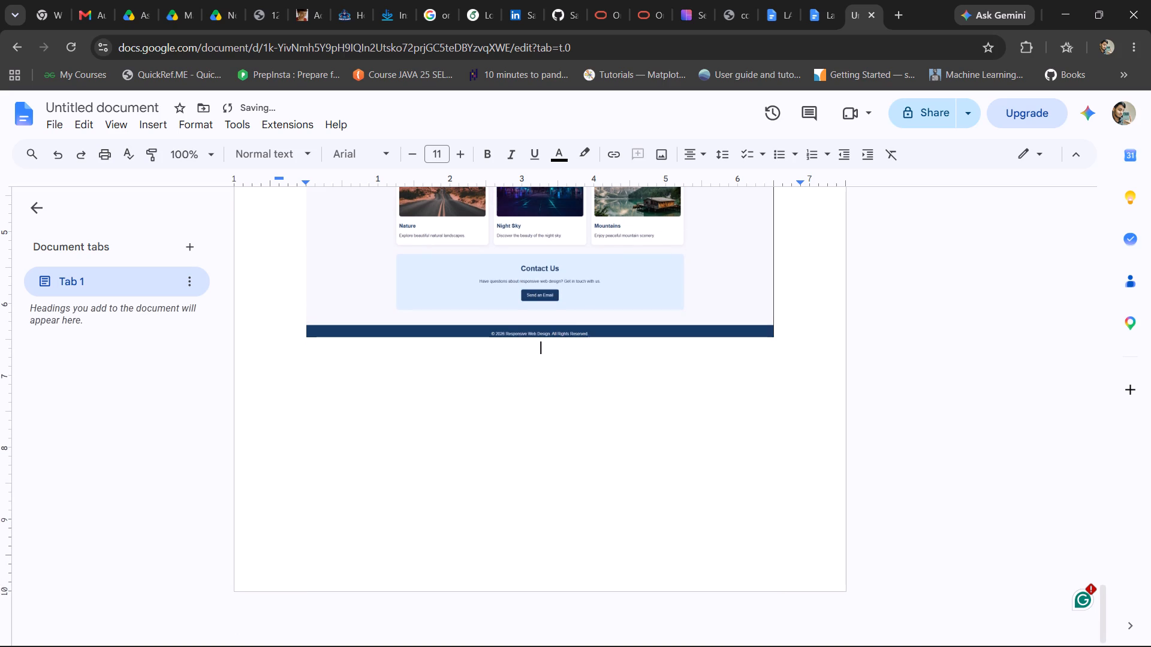
pyautogui.click(159, 125)
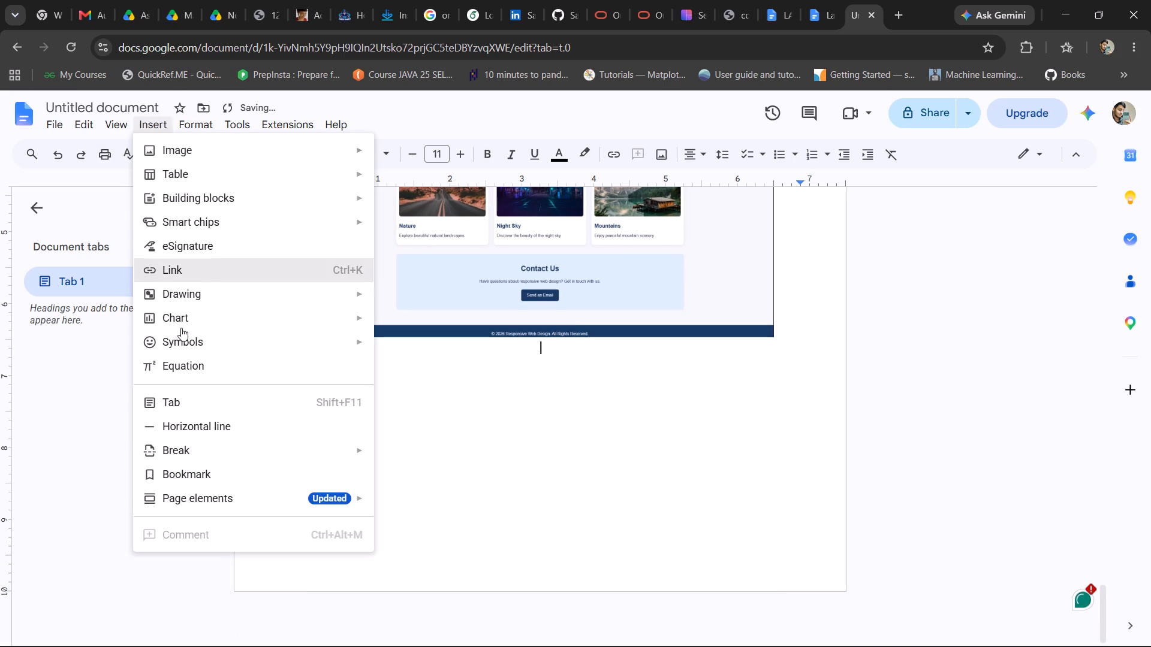
pyautogui.click(191, 444)
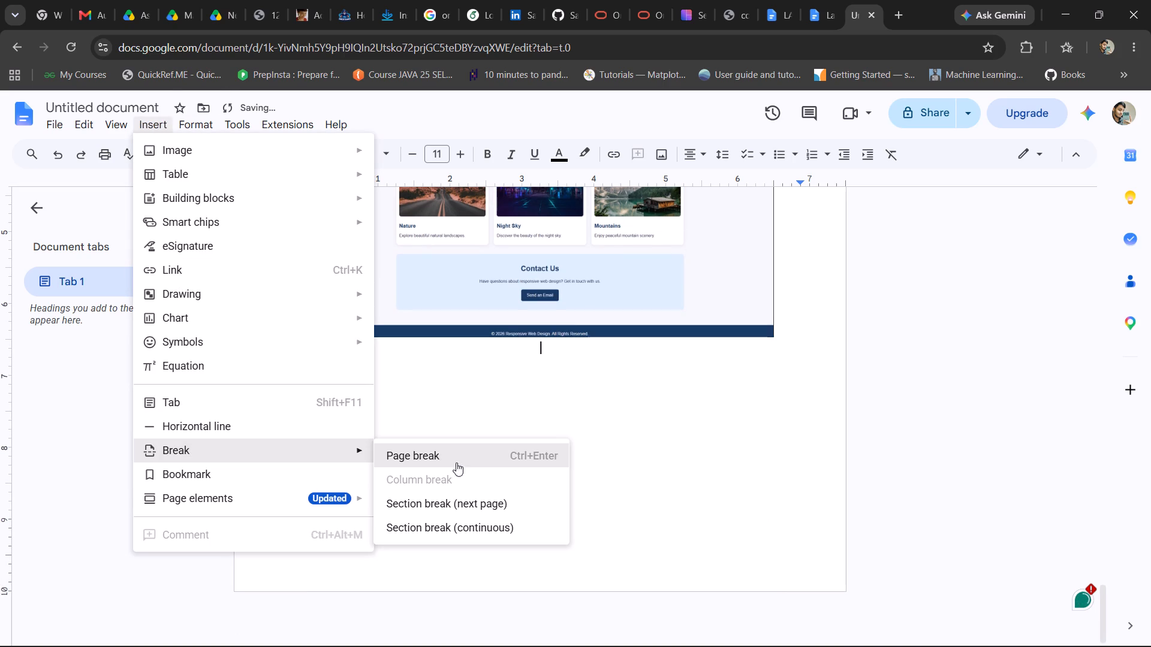
pyautogui.click(456, 462)
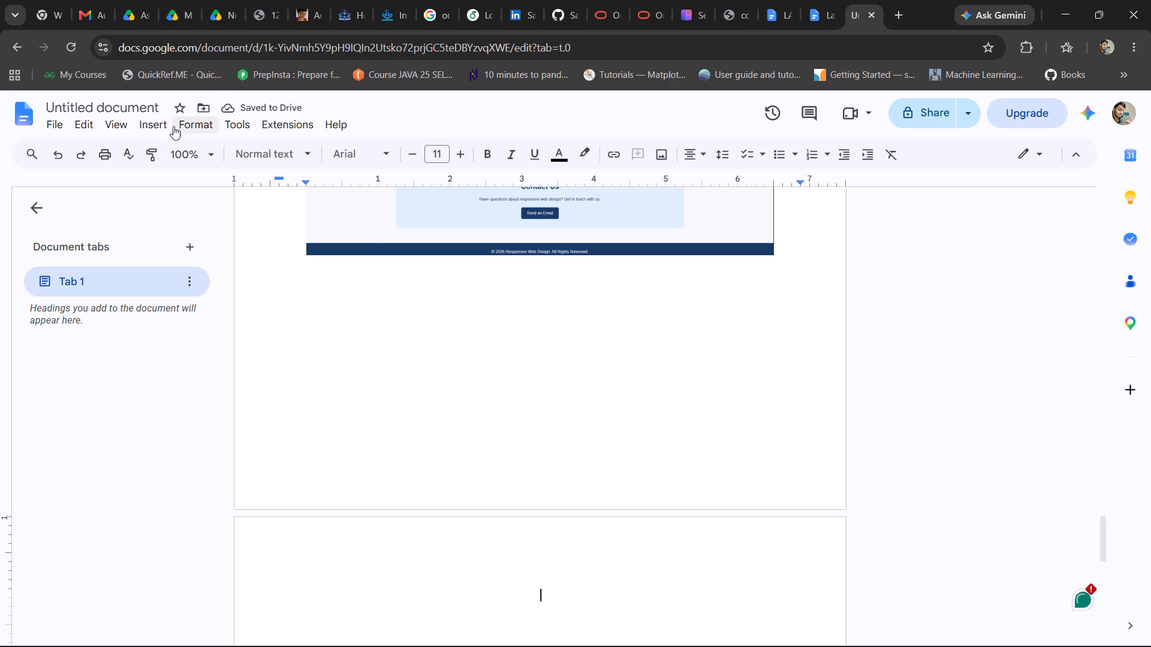
# Insert Screenshot 2026-10-26 235716.png, the TechWorld page capture, from the computer on the new page.
pyautogui.click(157, 124)
pyautogui.click(164, 141)
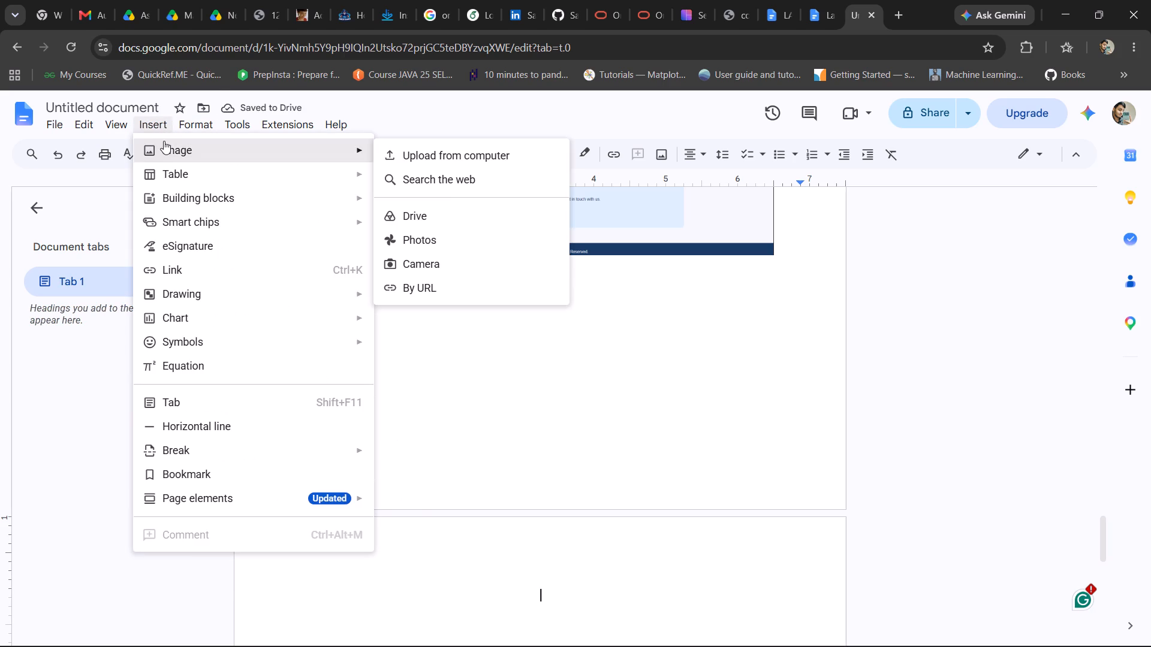
pyautogui.doubleClick(438, 142)
pyautogui.click(438, 152)
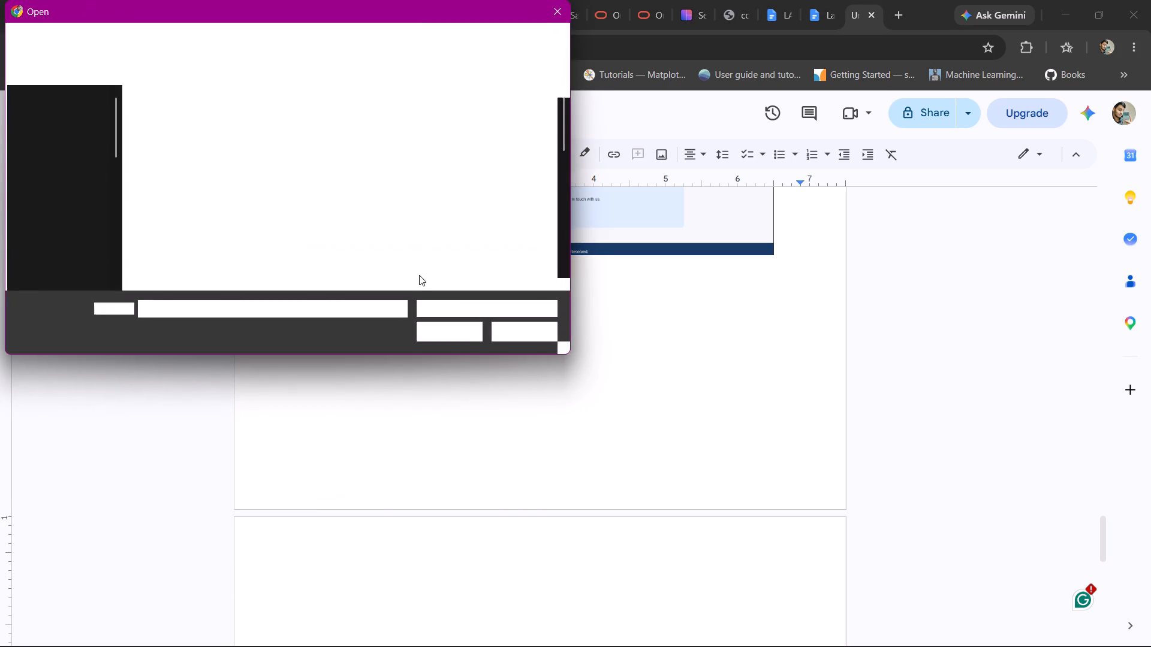
pyautogui.scroll(-6, 216, 232)
pyautogui.scroll(-5, 327, 204)
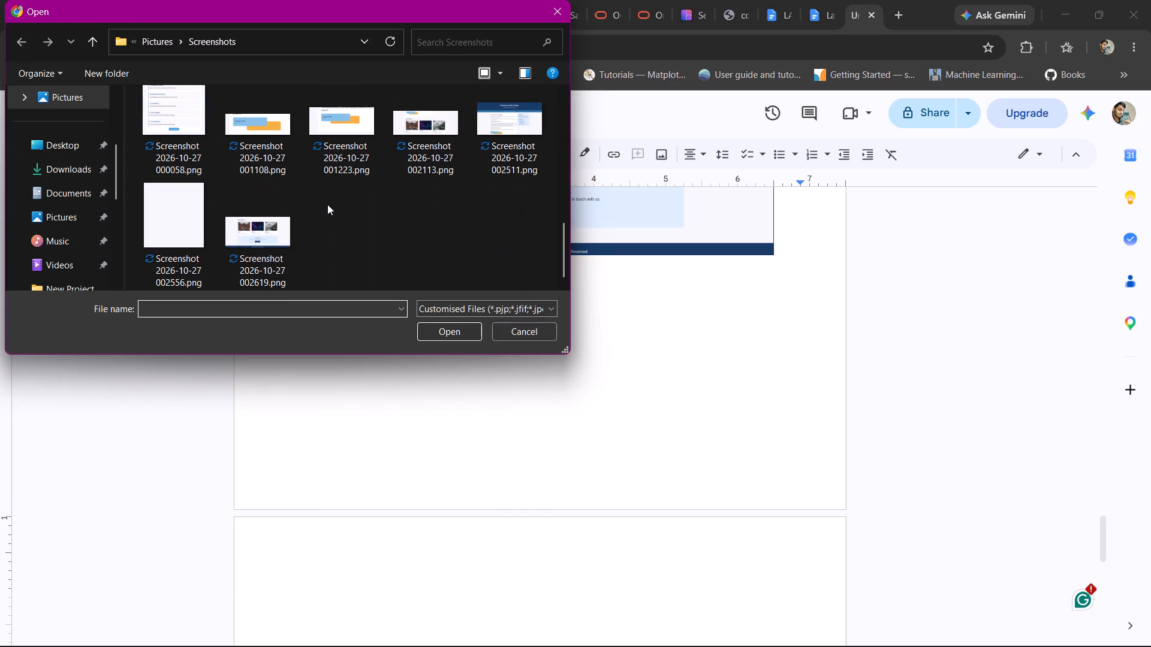
pyautogui.scroll(3, 266, 211)
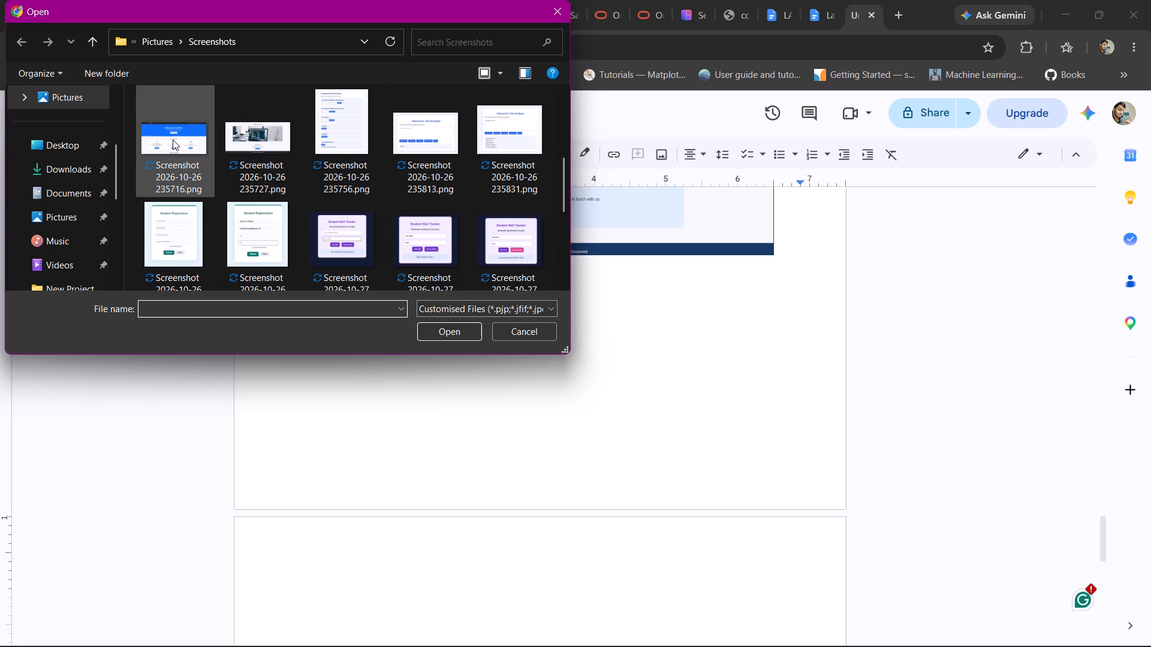
pyautogui.doubleClick(173, 140)
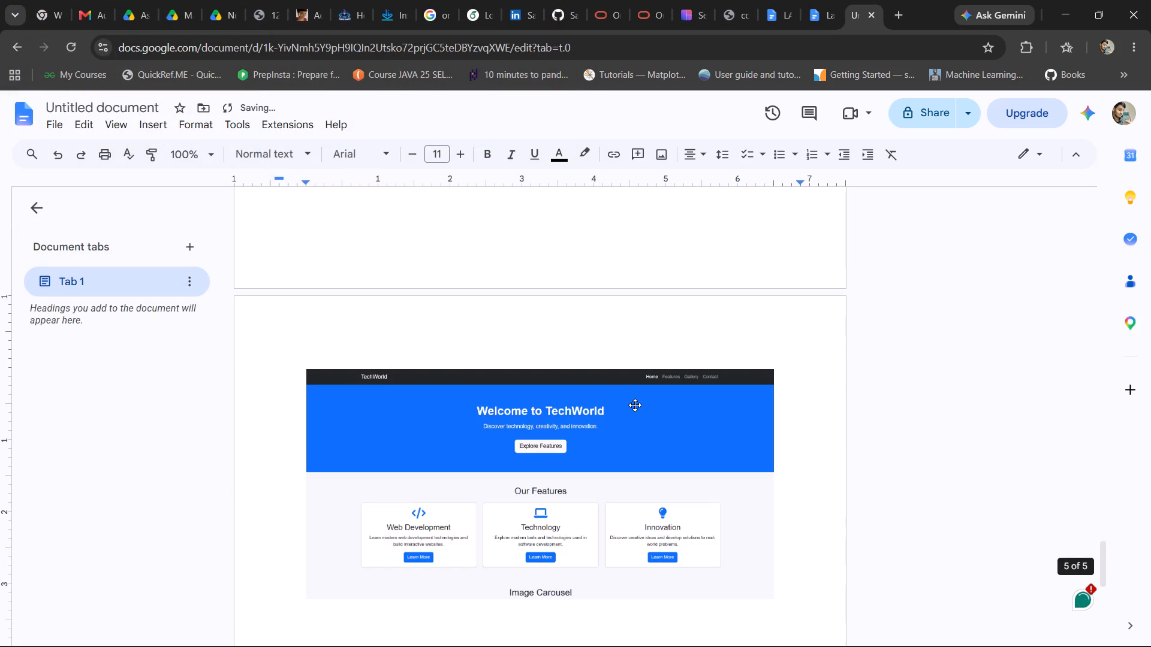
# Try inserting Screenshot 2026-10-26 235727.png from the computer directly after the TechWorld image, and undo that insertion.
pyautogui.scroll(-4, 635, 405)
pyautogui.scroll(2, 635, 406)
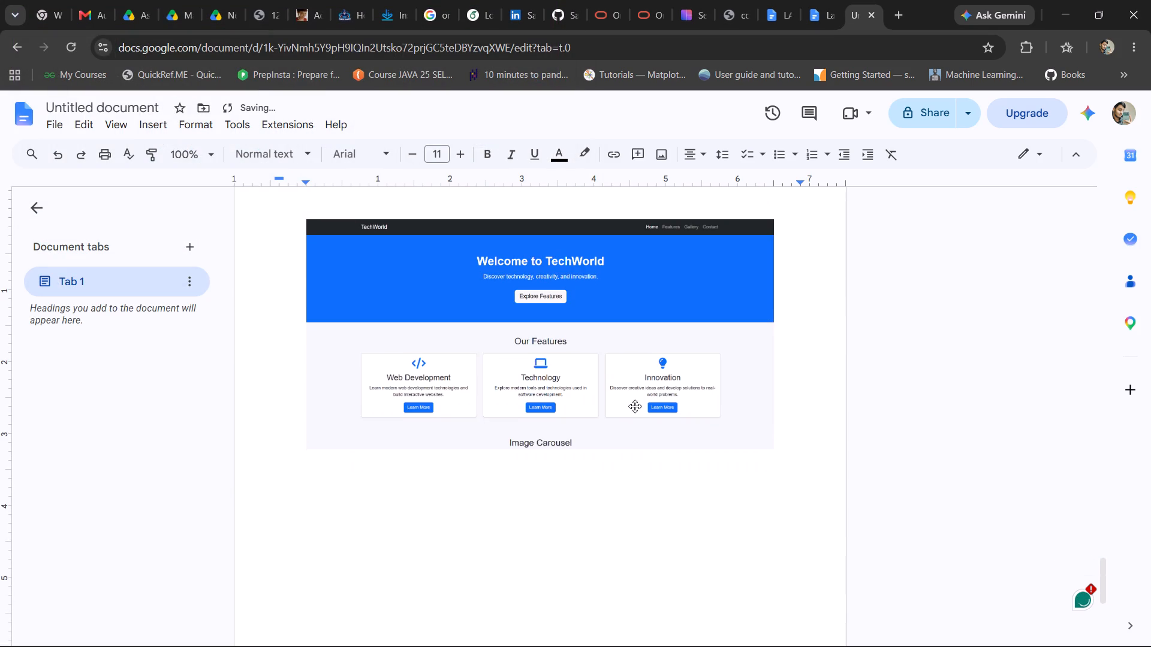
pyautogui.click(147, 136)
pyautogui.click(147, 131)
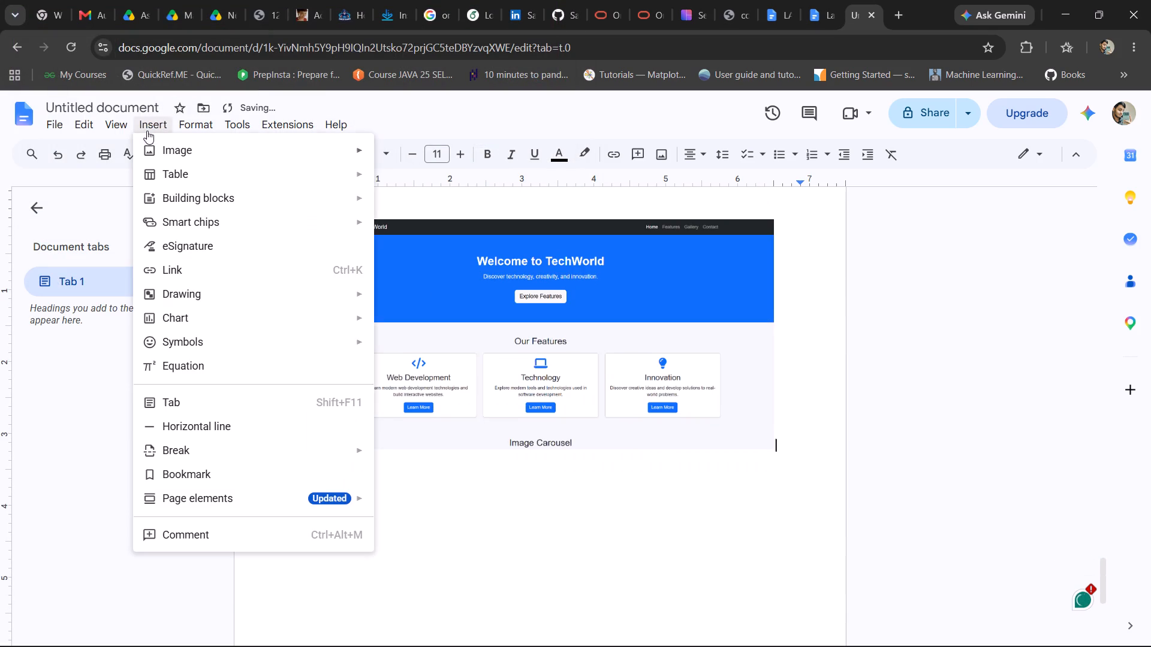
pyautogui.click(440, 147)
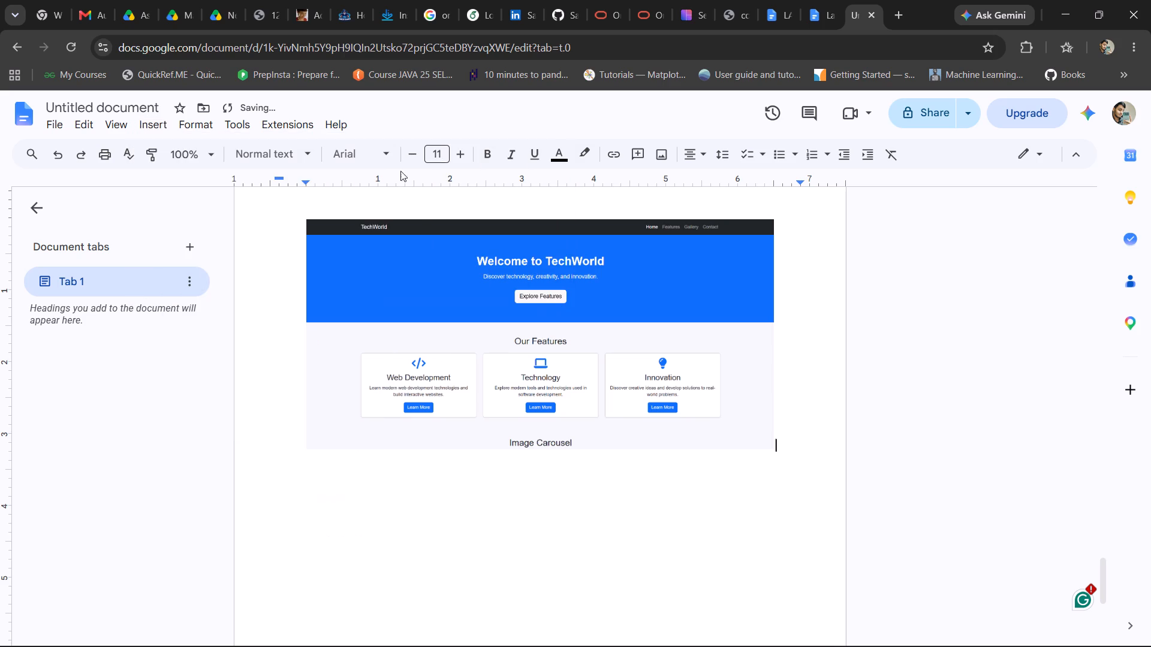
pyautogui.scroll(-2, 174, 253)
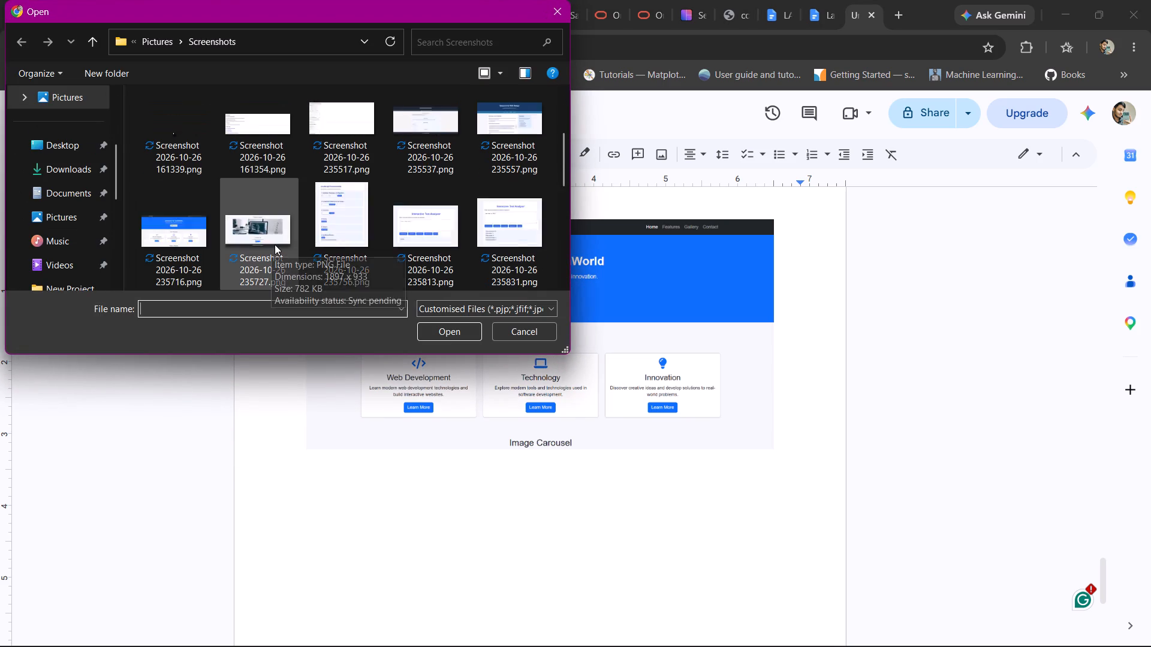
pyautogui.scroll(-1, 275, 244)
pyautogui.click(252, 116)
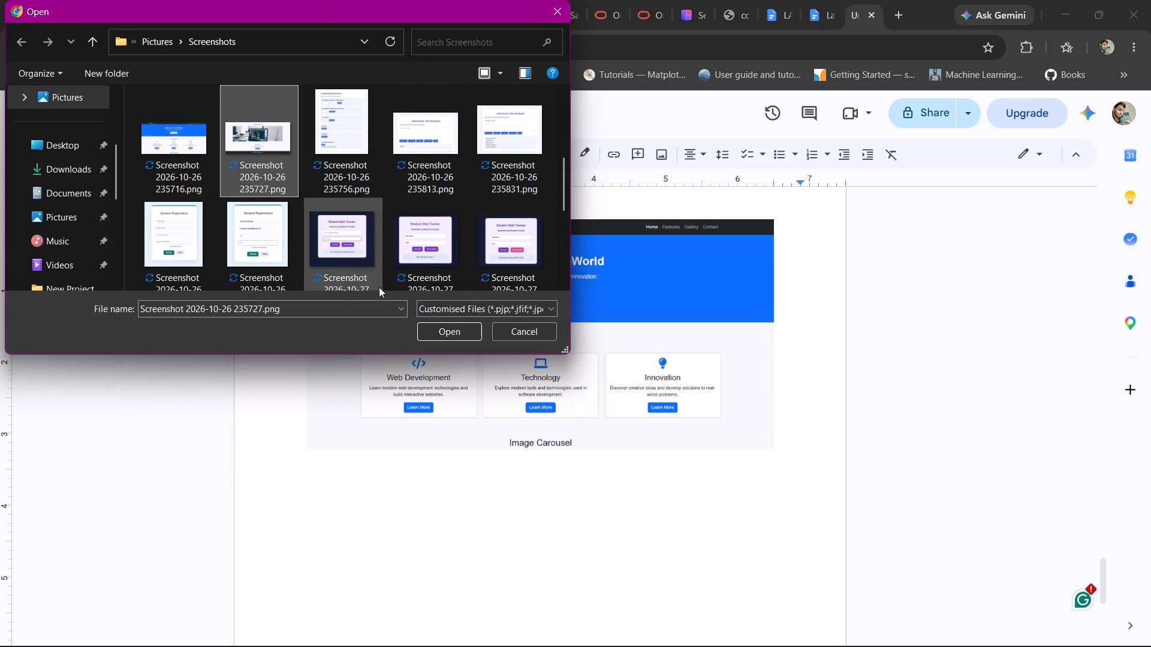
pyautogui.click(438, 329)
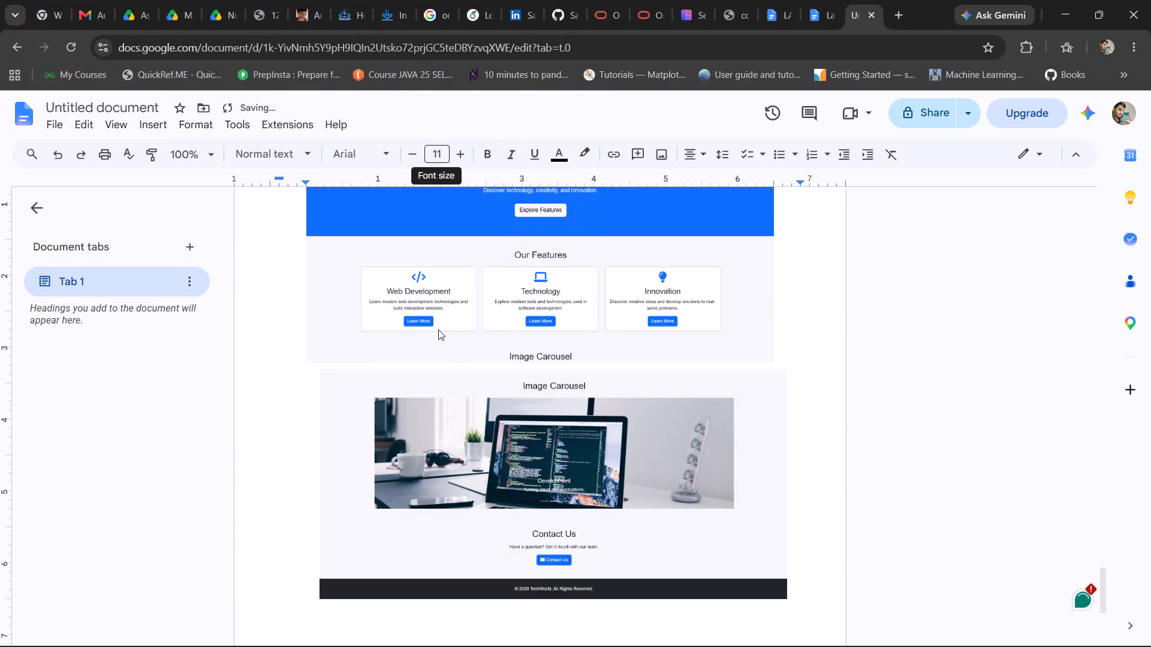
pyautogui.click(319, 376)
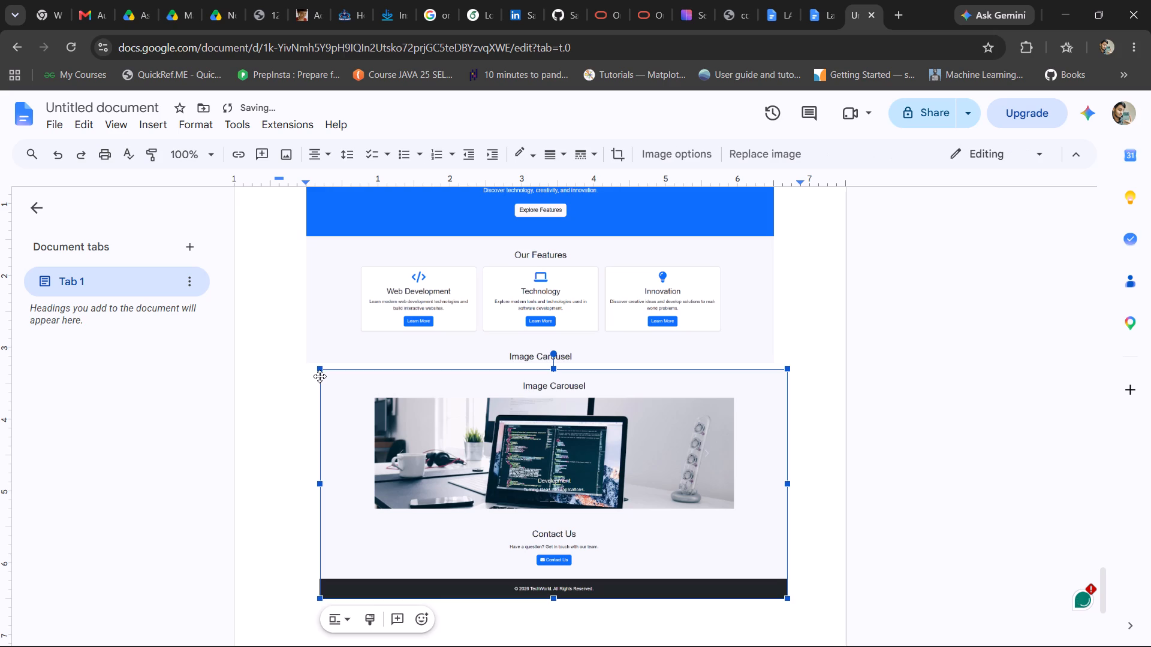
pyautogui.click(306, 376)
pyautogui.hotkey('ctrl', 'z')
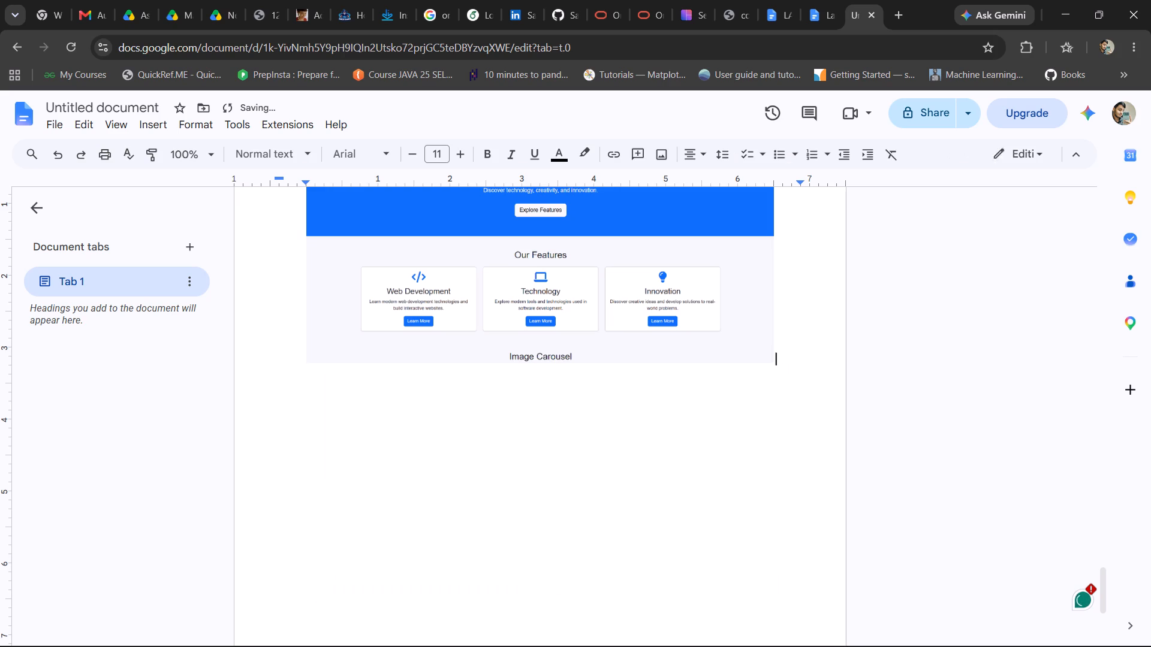
# Start a new line below the TechWorld image and insert Screenshot 2026-10-26 235727.png from the computer there.
pyautogui.press('Return')
pyautogui.click(156, 118)
pyautogui.click(460, 150)
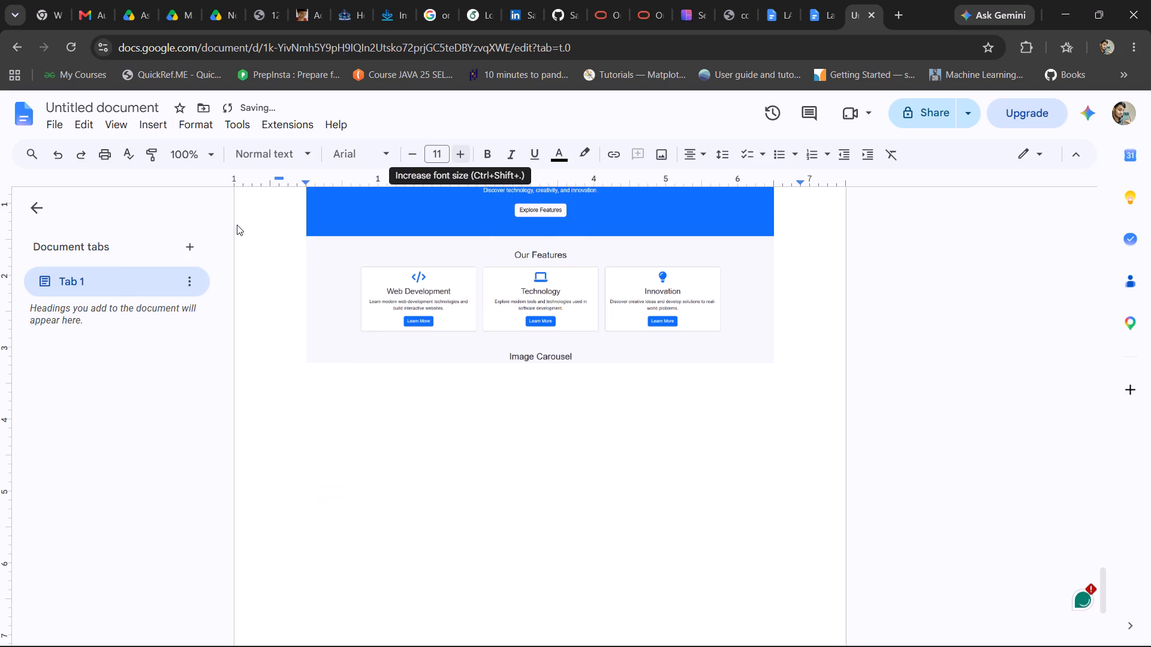
pyautogui.scroll(-2, 186, 249)
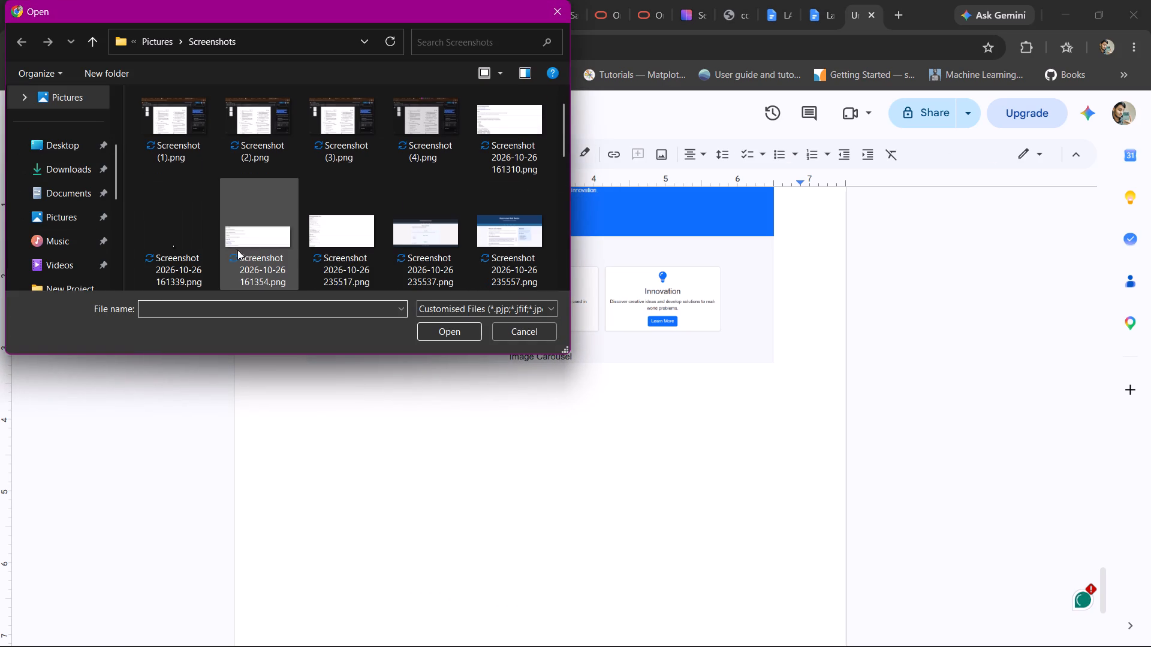
pyautogui.scroll(-1, 237, 250)
pyautogui.click(234, 130)
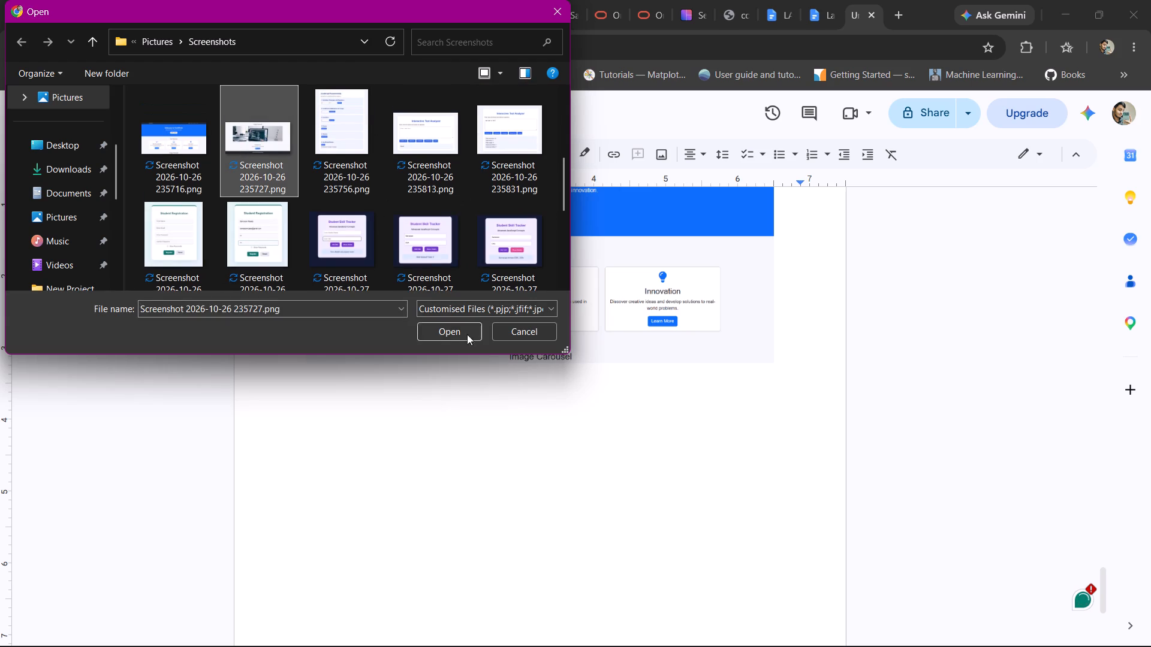
pyautogui.doubleClick(454, 326)
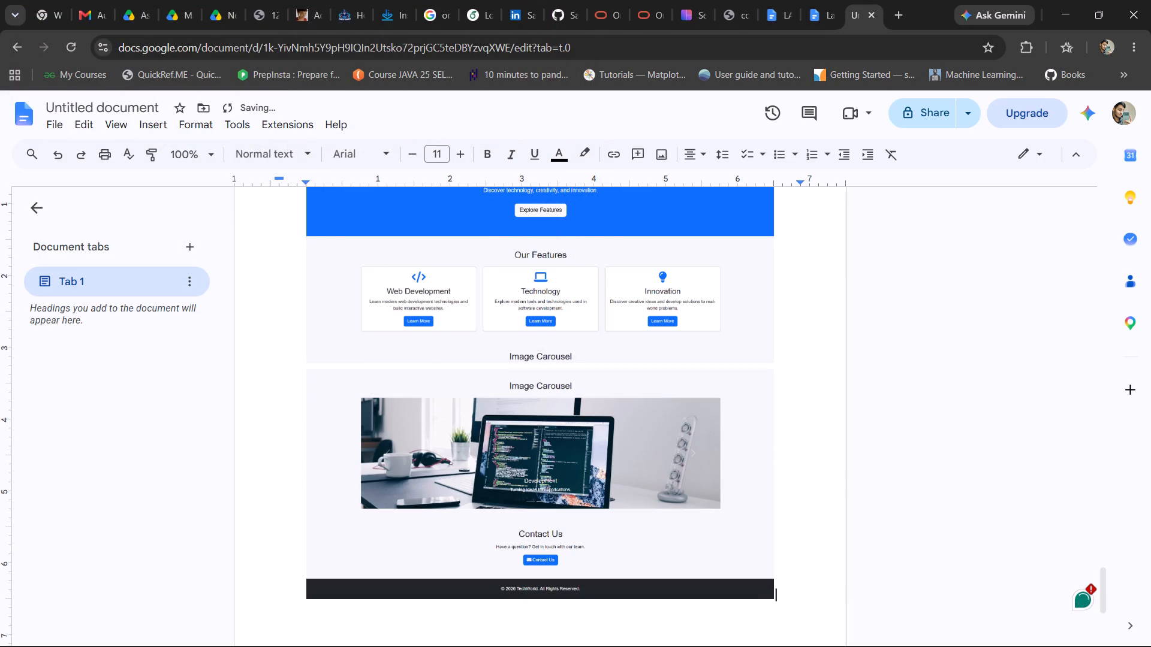
# Start a new line below the Image Carousel capture and insert a page break there.
pyautogui.press('Return')
pyautogui.click(151, 128)
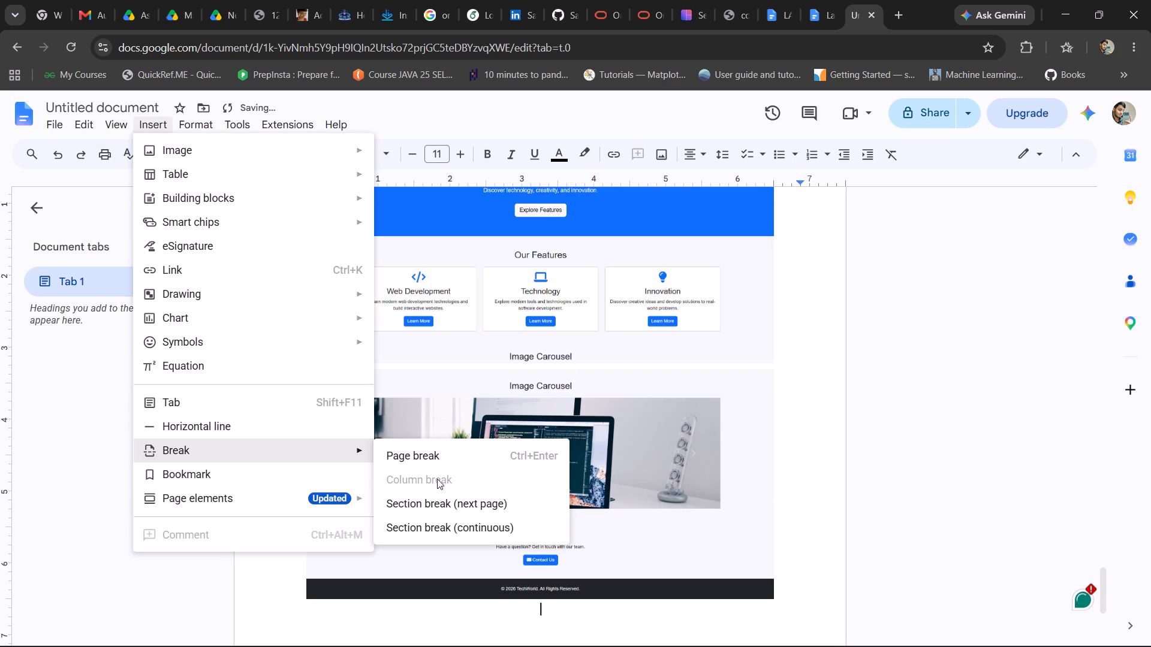
pyautogui.click(439, 462)
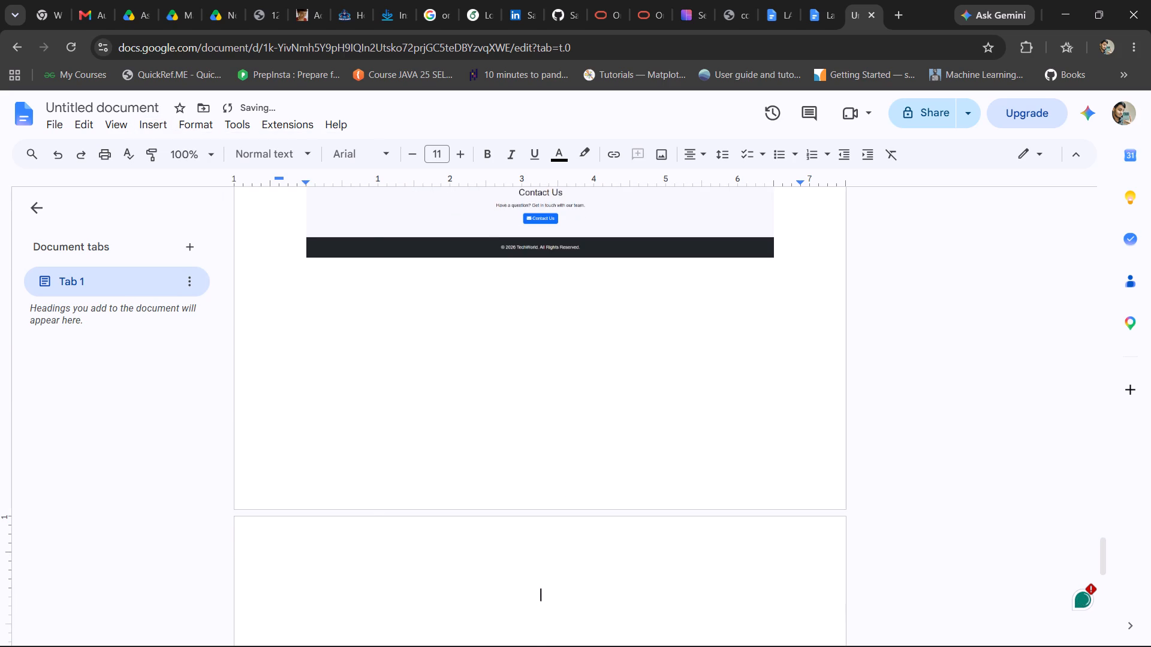
# Insert Screenshot 2026-10-26 235756.png, the JavaScript Fundamentals capture, from the computer on the new page.
pyautogui.click(158, 122)
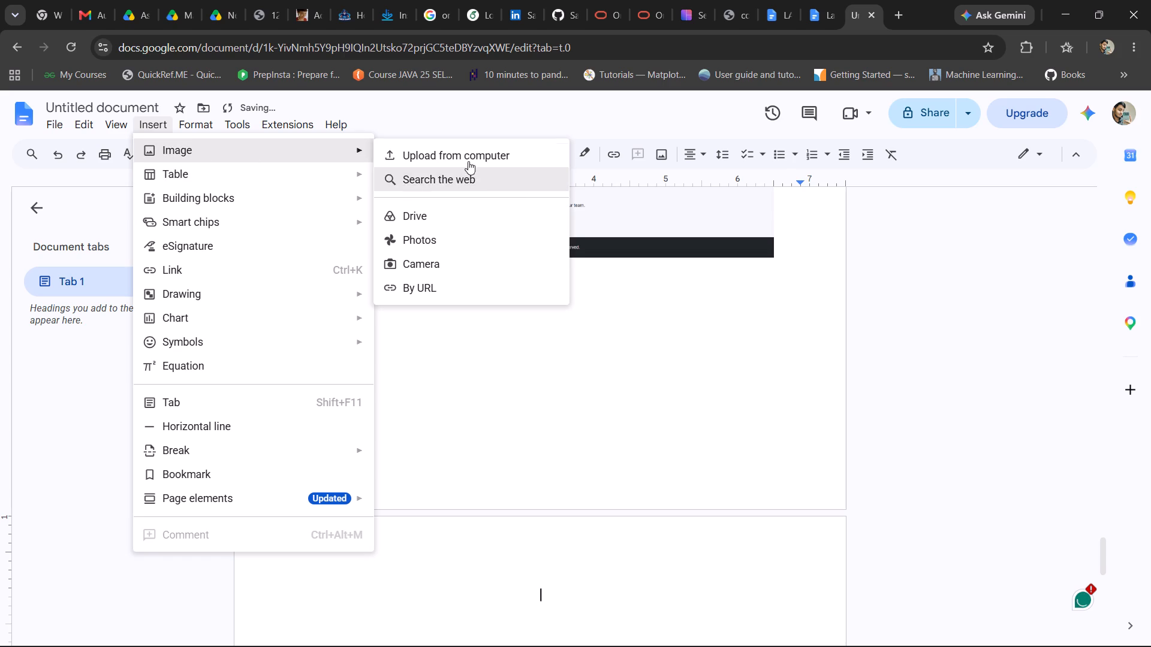
pyautogui.doubleClick(468, 154)
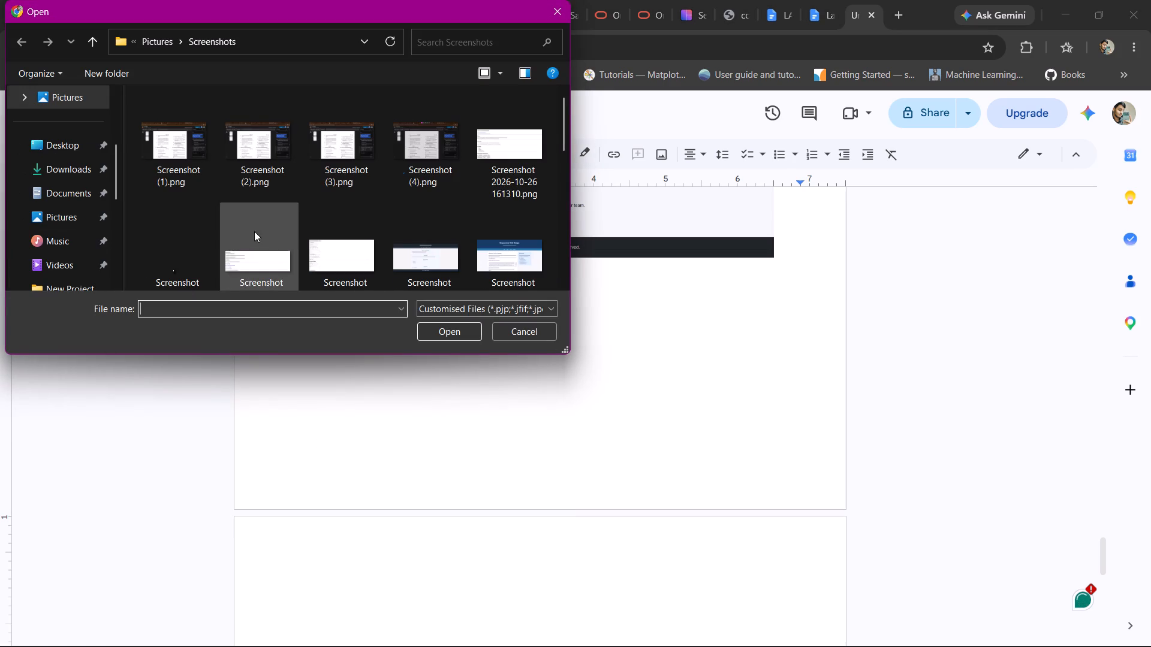
pyautogui.scroll(-2, 278, 214)
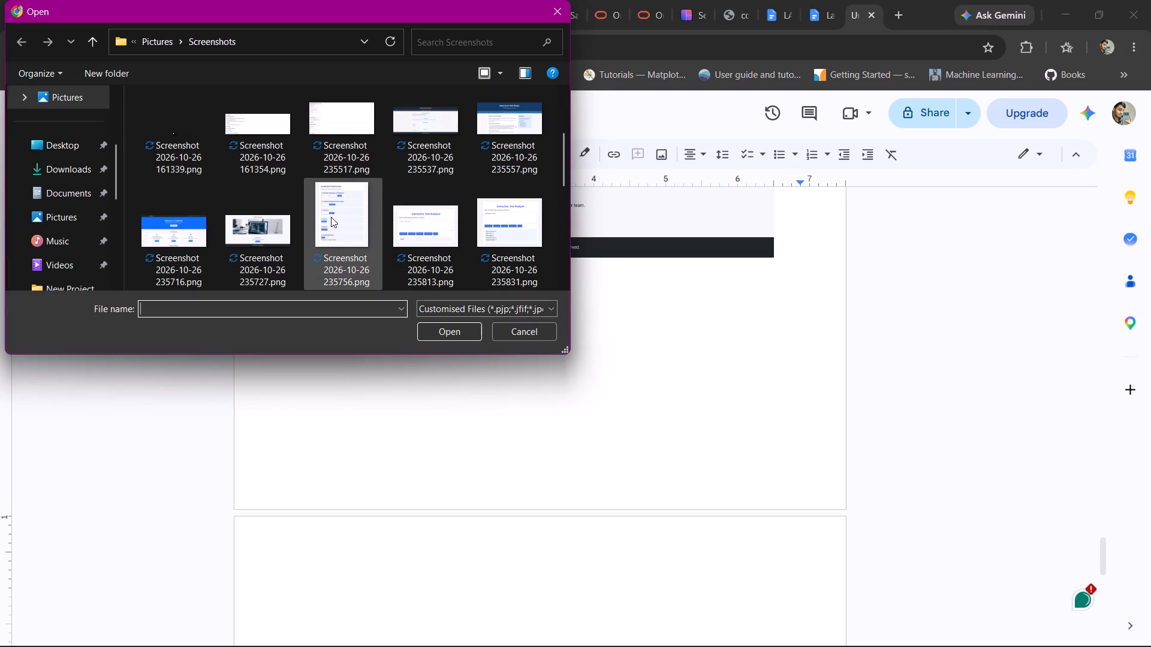
pyautogui.click(331, 217)
pyautogui.click(462, 328)
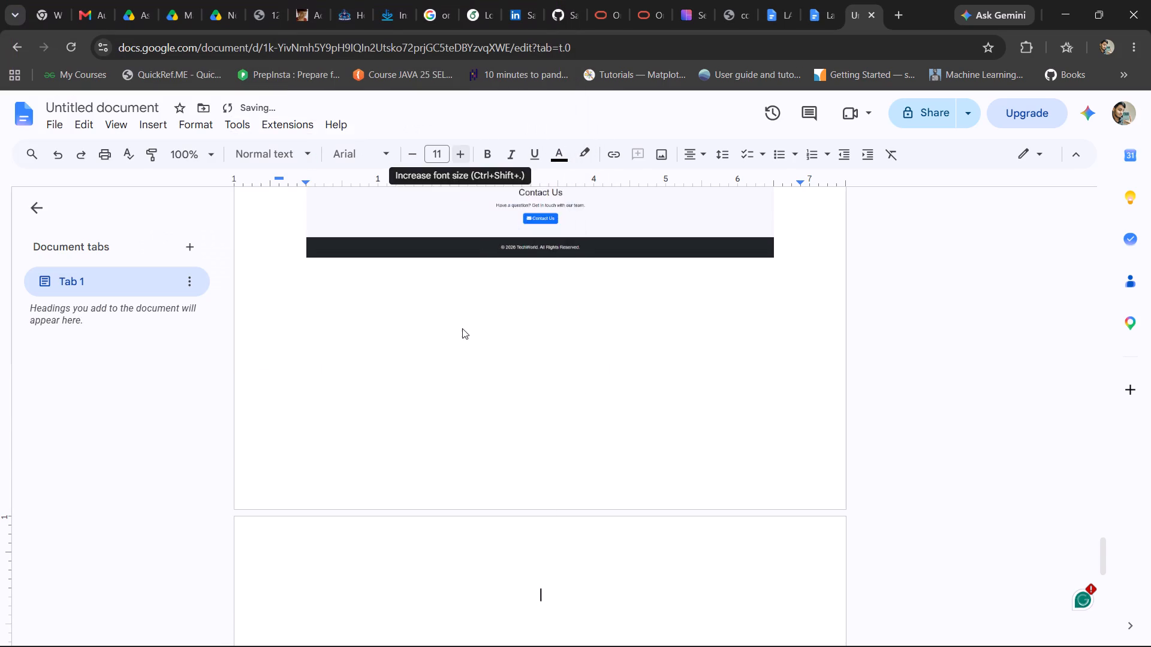
# Insert a page break right after the JavaScript Fundamentals image.
pyautogui.scroll(3, 559, 354)
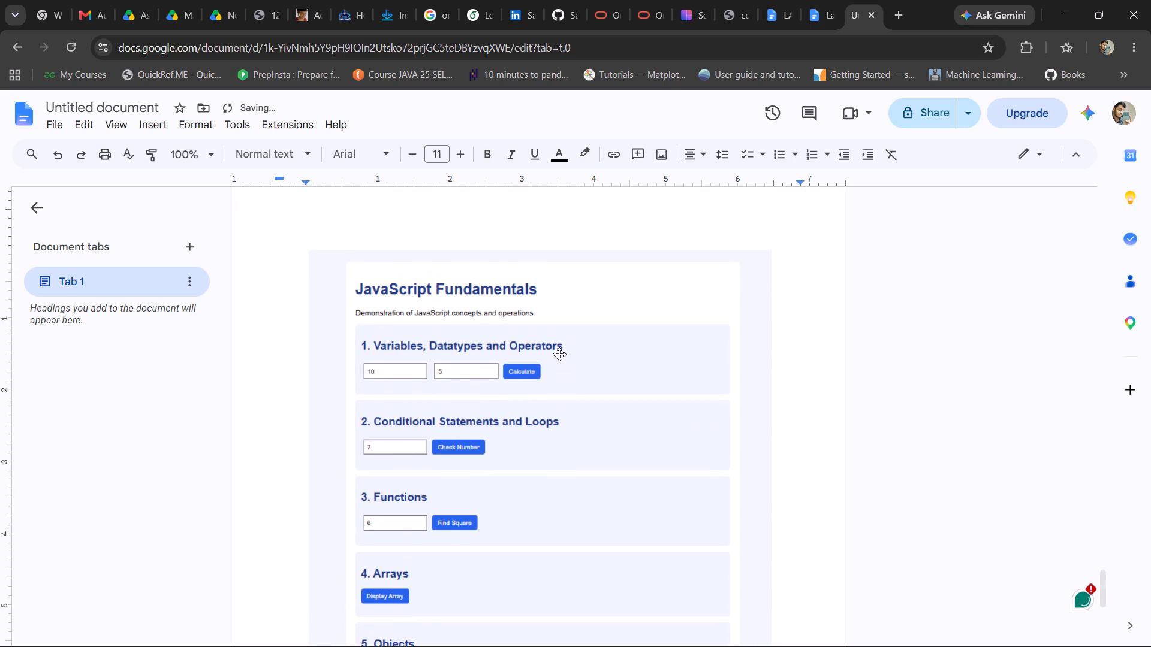
pyautogui.scroll(2, 559, 353)
pyautogui.scroll(-4, 559, 353)
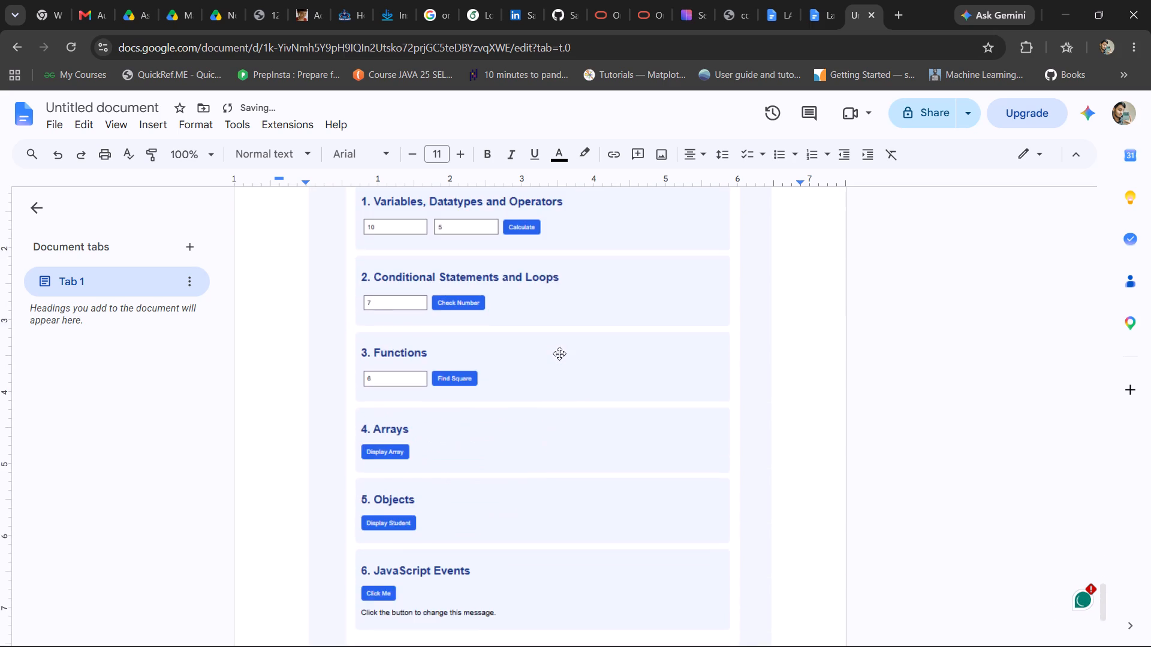
pyautogui.scroll(-4, 559, 353)
pyautogui.click(161, 119)
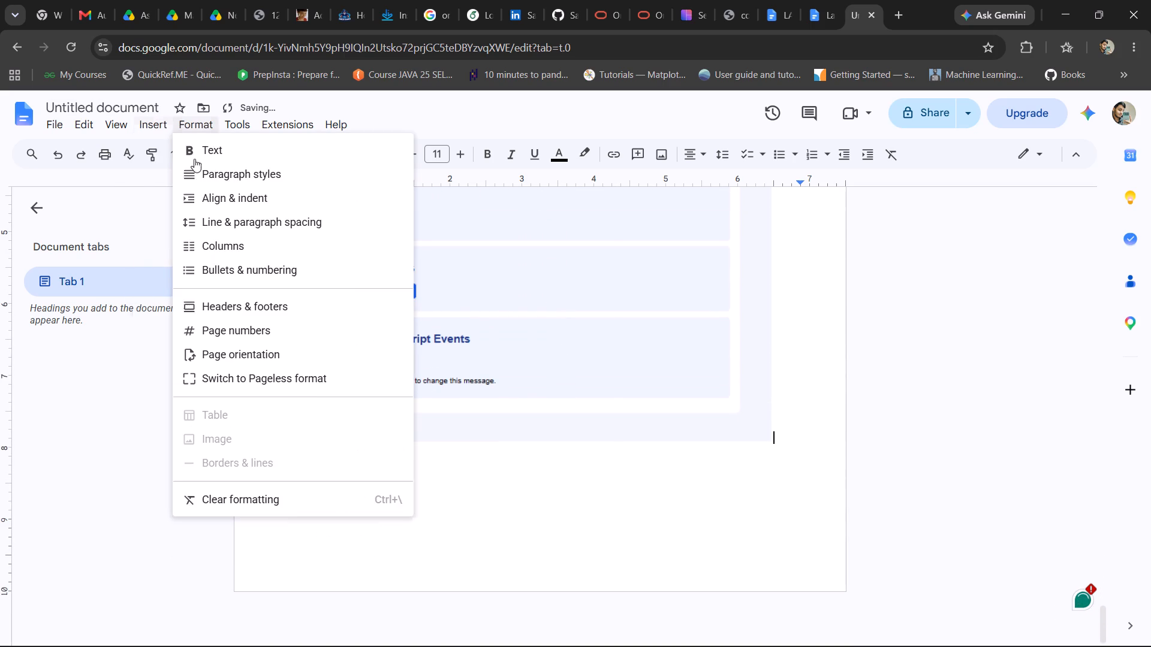
pyautogui.click(187, 445)
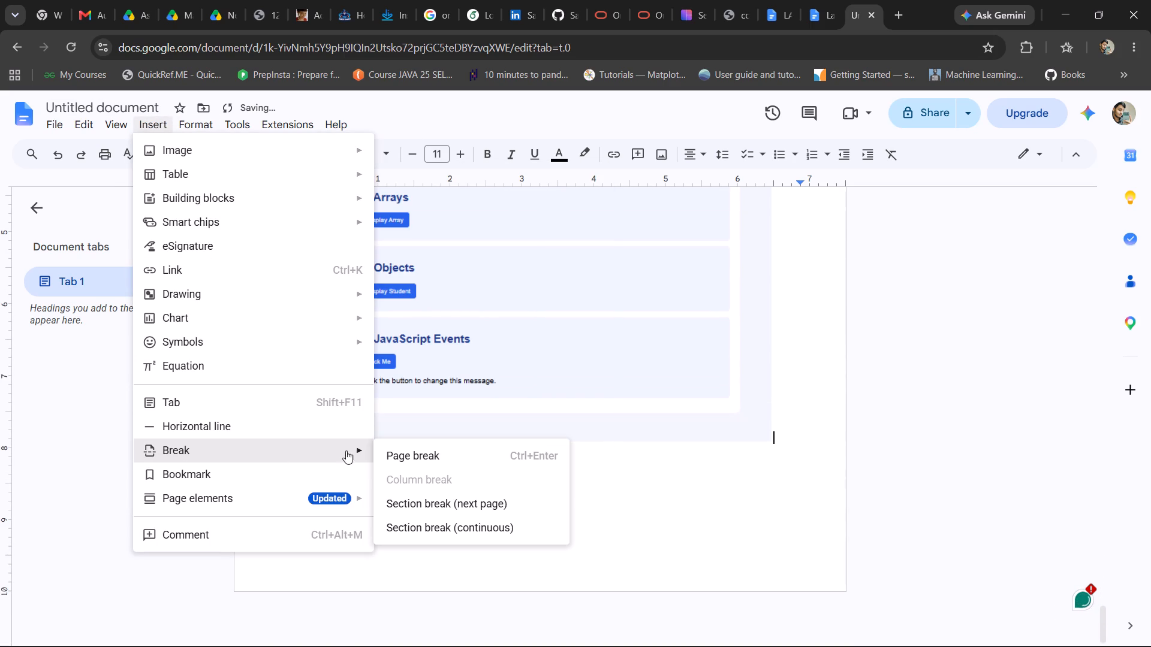
pyautogui.click(429, 461)
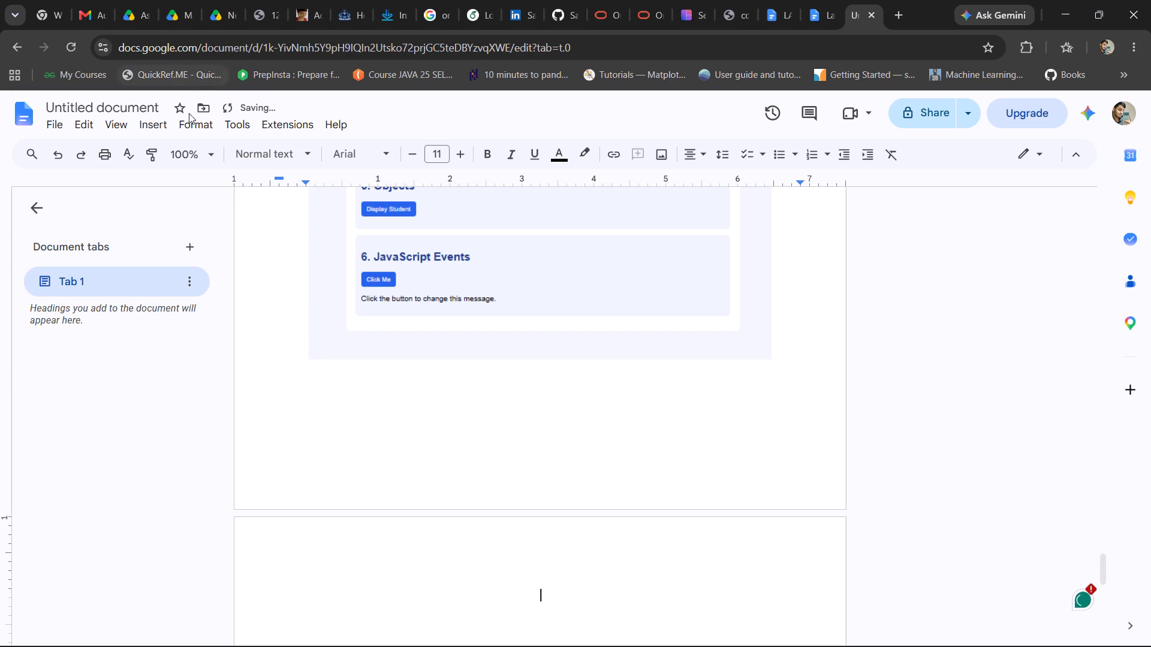
# Insert Screenshot 2026-10-26 235813.png, the Interactive Text Analyzer capture, from the computer on the new page.
pyautogui.click(151, 131)
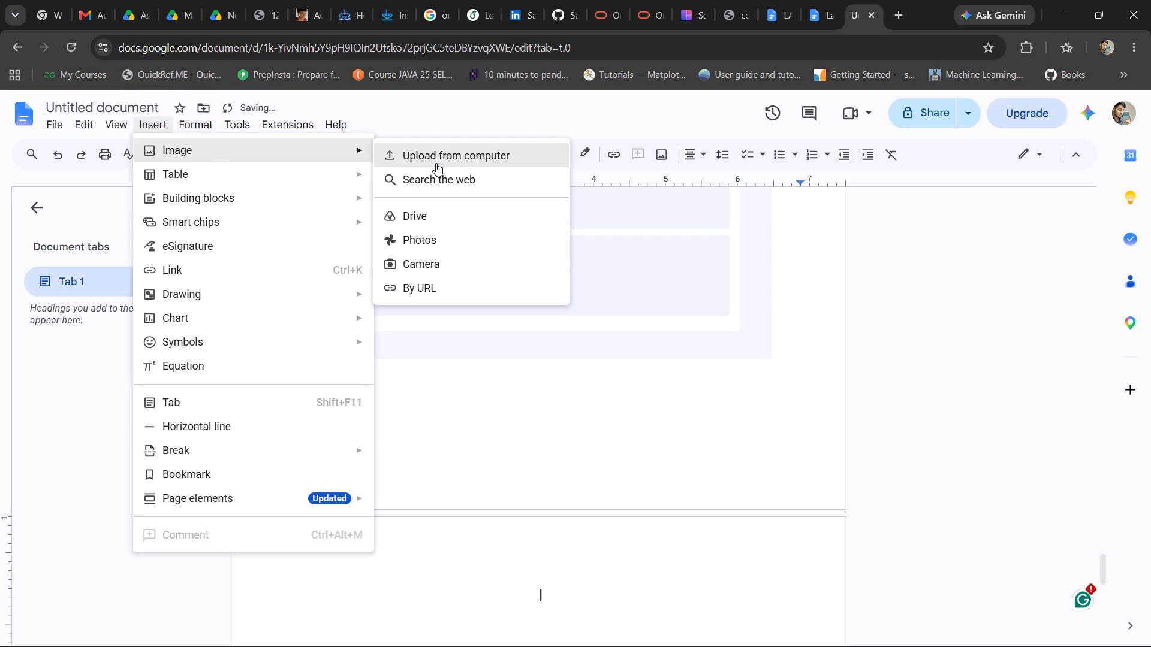
pyautogui.click(436, 163)
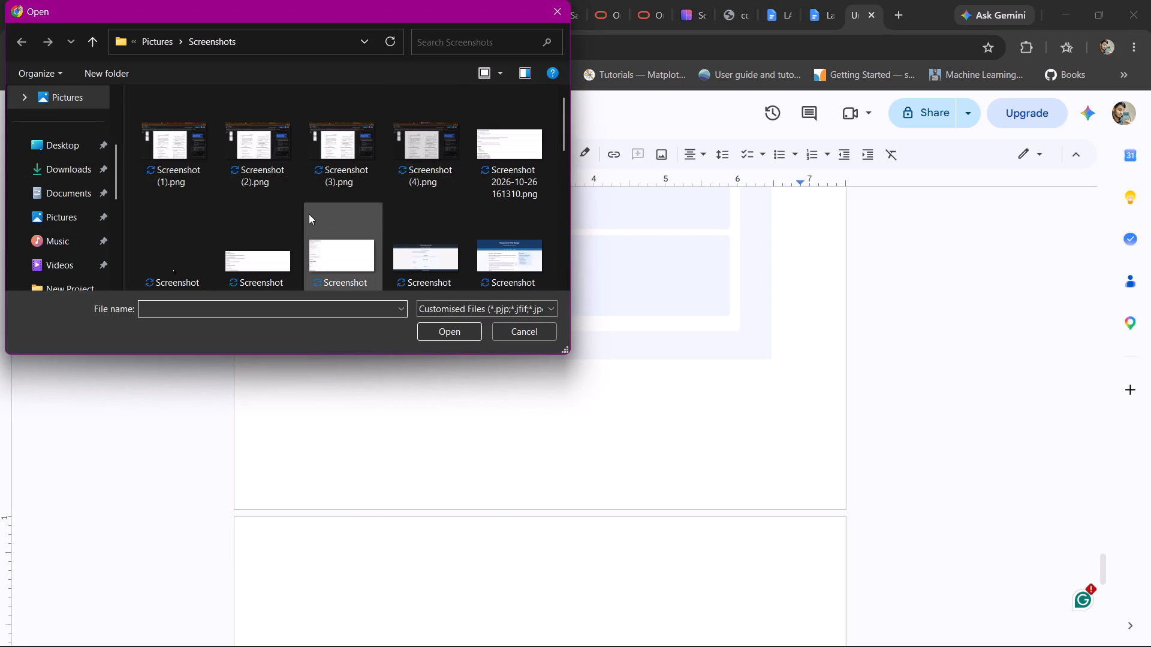
pyautogui.scroll(-2, 309, 214)
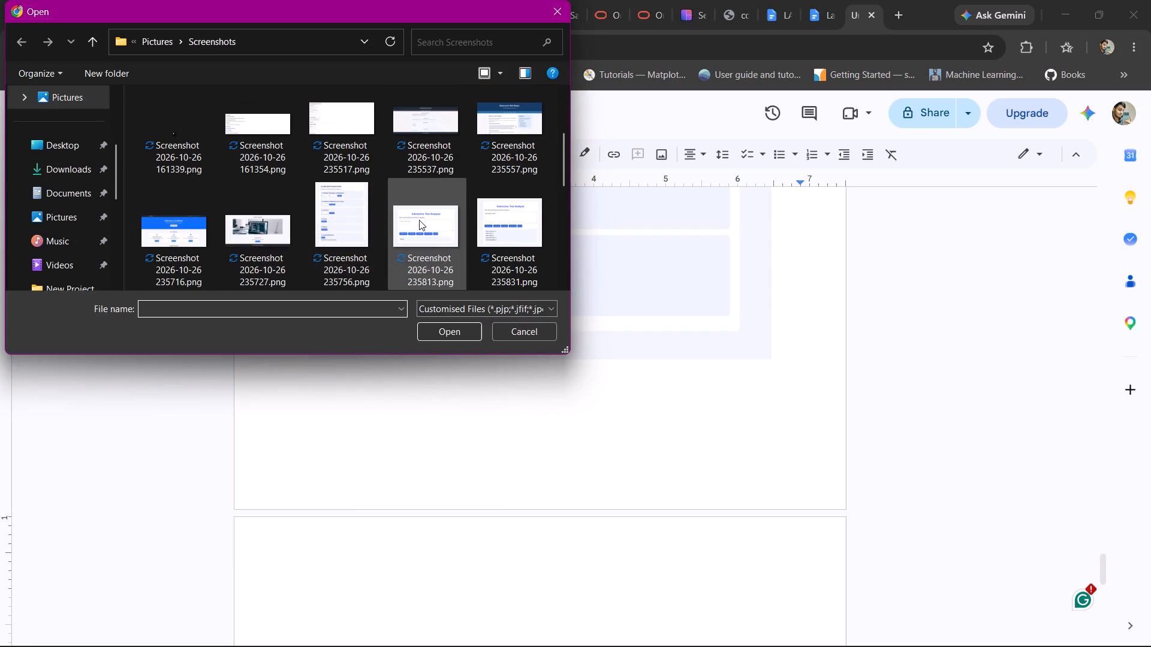
pyautogui.click(419, 220)
pyautogui.click(441, 329)
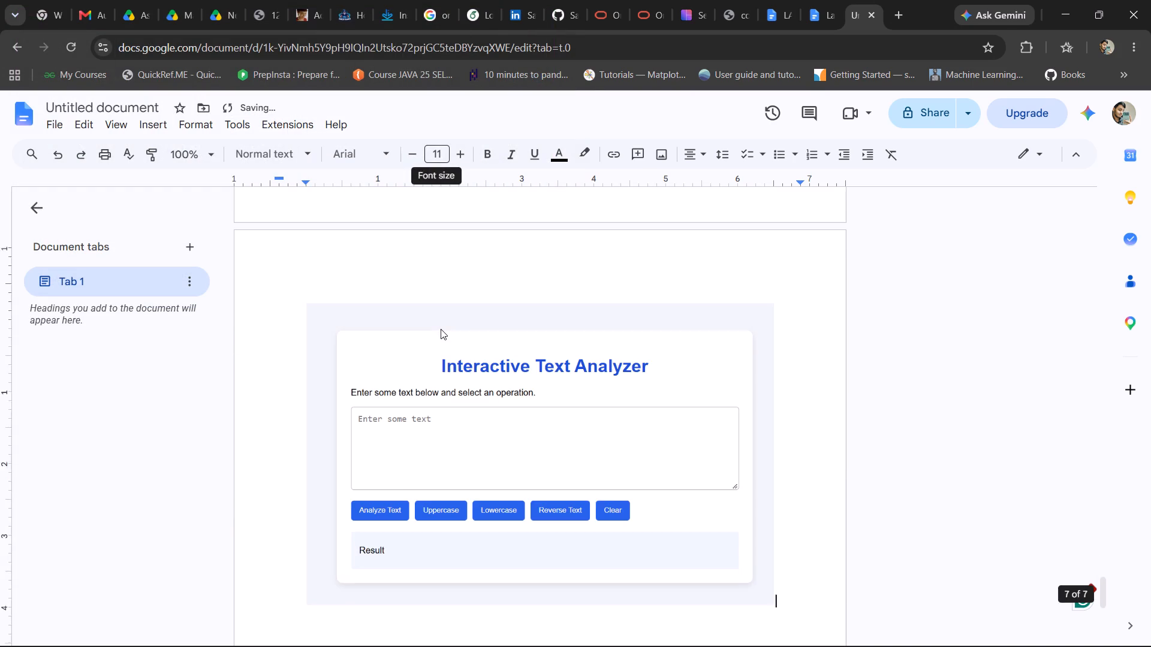
# Start a new line below the Interactive Text Analyzer image and insert a horizontal line there.
pyautogui.scroll(-3, 587, 347)
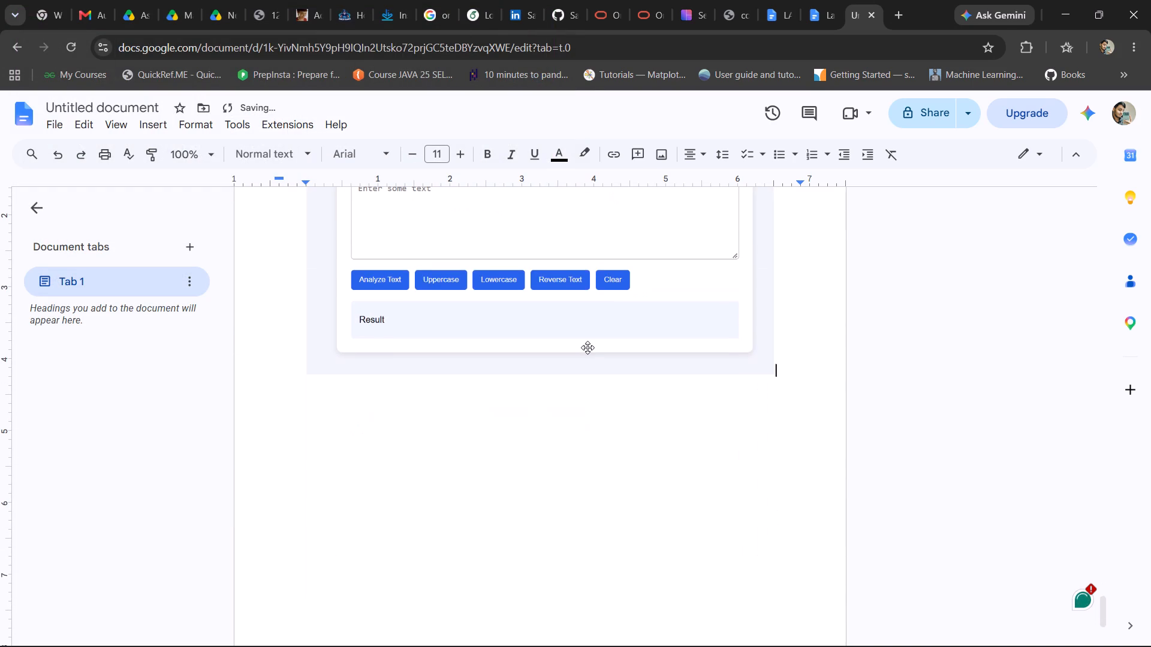
pyautogui.press('Return')
pyautogui.click(155, 122)
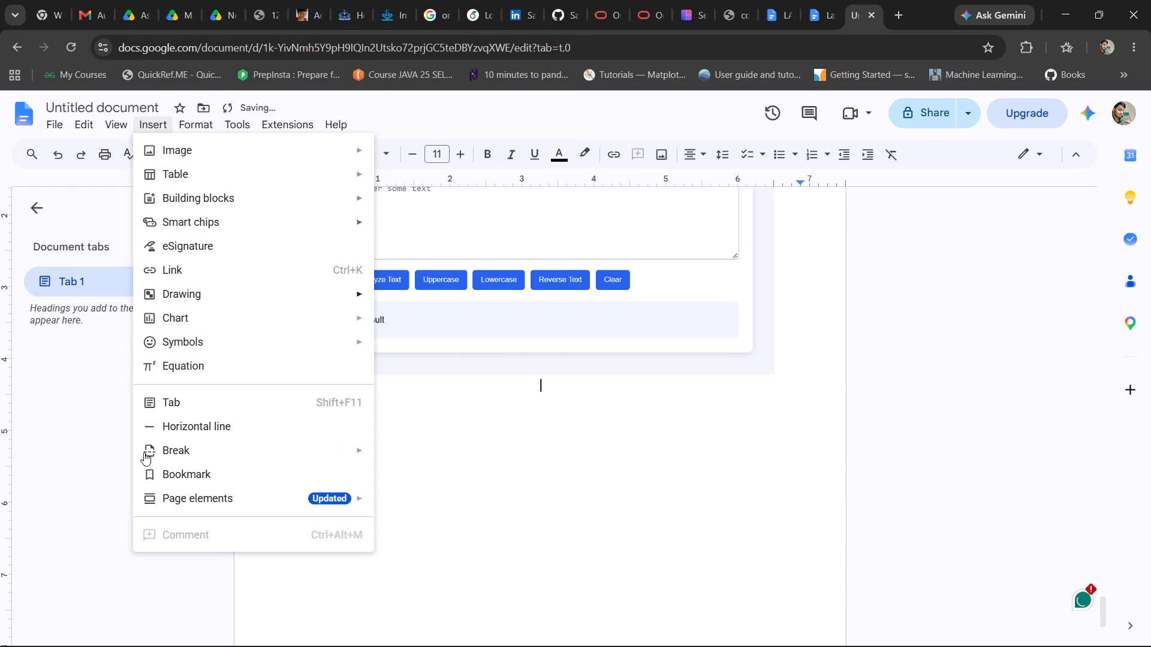
pyautogui.click(210, 427)
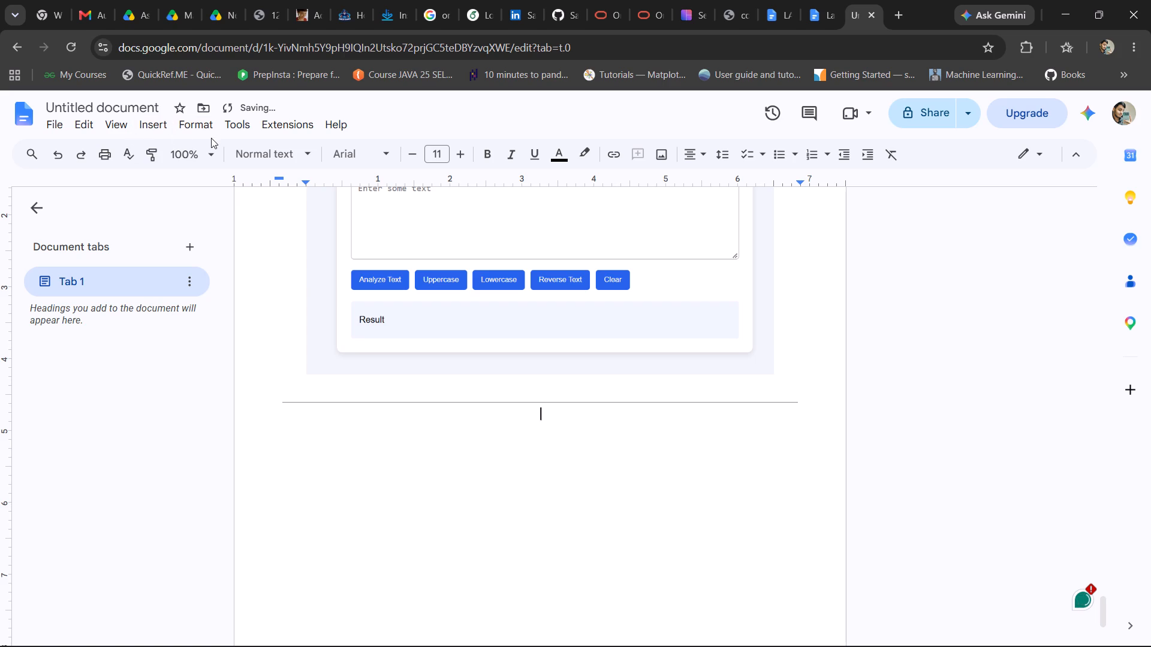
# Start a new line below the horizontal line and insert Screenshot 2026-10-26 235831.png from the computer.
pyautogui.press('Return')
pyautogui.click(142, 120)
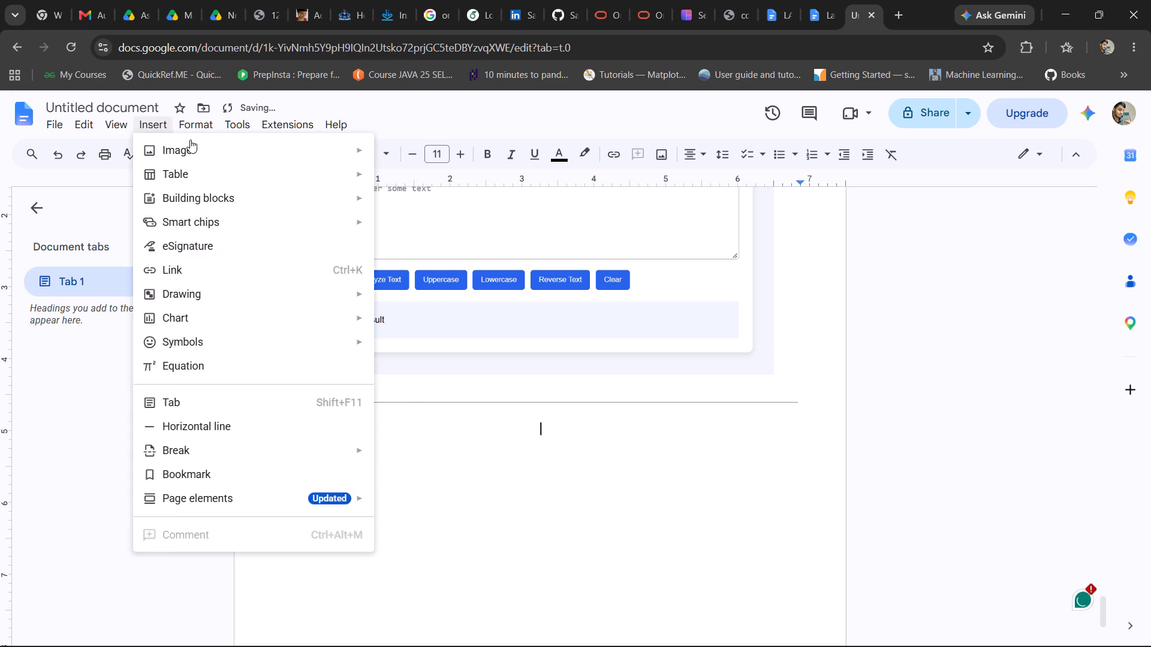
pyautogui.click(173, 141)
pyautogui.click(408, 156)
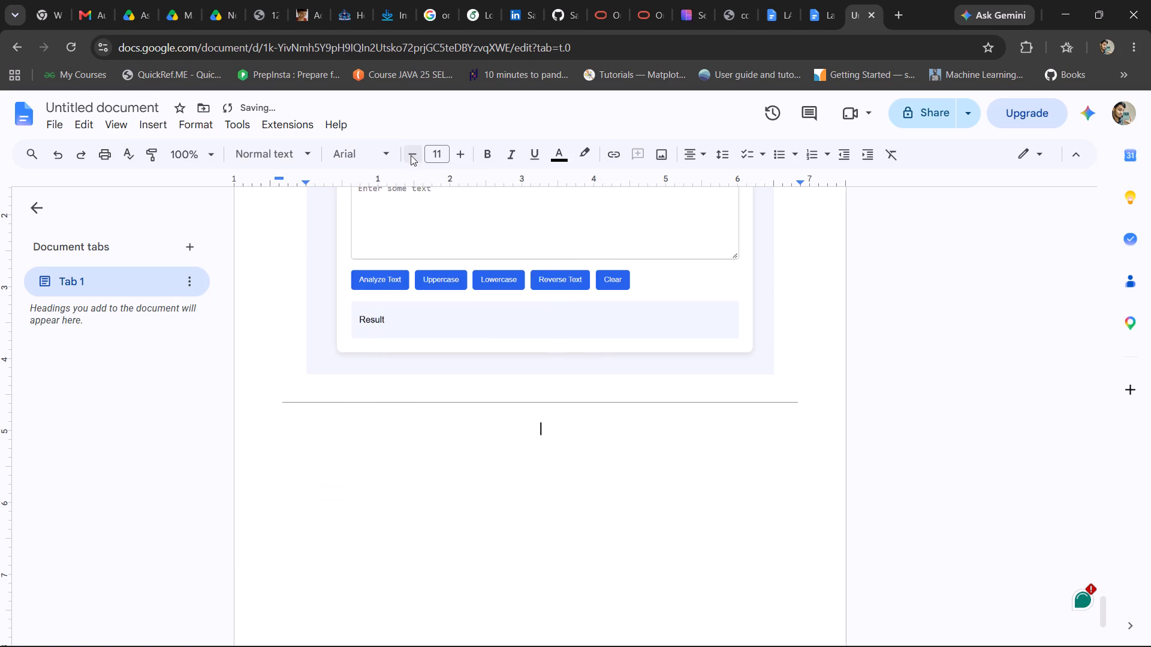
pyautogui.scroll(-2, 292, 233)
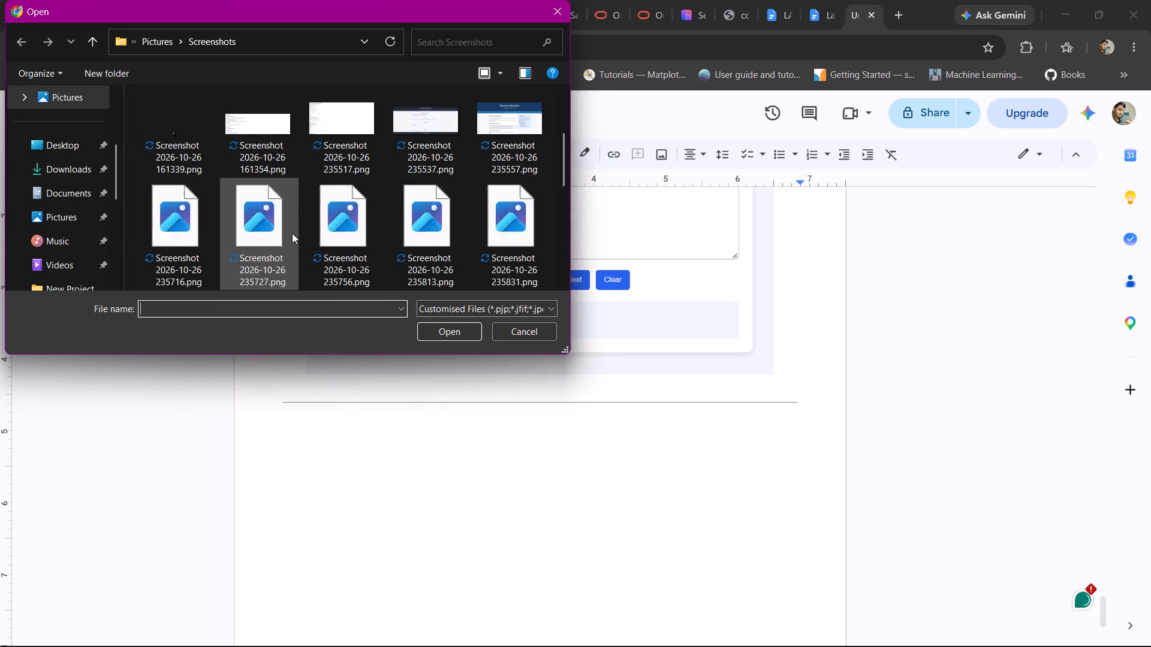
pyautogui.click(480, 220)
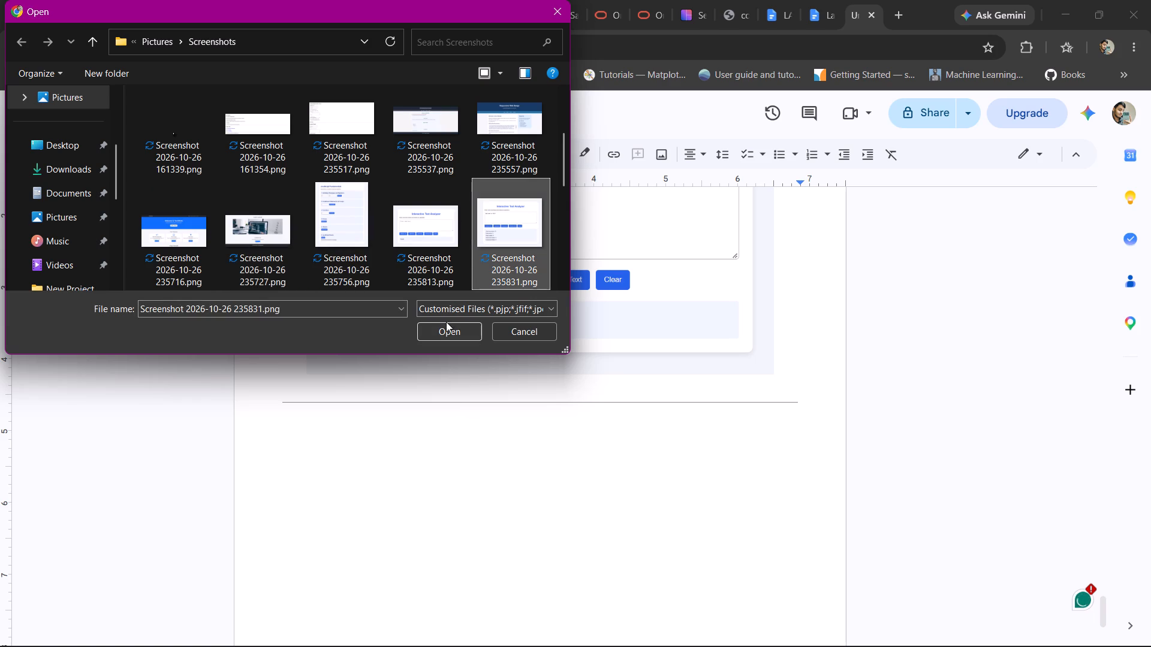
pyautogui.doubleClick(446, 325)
# Remove the empty line between the horizontal line and the newly inserted Interactive Text Analyzer image with the analysis results.
pyautogui.scroll(3, 599, 331)
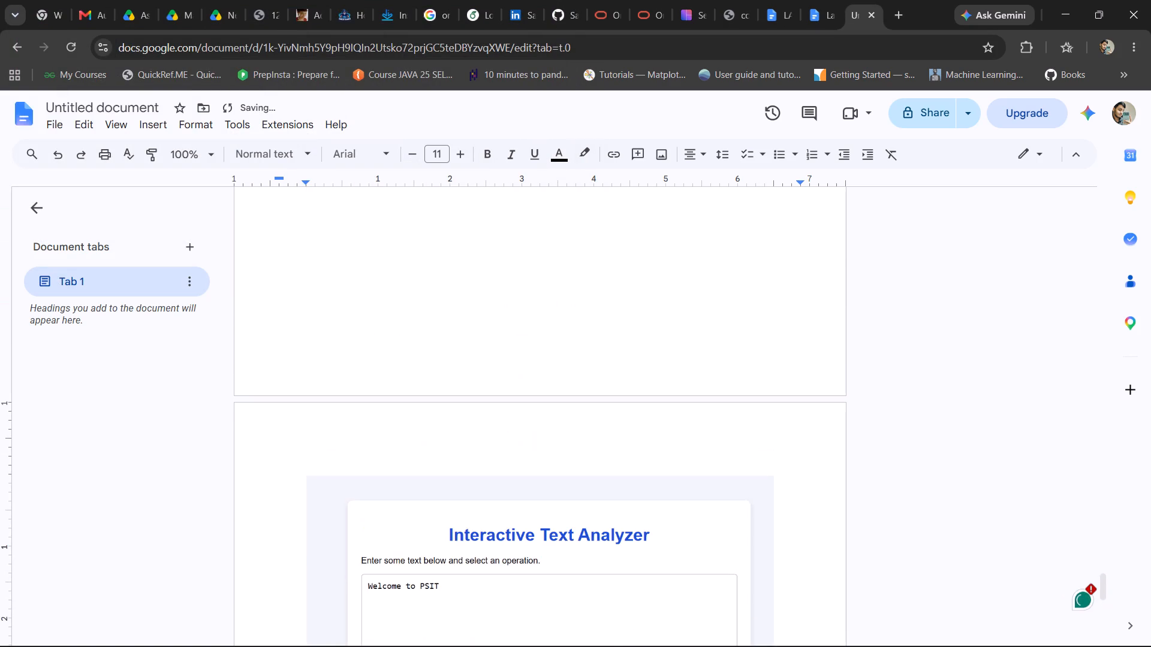
pyautogui.scroll(3, 599, 331)
pyautogui.scroll(-2, 599, 331)
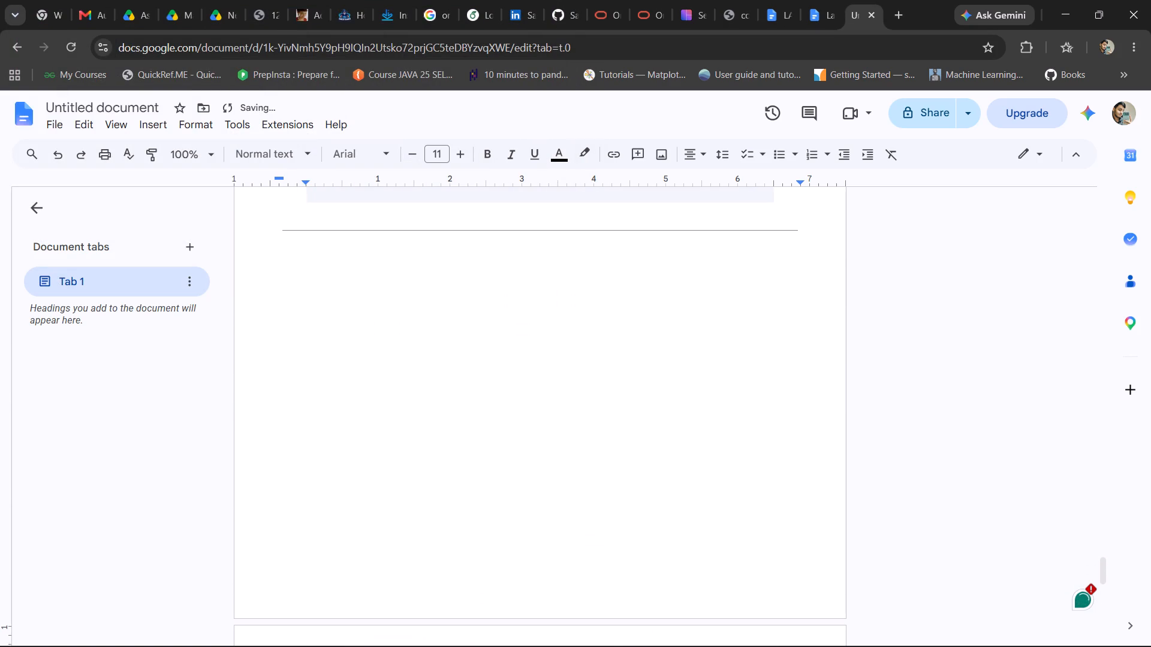
pyautogui.scroll(-2, 599, 331)
pyautogui.click(297, 397)
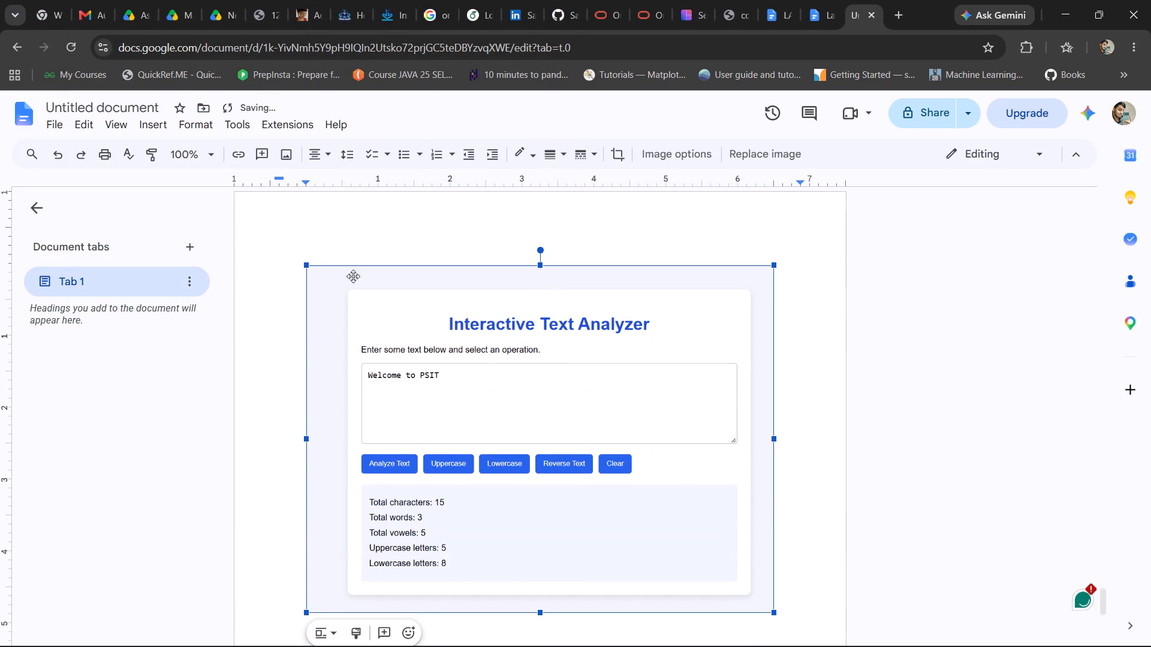
pyautogui.click(357, 246)
pyautogui.scroll(6, 445, 246)
pyautogui.click(779, 256)
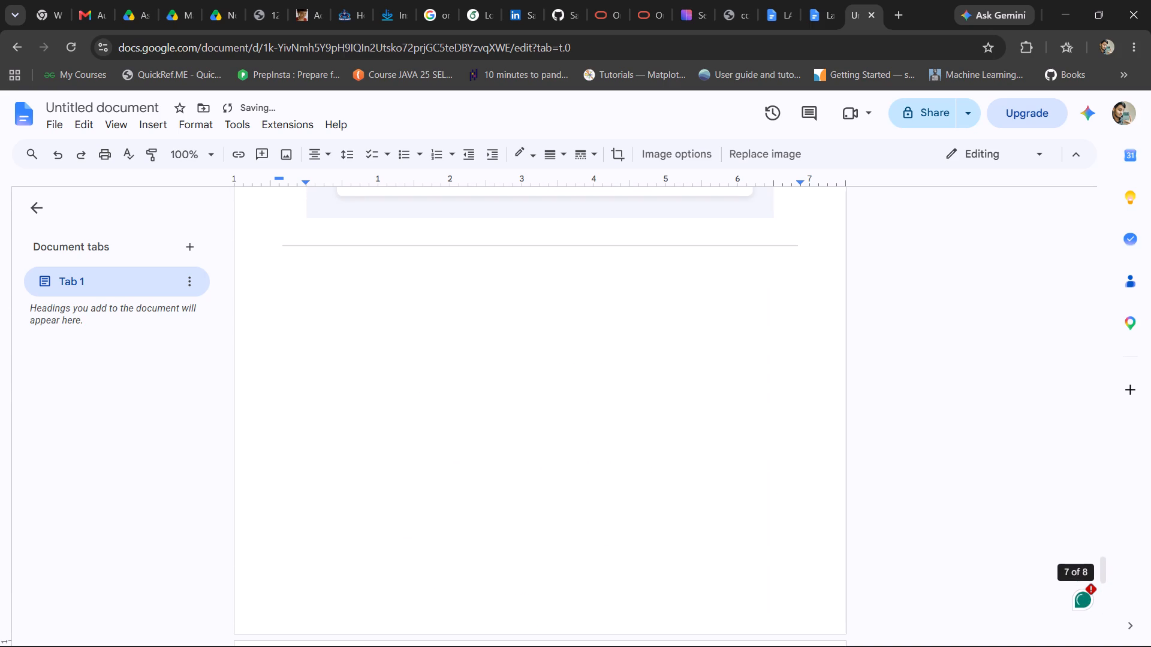
pyautogui.press('BackSpace')
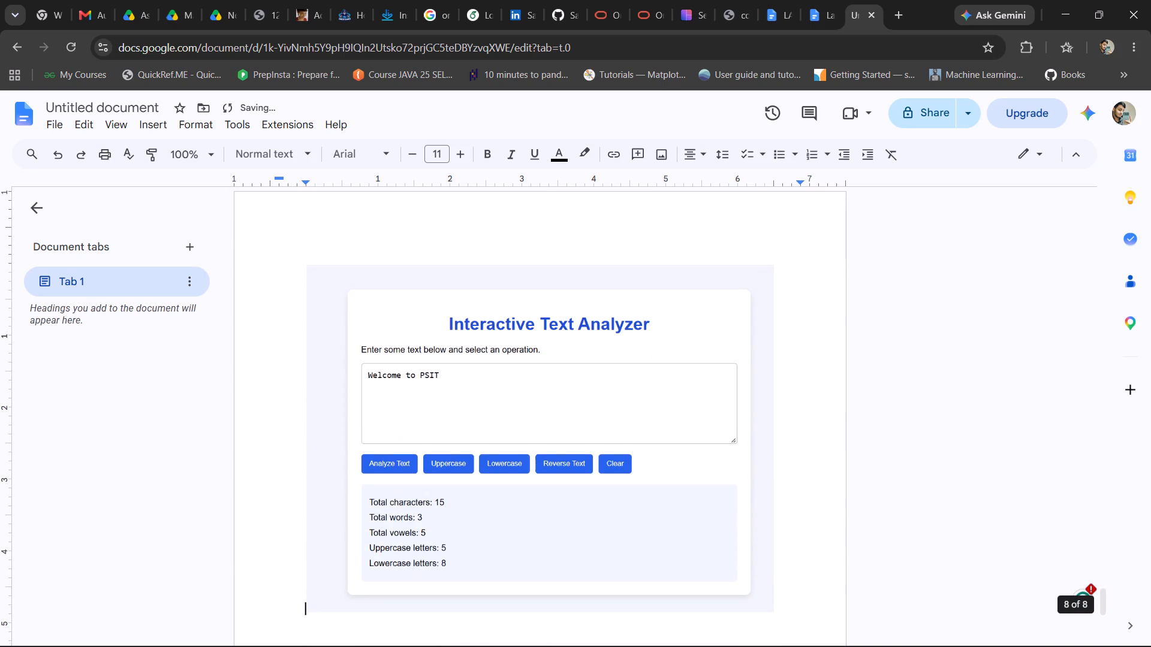
# Delete the empty line between the first Interactive Text Analyzer image and the horizontal line beneath it.
pyautogui.scroll(10, 810, 256)
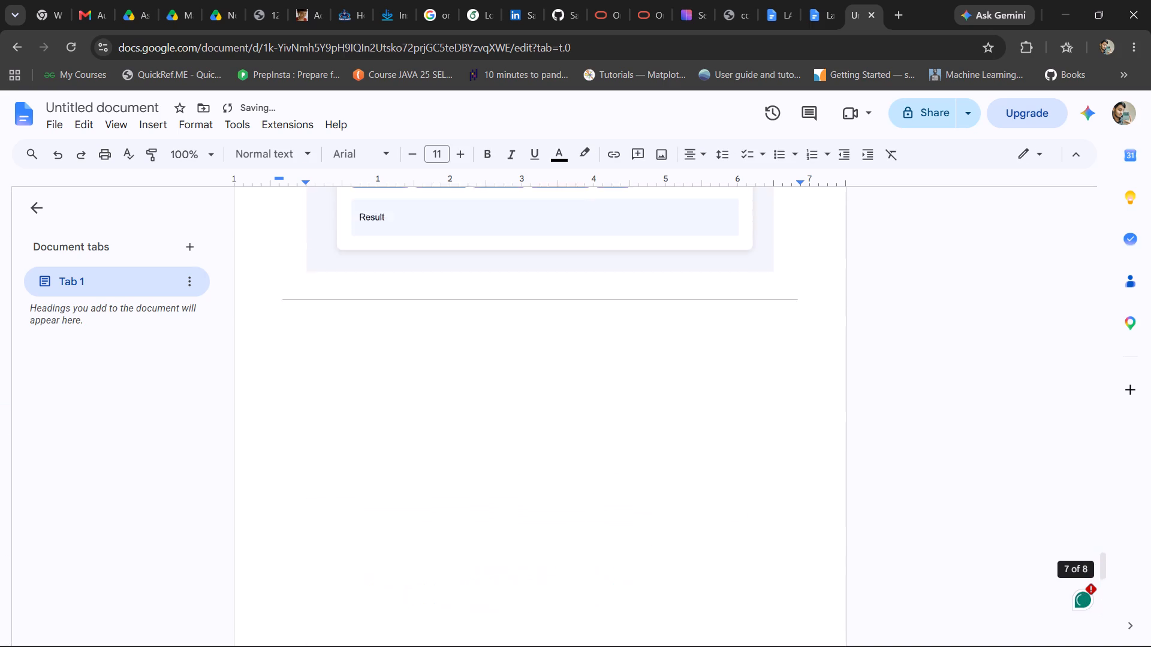
pyautogui.click(507, 530)
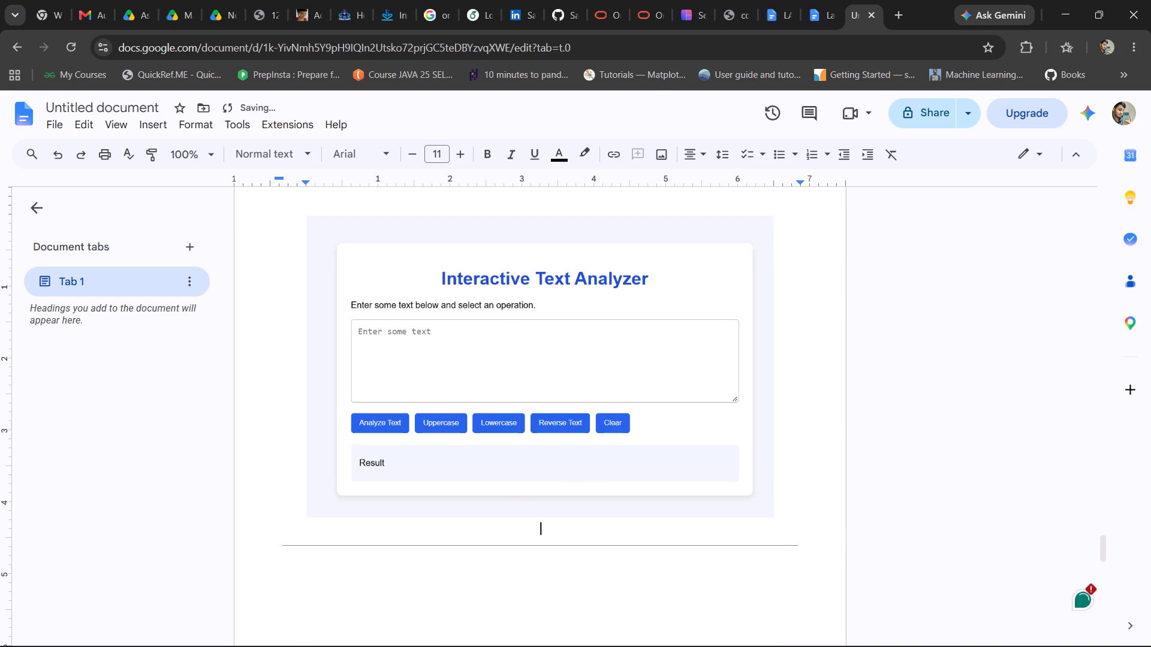
pyautogui.press('BackSpace')
pyautogui.press('BackSpace')
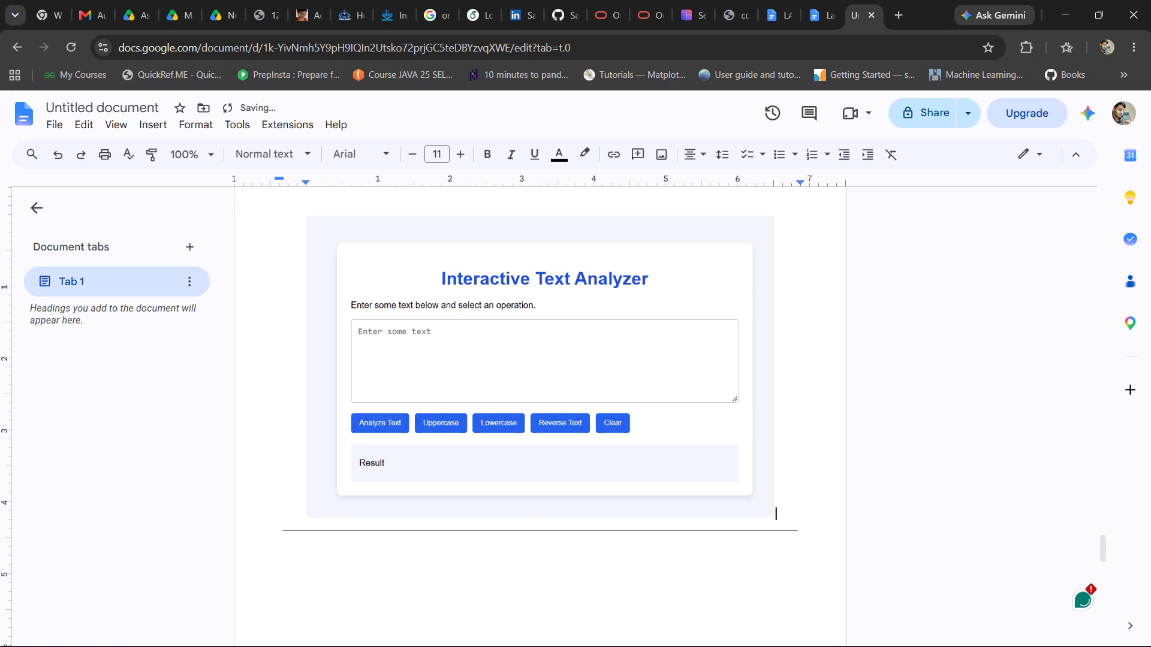
# Delete the horizontal line below the first Interactive Text Analyzer image.
pyautogui.scroll(-3, 627, 598)
pyautogui.click(522, 336)
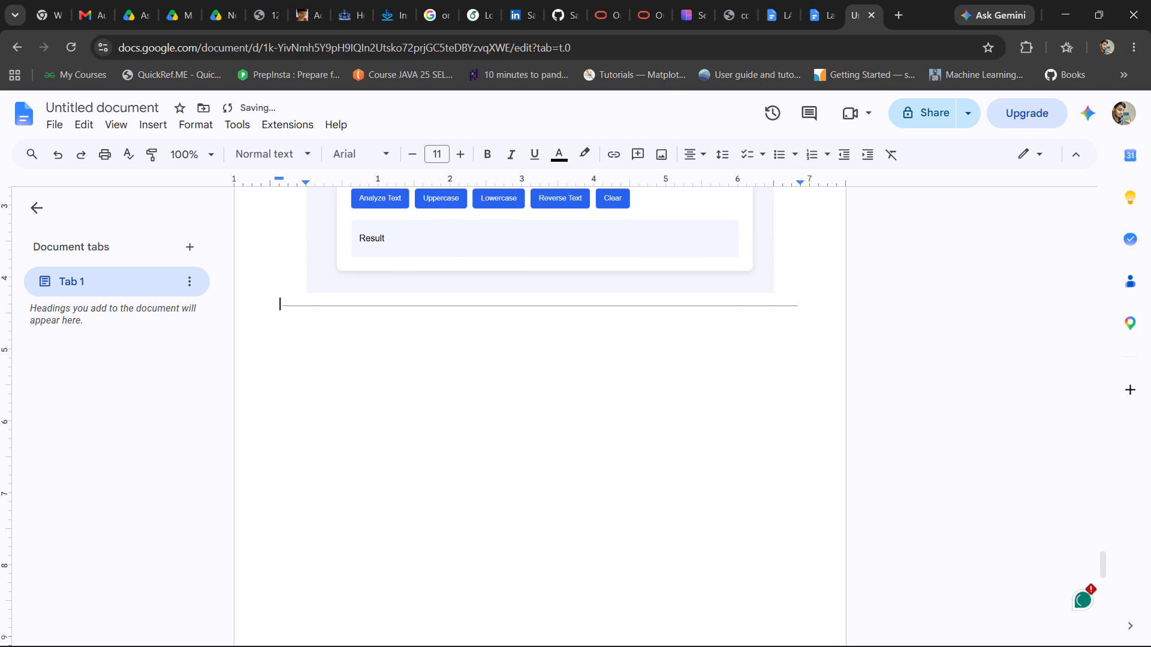
pyautogui.click(519, 350)
pyautogui.click(827, 306)
pyautogui.press('BackSpace')
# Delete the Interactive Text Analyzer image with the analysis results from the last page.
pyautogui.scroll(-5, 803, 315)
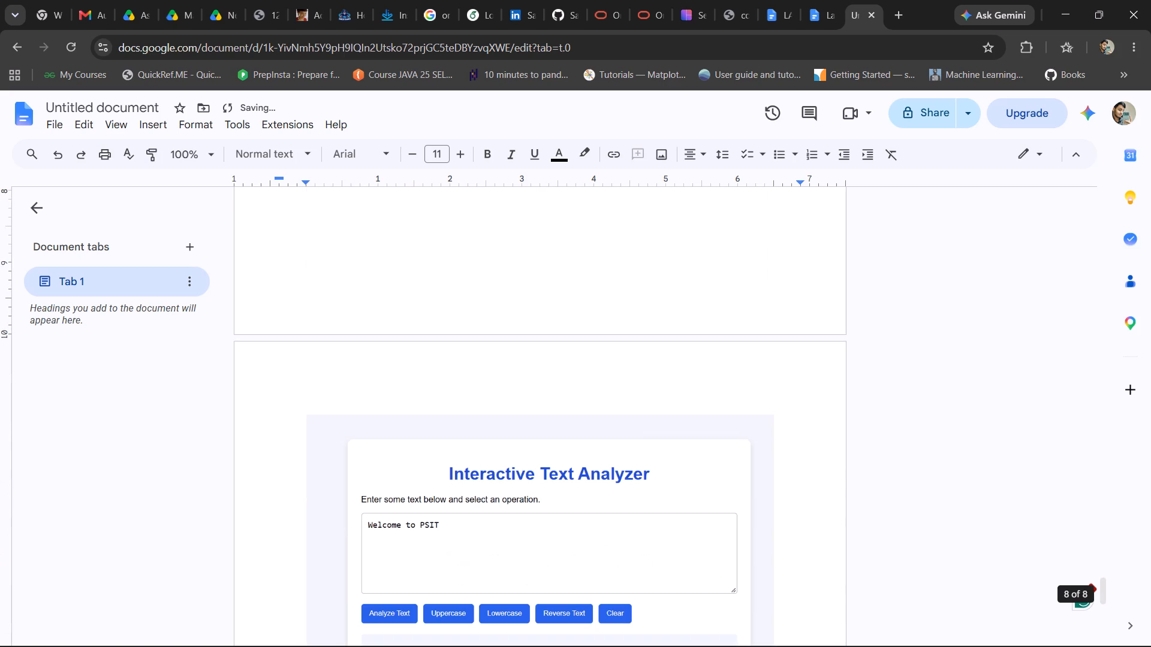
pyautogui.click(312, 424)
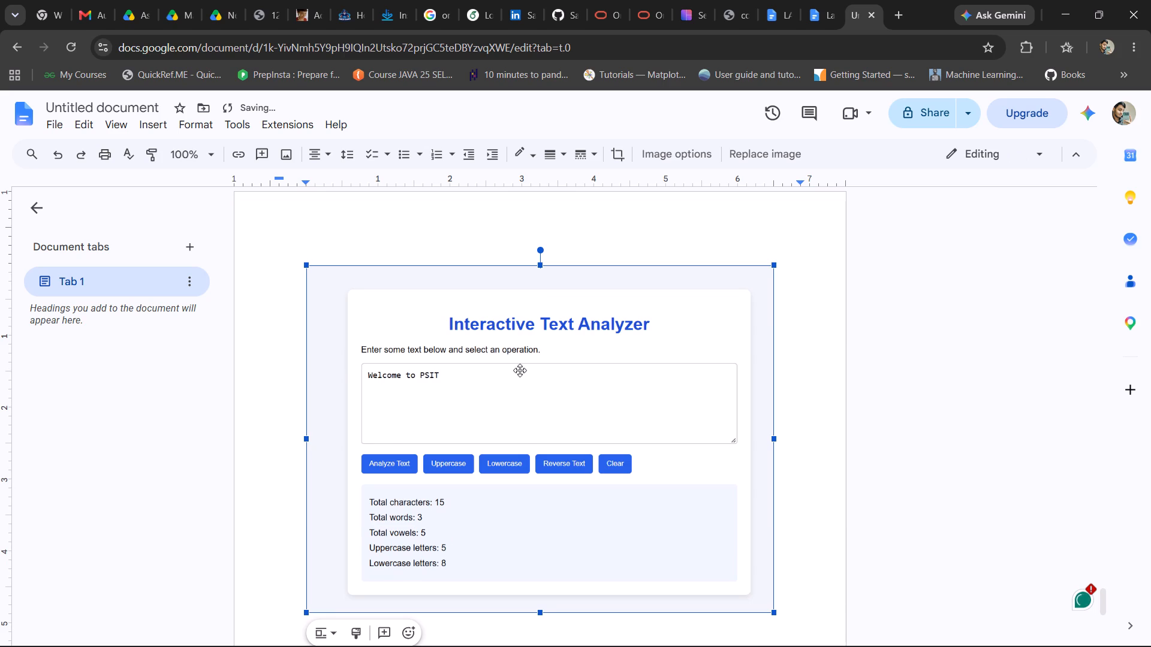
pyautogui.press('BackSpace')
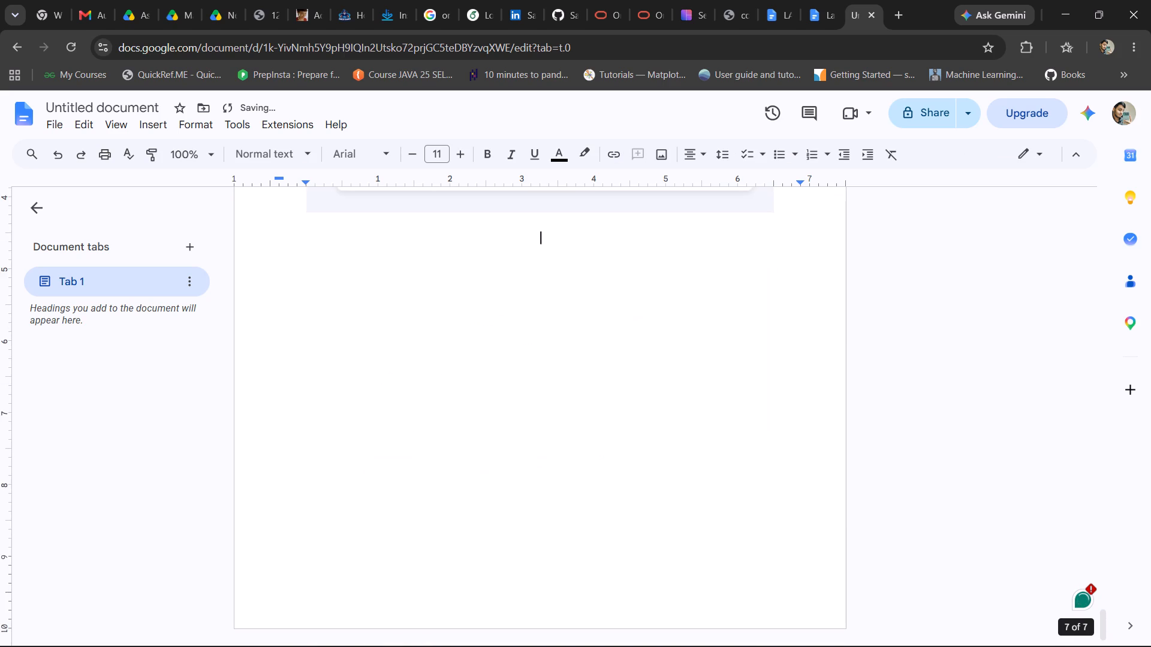
# Insert Screenshot 2026-10-26 235831.png, the Interactive Text Analyzer capture with results, from the computer below the first analyzer image.
pyautogui.click(149, 128)
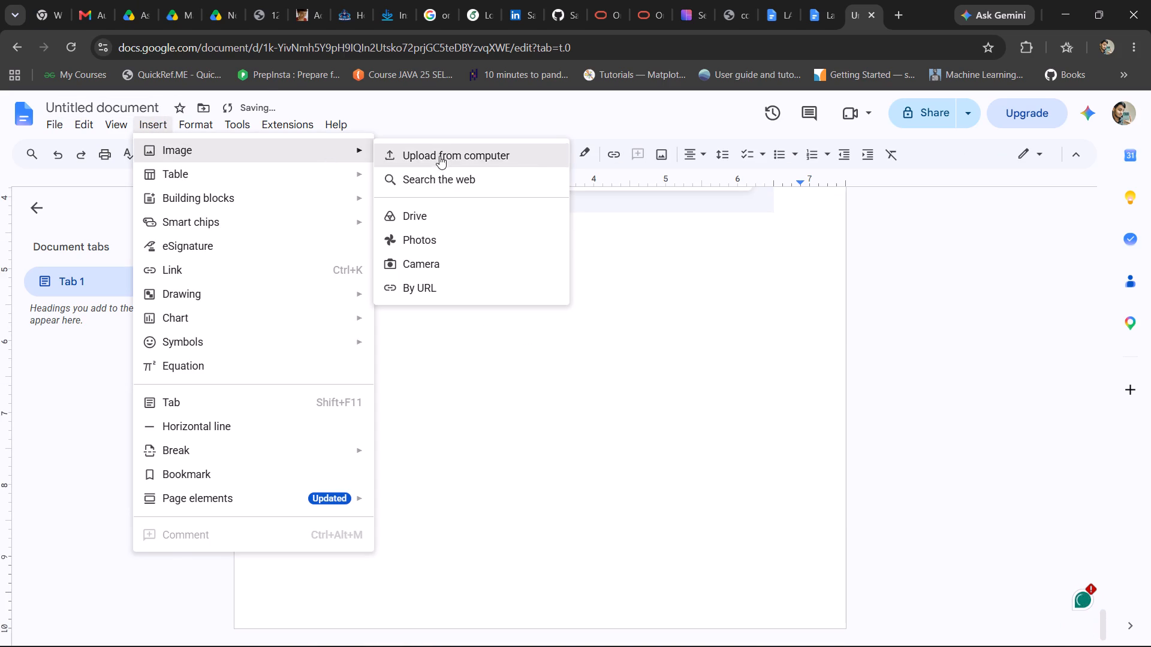
pyautogui.click(439, 156)
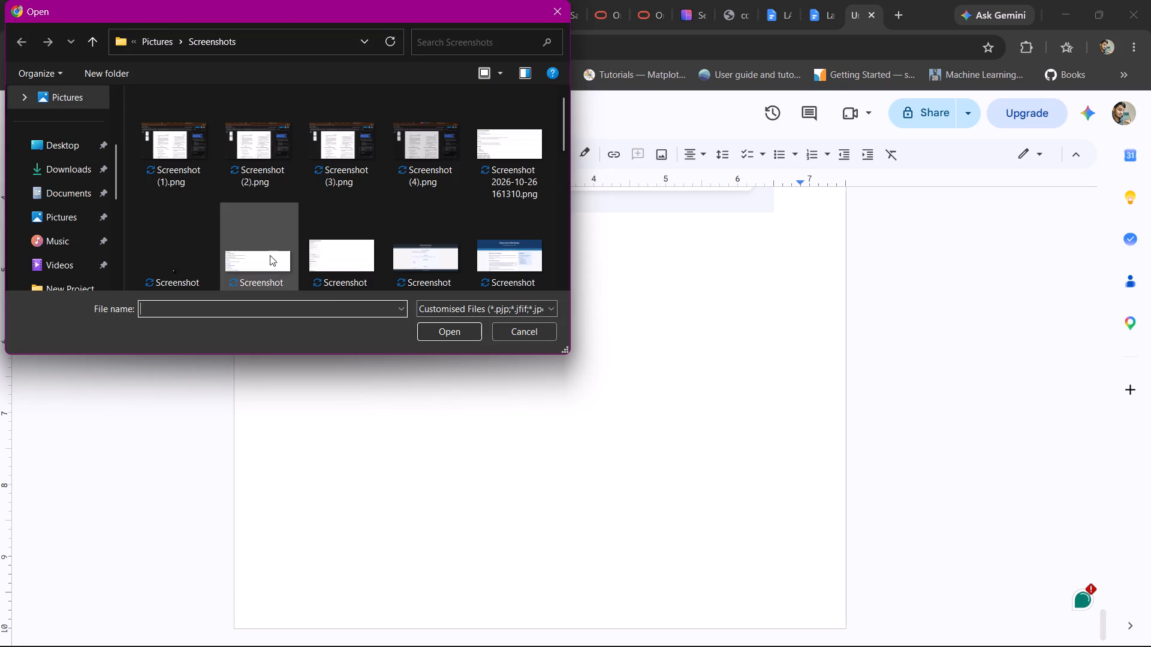
pyautogui.scroll(-4, 337, 255)
pyautogui.scroll(-1, 303, 186)
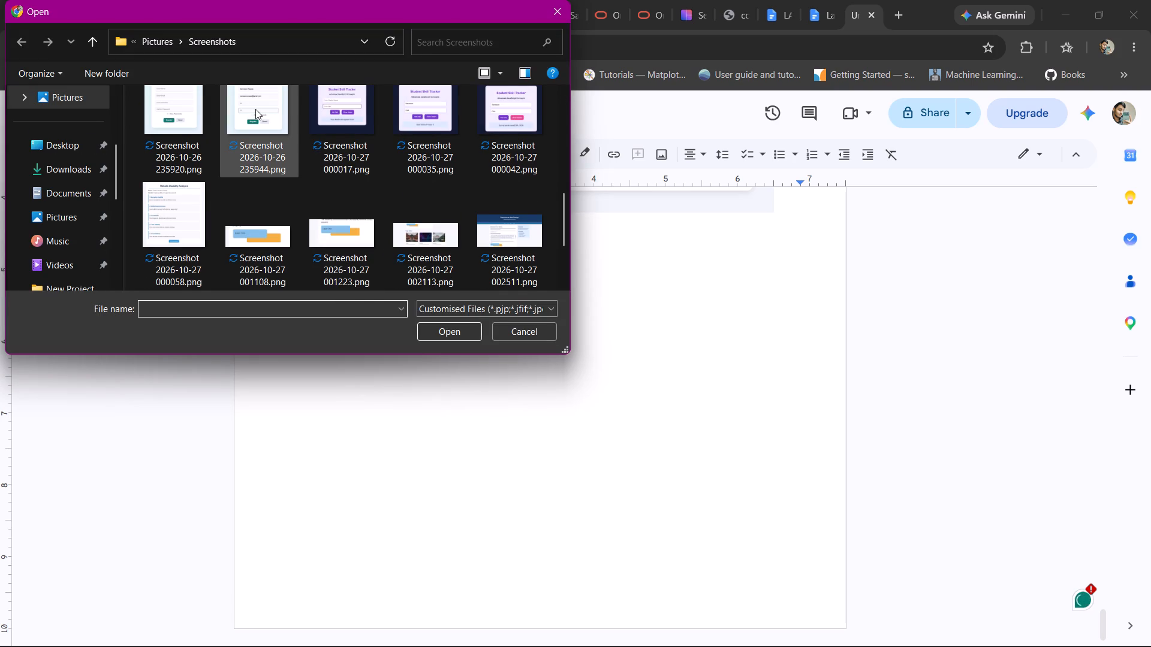
pyautogui.scroll(1, 255, 109)
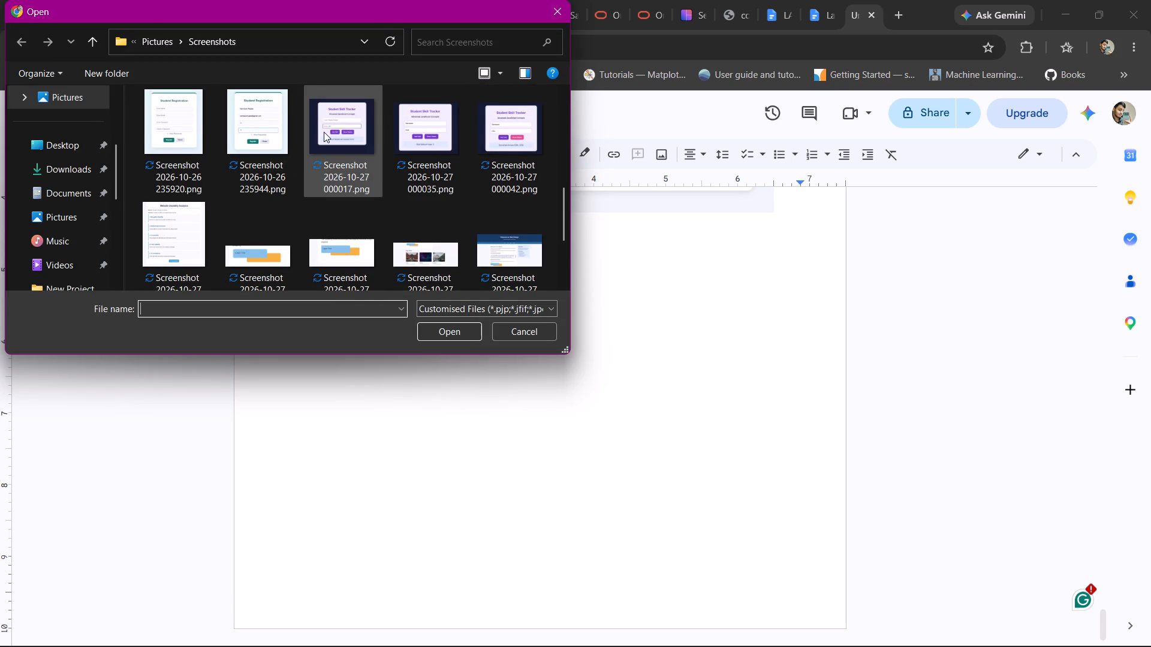
pyautogui.scroll(1, 324, 132)
pyautogui.click(486, 133)
pyautogui.click(436, 332)
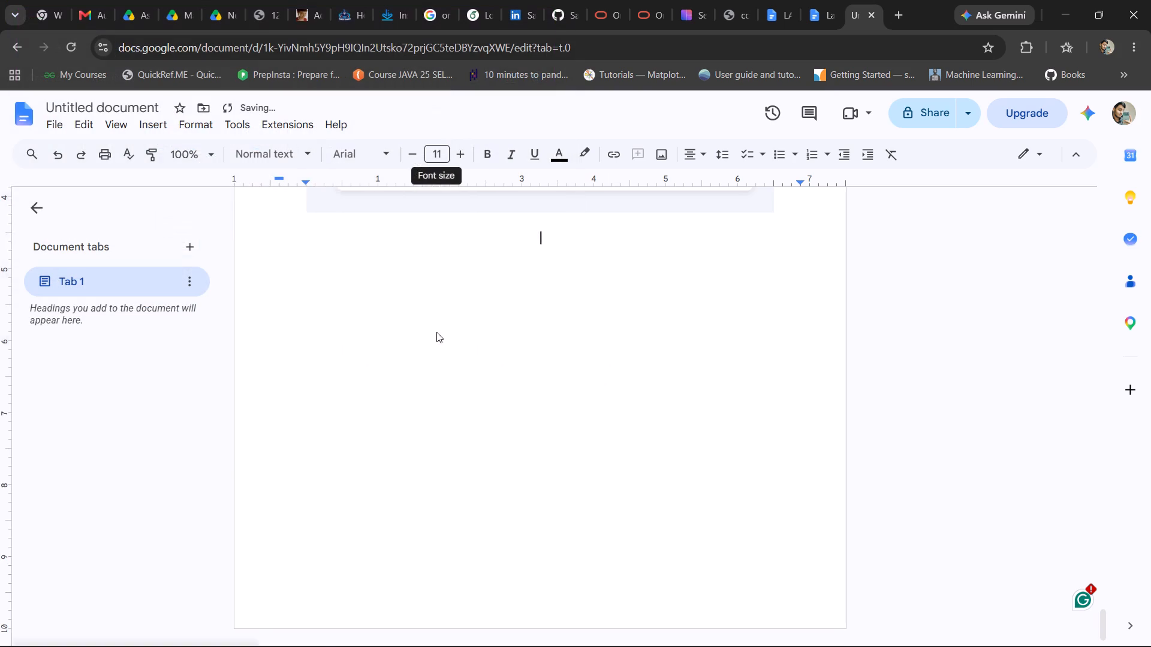
# Shrink the first Interactive Text Analyzer image, the one with the empty text box, proportionally to about 6.1 inches wide.
pyautogui.scroll(10, 584, 271)
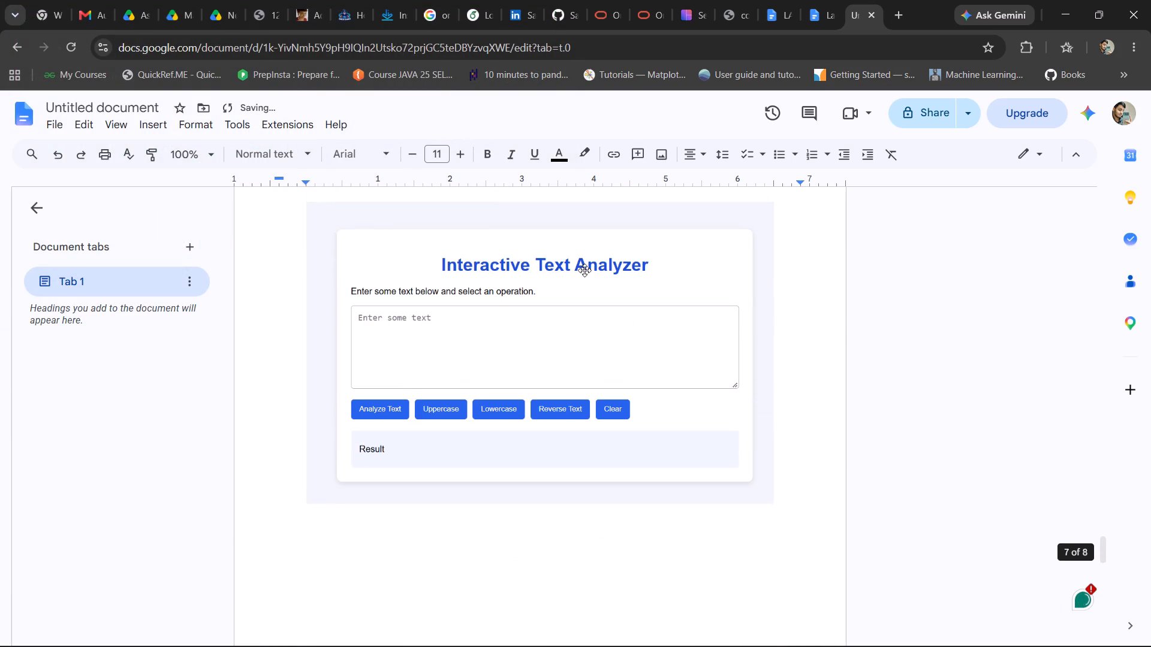
pyautogui.scroll(2, 584, 270)
pyautogui.scroll(-10, 584, 270)
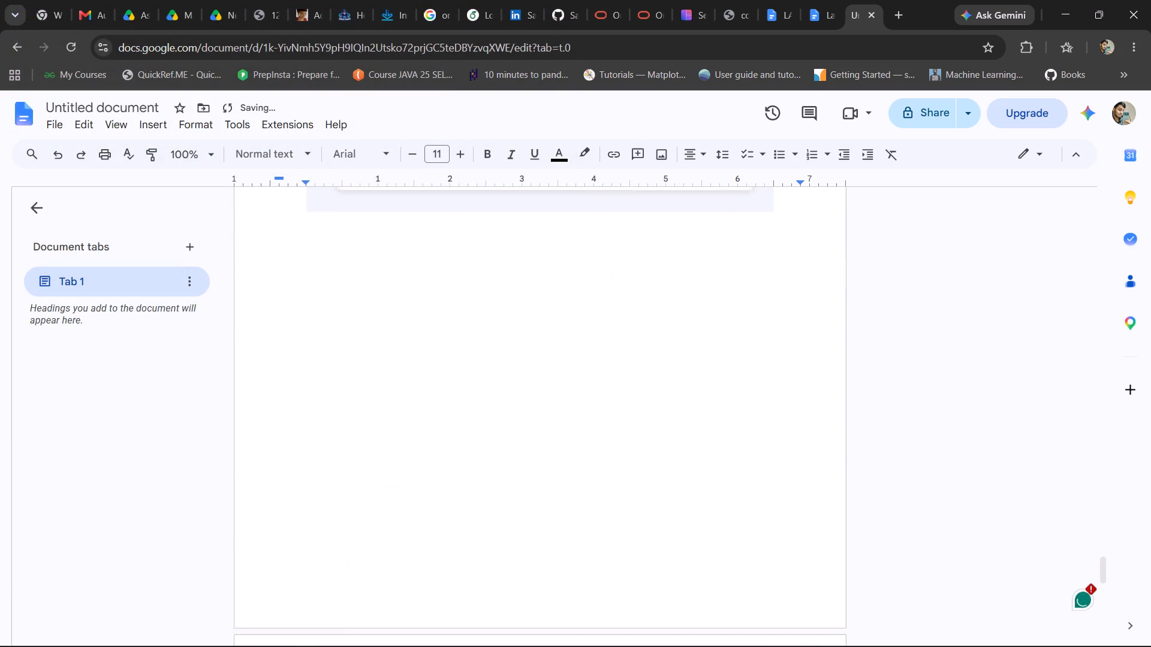
pyautogui.scroll(-2, 643, 394)
pyautogui.scroll(8, 668, 355)
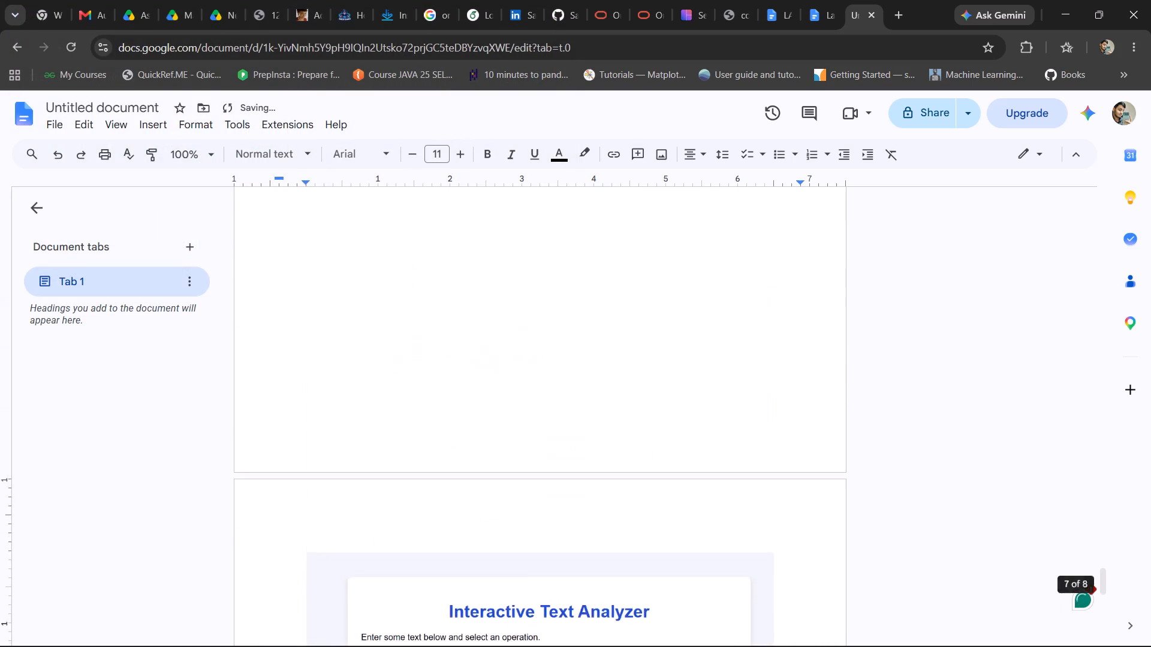
pyautogui.scroll(1, 668, 355)
pyautogui.click(739, 393)
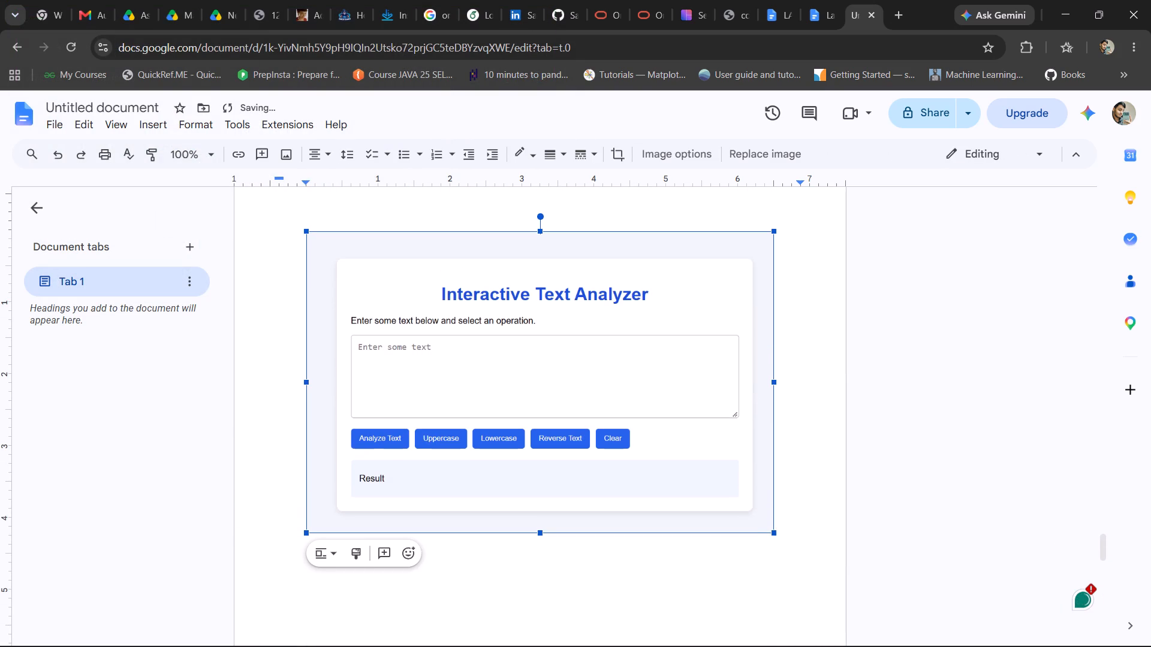
pyautogui.moveTo(770, 530); pyautogui.dragTo(762, 514)
pyautogui.click(762, 514)
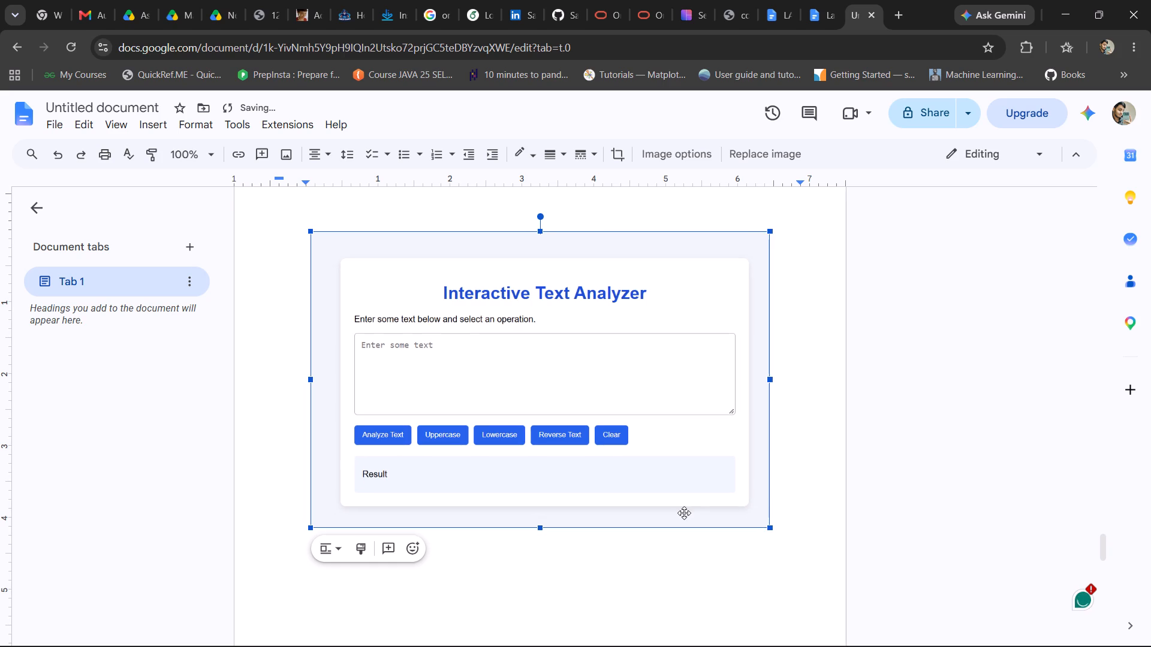
pyautogui.moveTo(771, 528); pyautogui.dragTo(752, 503)
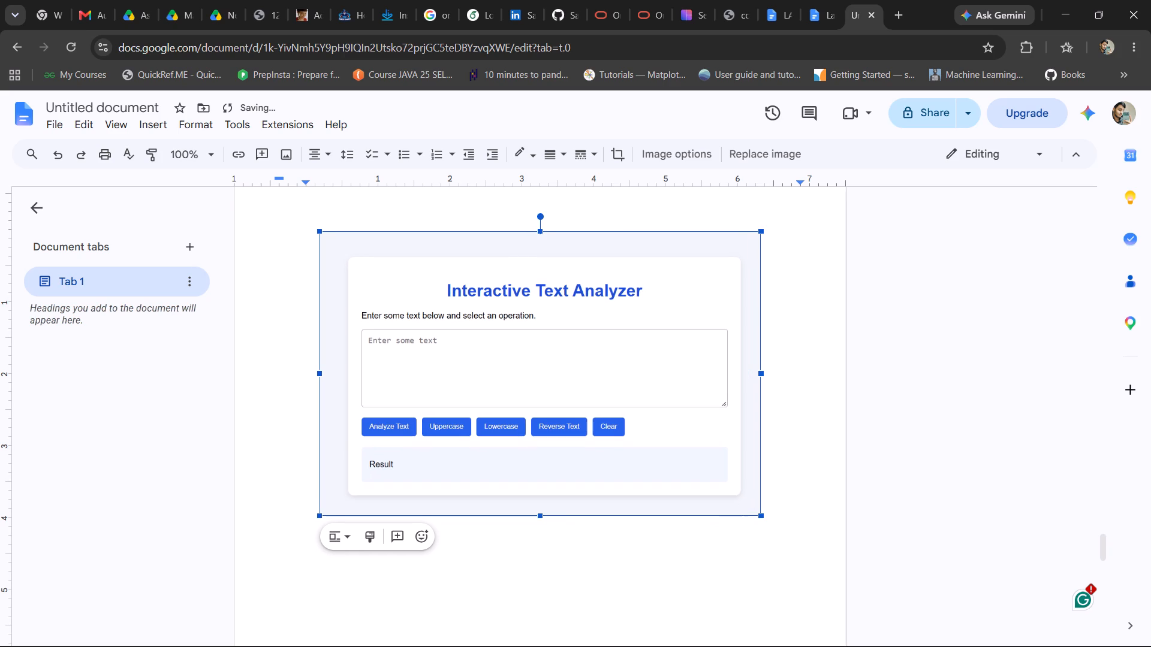
# Shrink the second Interactive Text Analyzer image proportionally to about 6.2 inches wide so it fits on the first one's page.
pyautogui.scroll(-6, 709, 535)
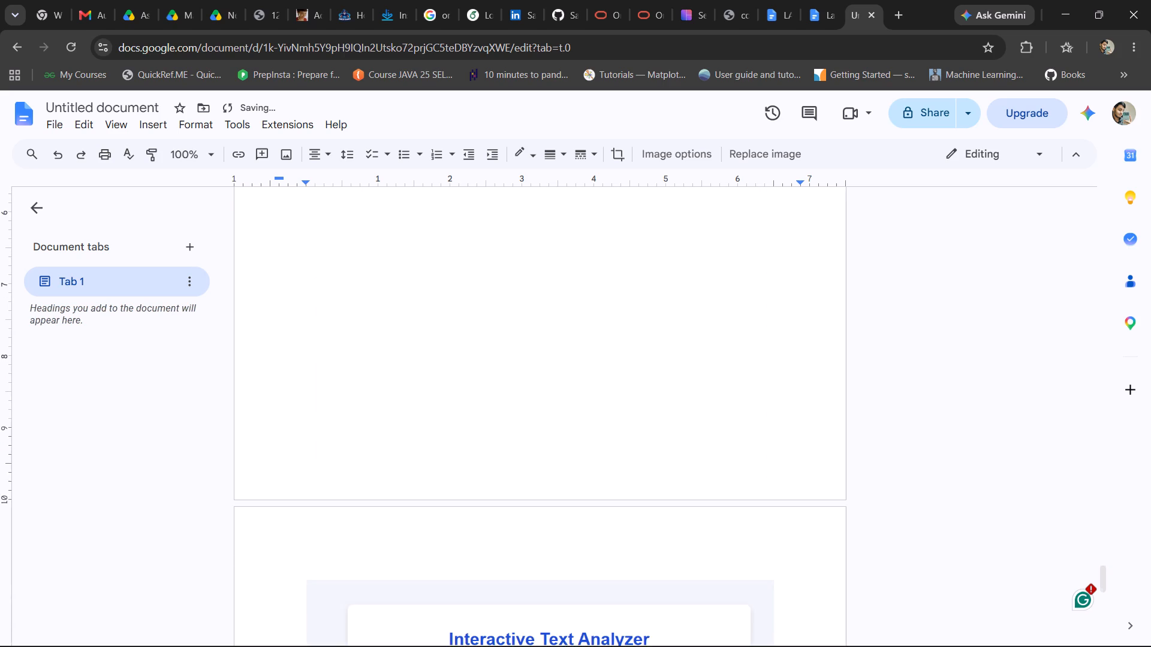
pyautogui.scroll(-3, 711, 532)
pyautogui.click(717, 560)
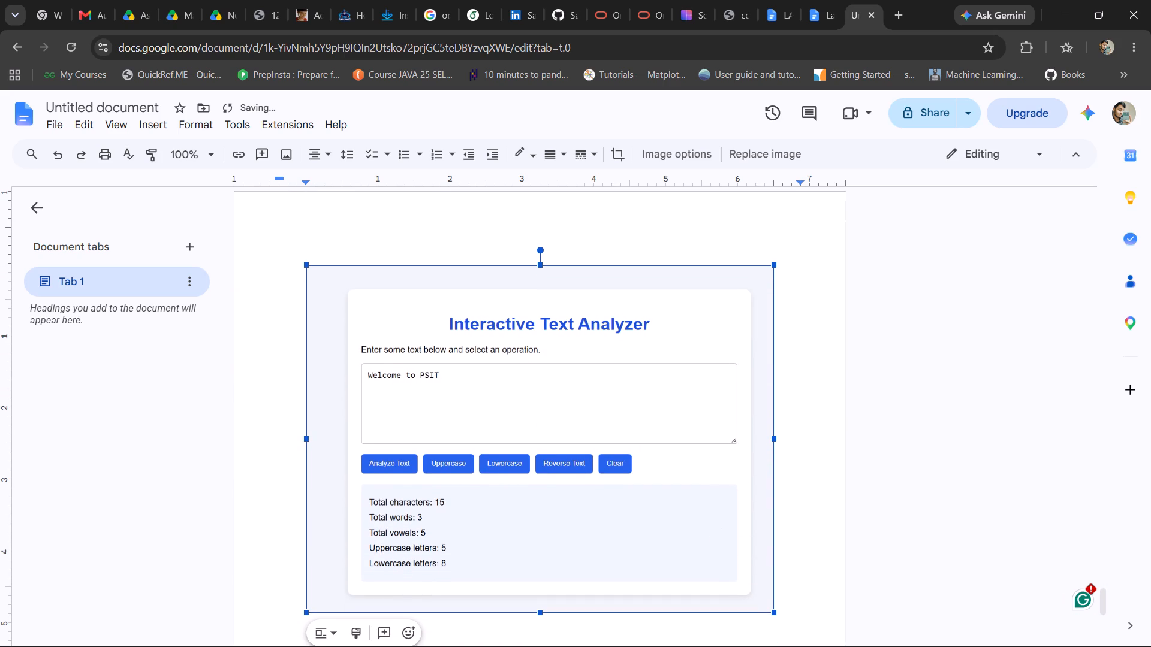
pyautogui.moveTo(772, 615); pyautogui.dragTo(753, 591)
# Shrink the Interactive Text Analyzer image with the results slightly, to about 6.1 inches wide, to match the first analyzer image's width.
pyautogui.scroll(3, 703, 509)
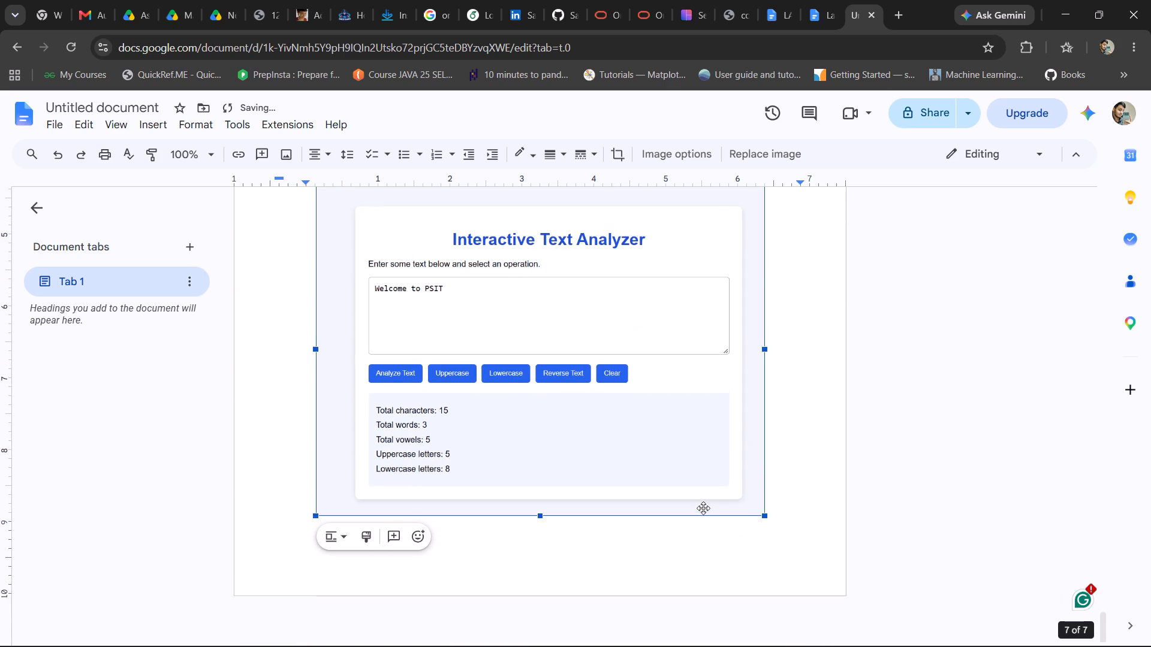
pyautogui.scroll(1, 703, 508)
pyautogui.click(790, 453)
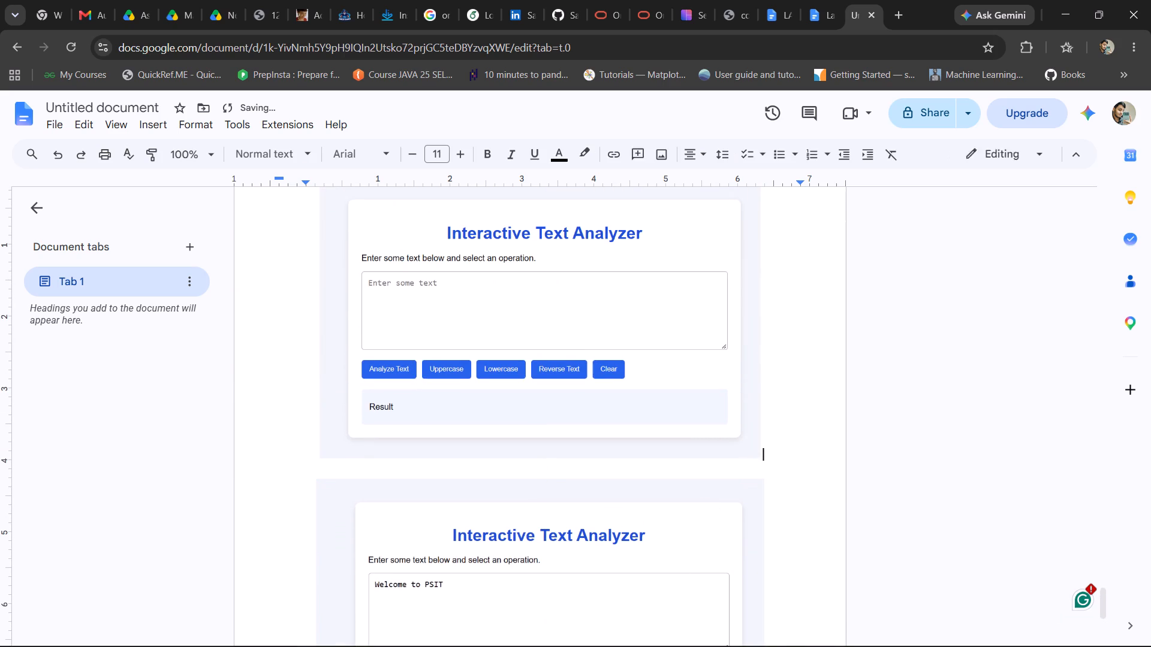
pyautogui.click(742, 497)
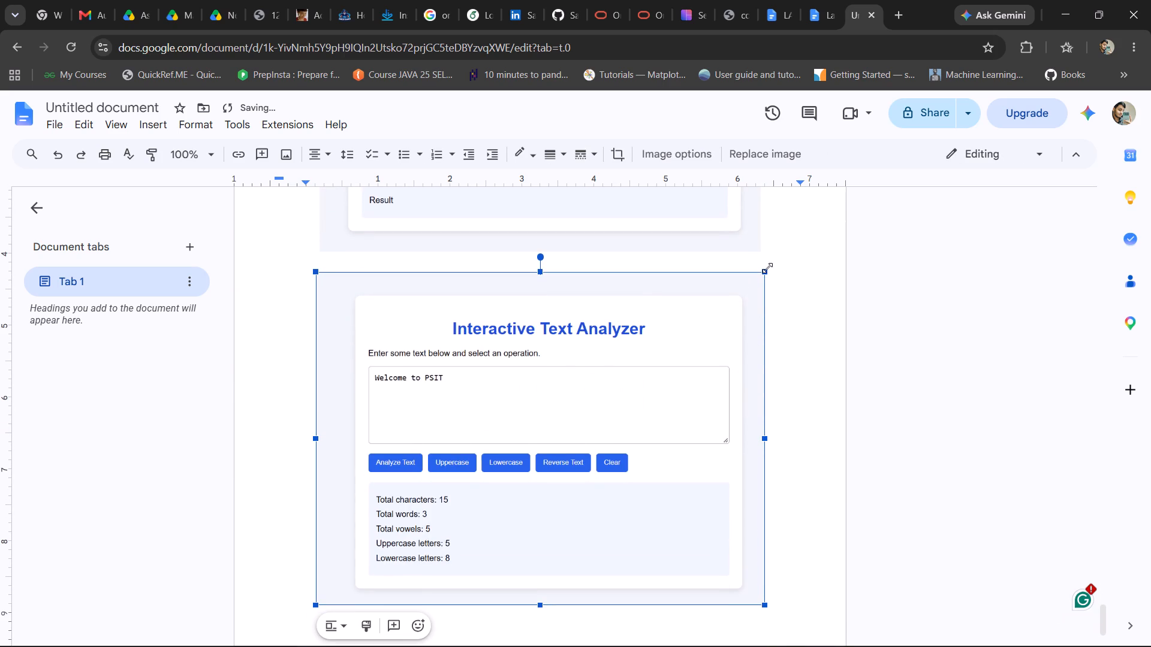
pyautogui.click(766, 271)
pyautogui.click(782, 292)
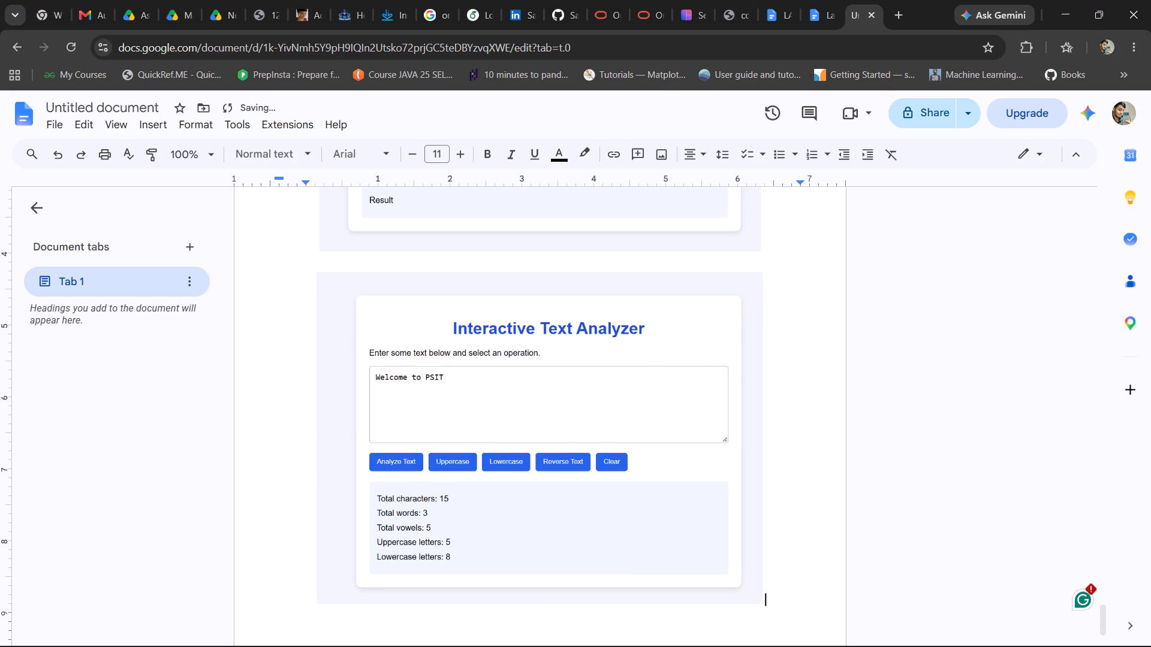
pyautogui.click(754, 282)
pyautogui.click(761, 271)
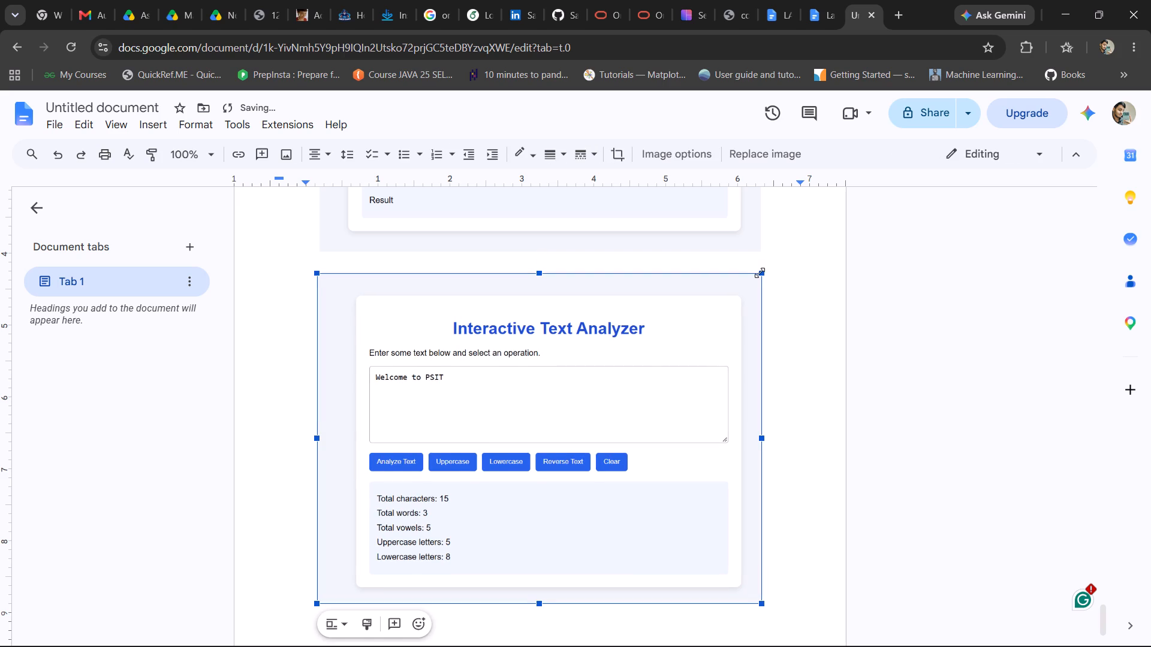
pyautogui.click(777, 288)
pyautogui.click(751, 292)
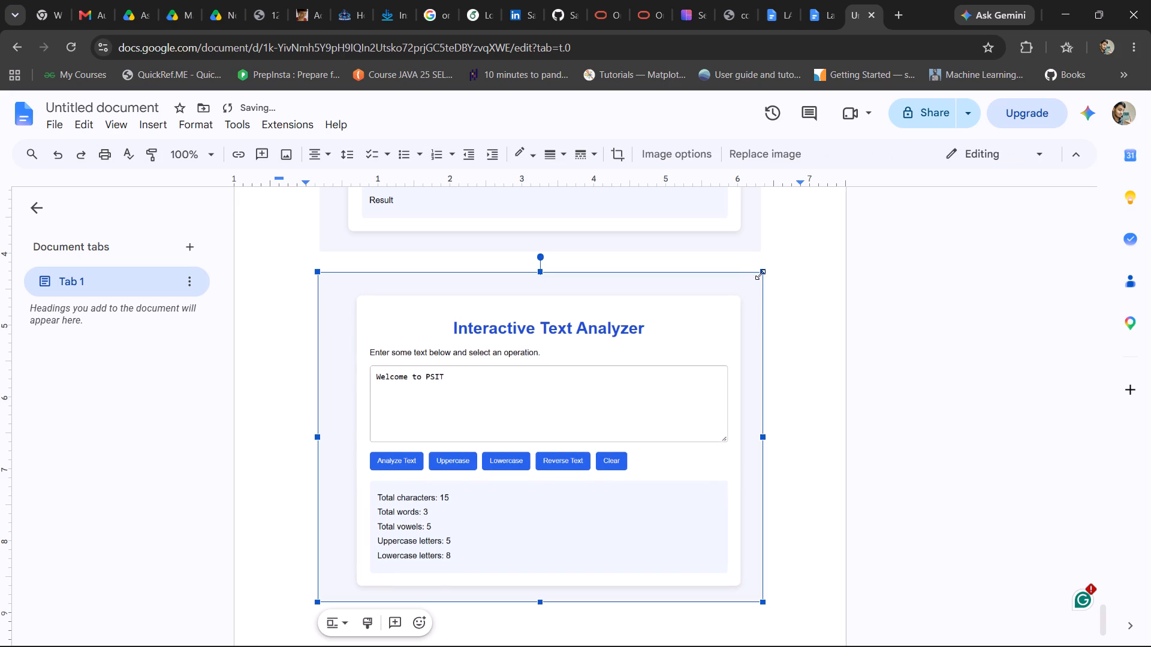
pyautogui.click(761, 273)
pyautogui.click(781, 283)
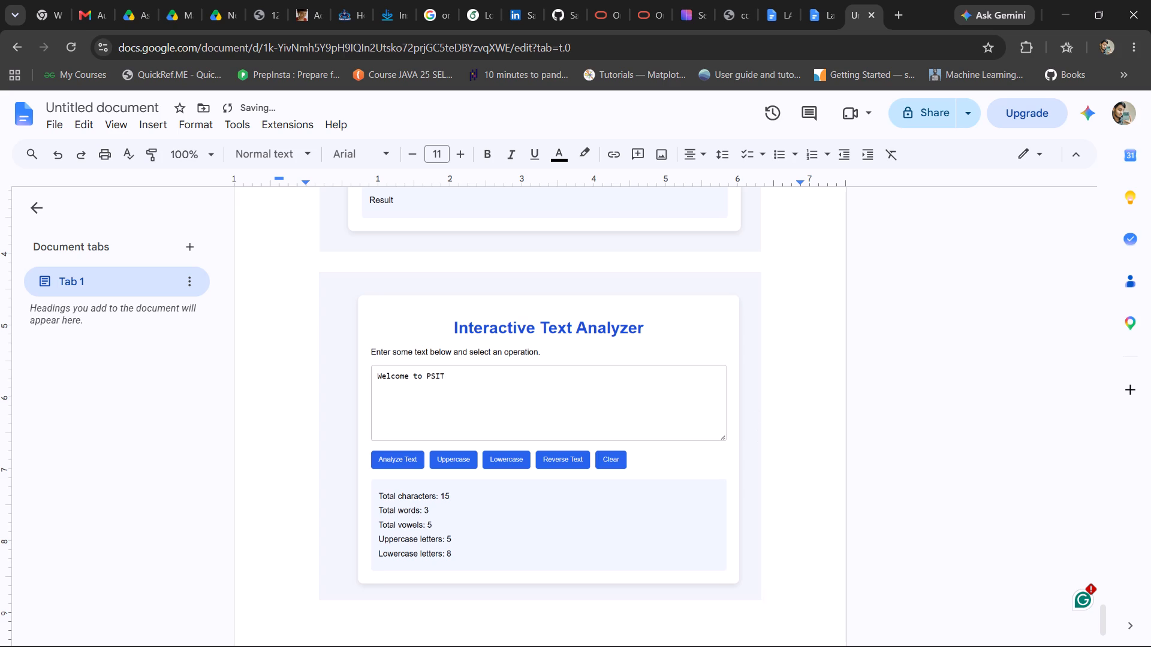
pyautogui.scroll(4, 783, 463)
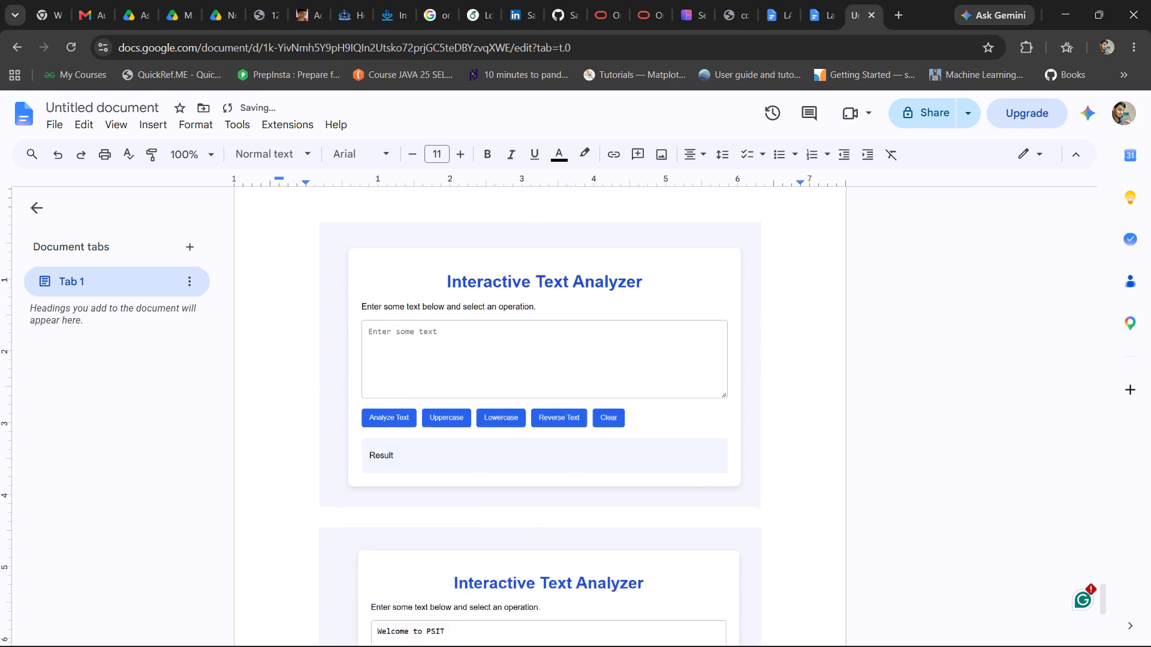
pyautogui.scroll(-4, 783, 463)
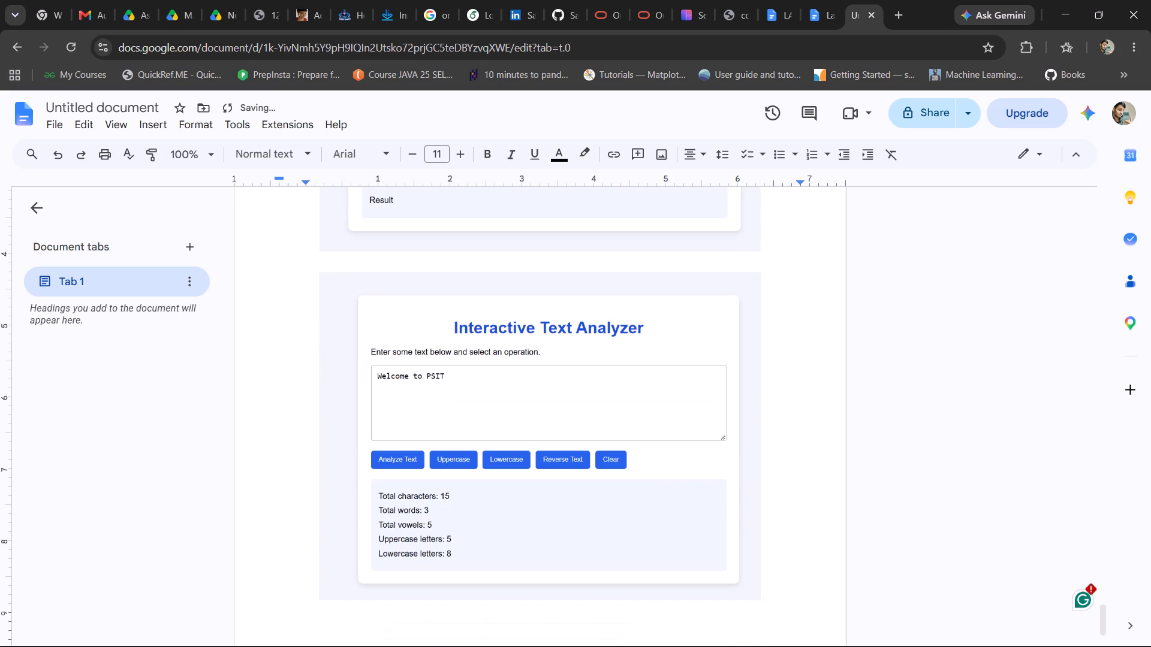
# Insert Screenshot 2026-10-26 235920.png, the blank Student Registration form, from the computer after the second analyzer image.
pyautogui.click(195, 124)
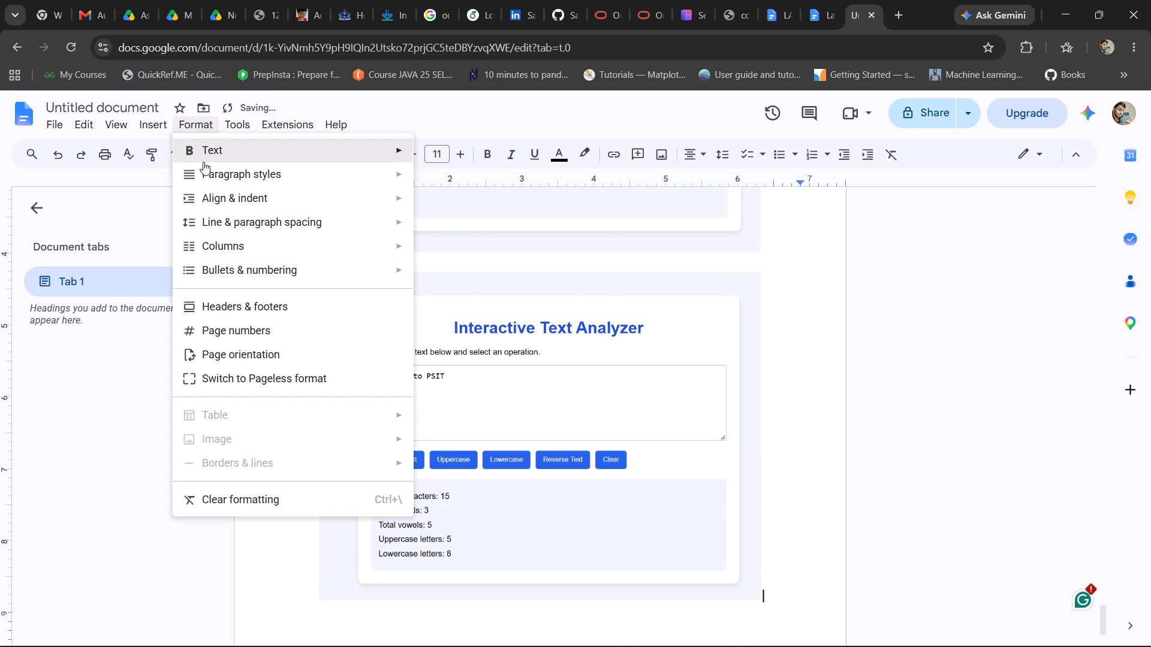
pyautogui.click(166, 125)
pyautogui.click(166, 125)
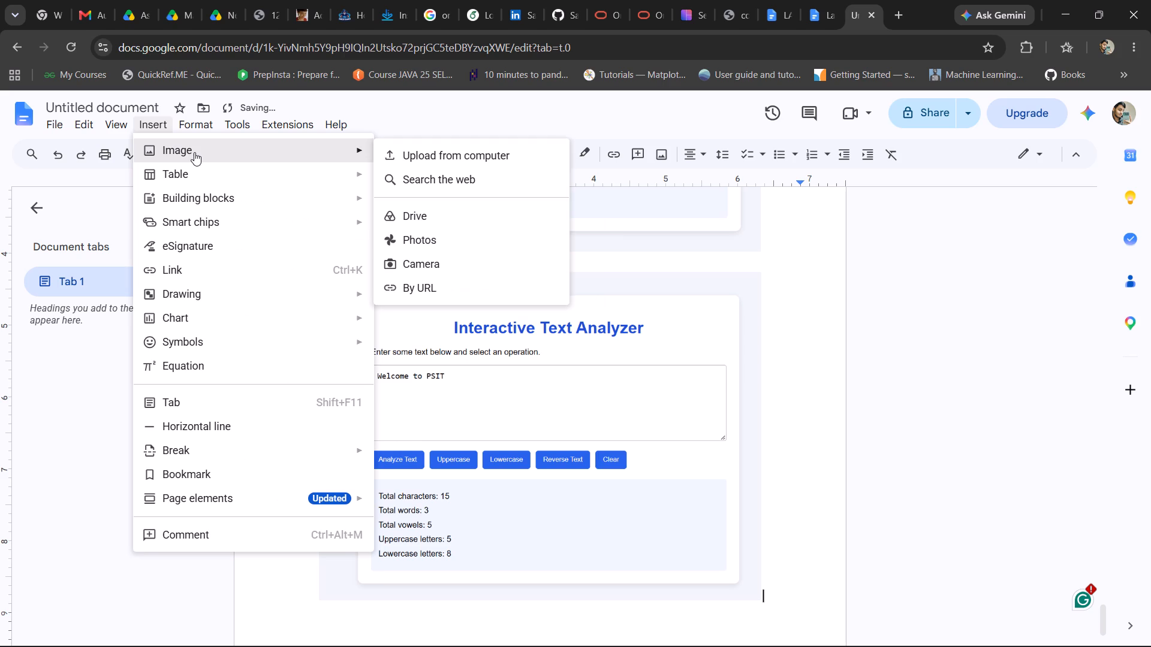
pyautogui.click(194, 152)
pyautogui.click(394, 160)
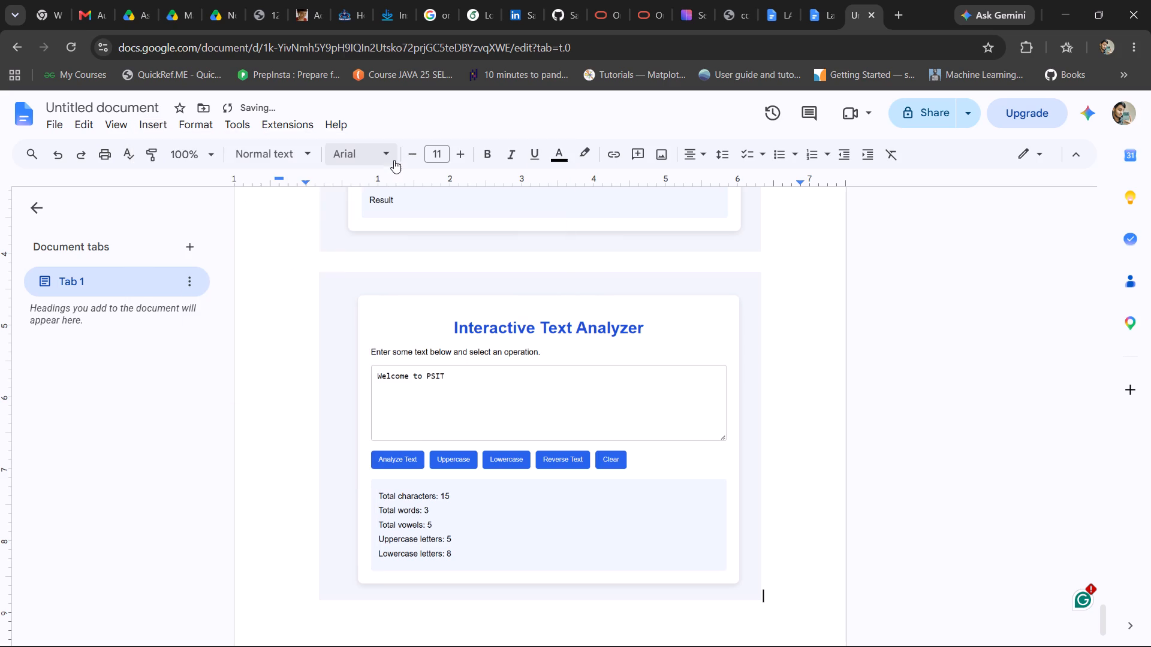
pyautogui.scroll(-3, 394, 160)
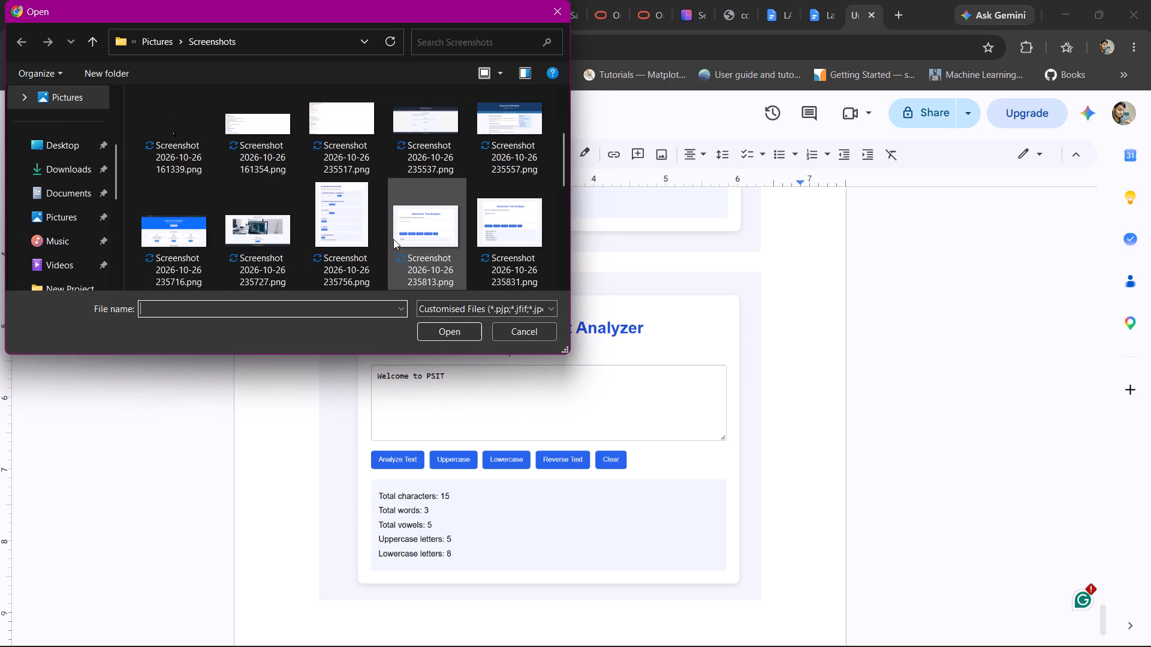
pyautogui.scroll(-1, 442, 237)
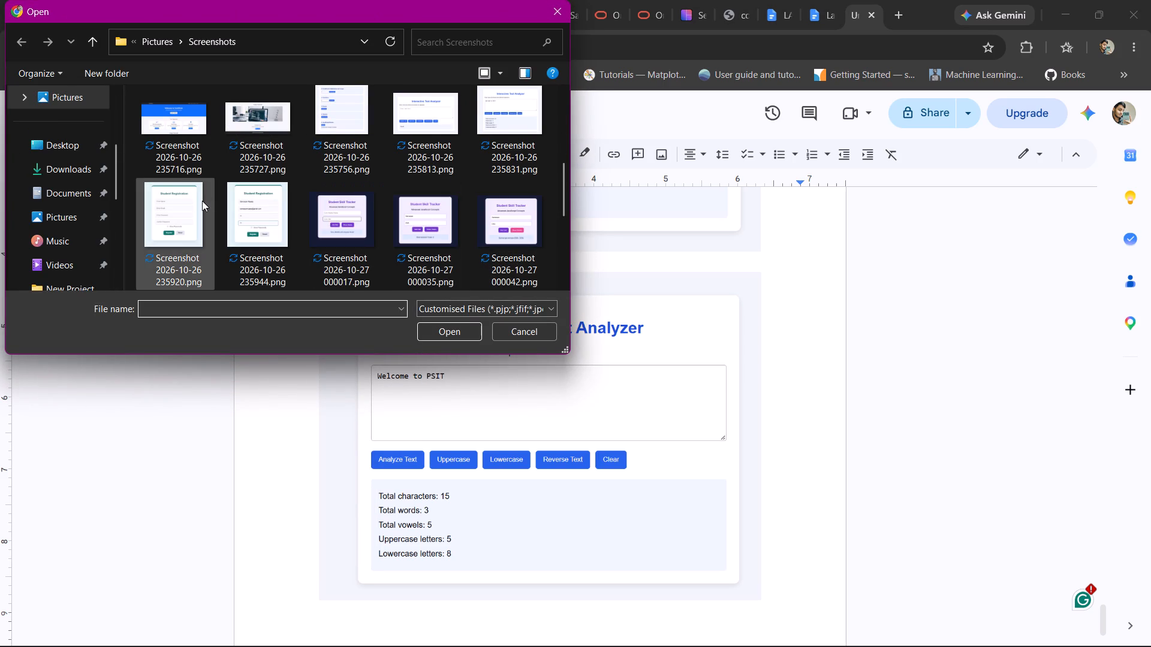
pyautogui.click(202, 201)
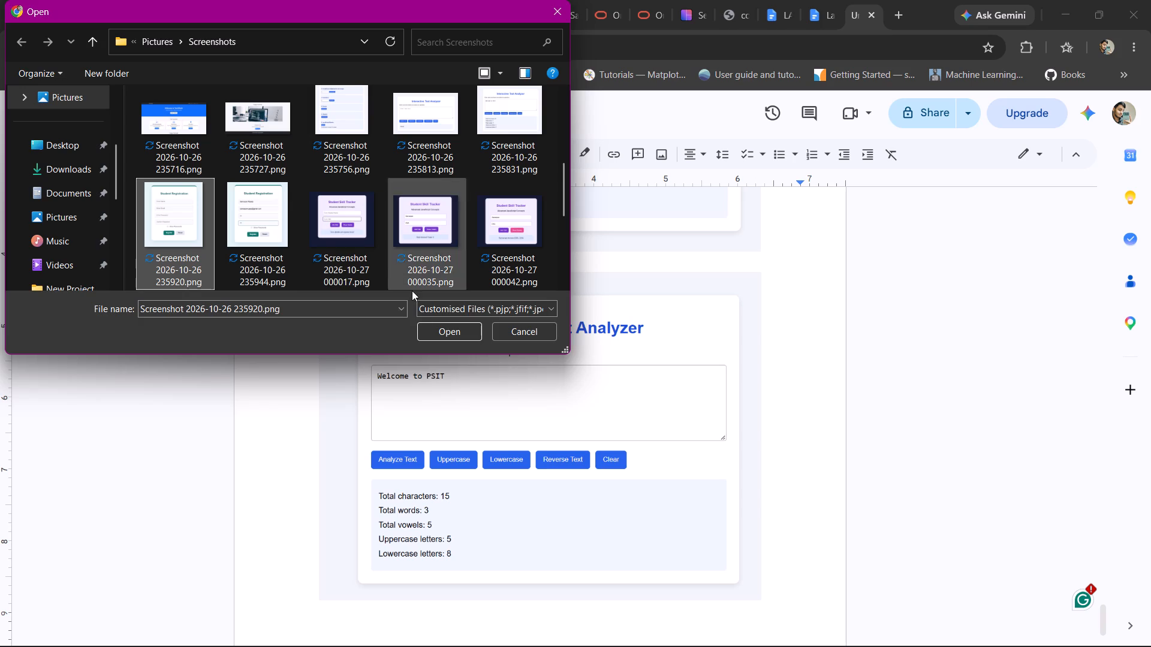
pyautogui.click(432, 327)
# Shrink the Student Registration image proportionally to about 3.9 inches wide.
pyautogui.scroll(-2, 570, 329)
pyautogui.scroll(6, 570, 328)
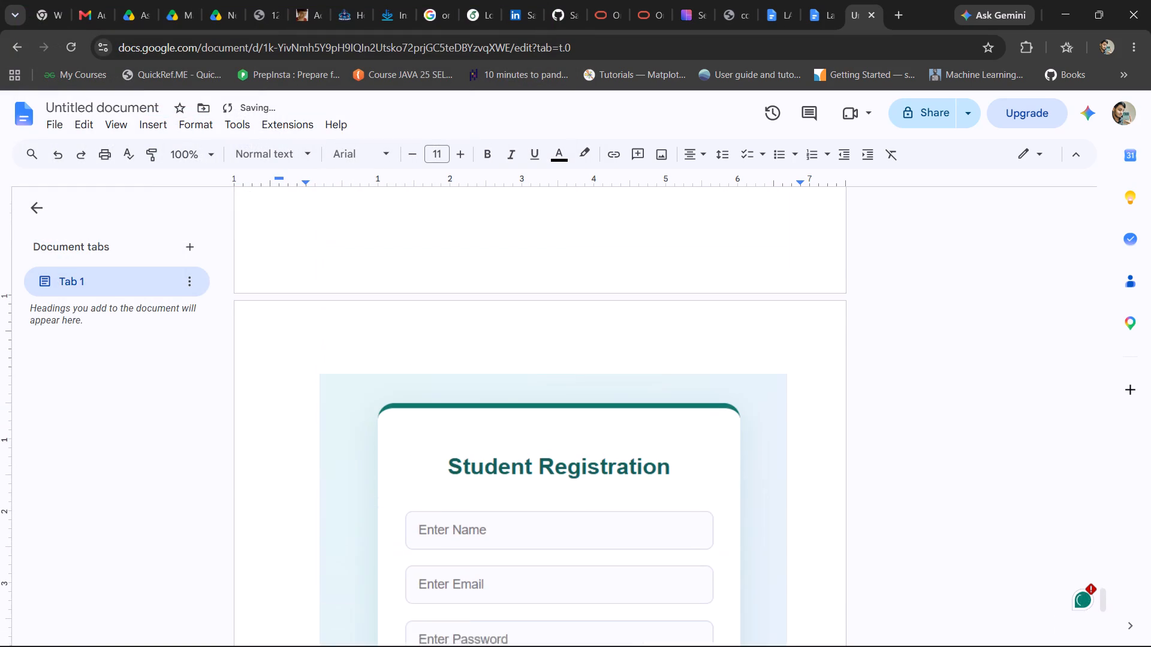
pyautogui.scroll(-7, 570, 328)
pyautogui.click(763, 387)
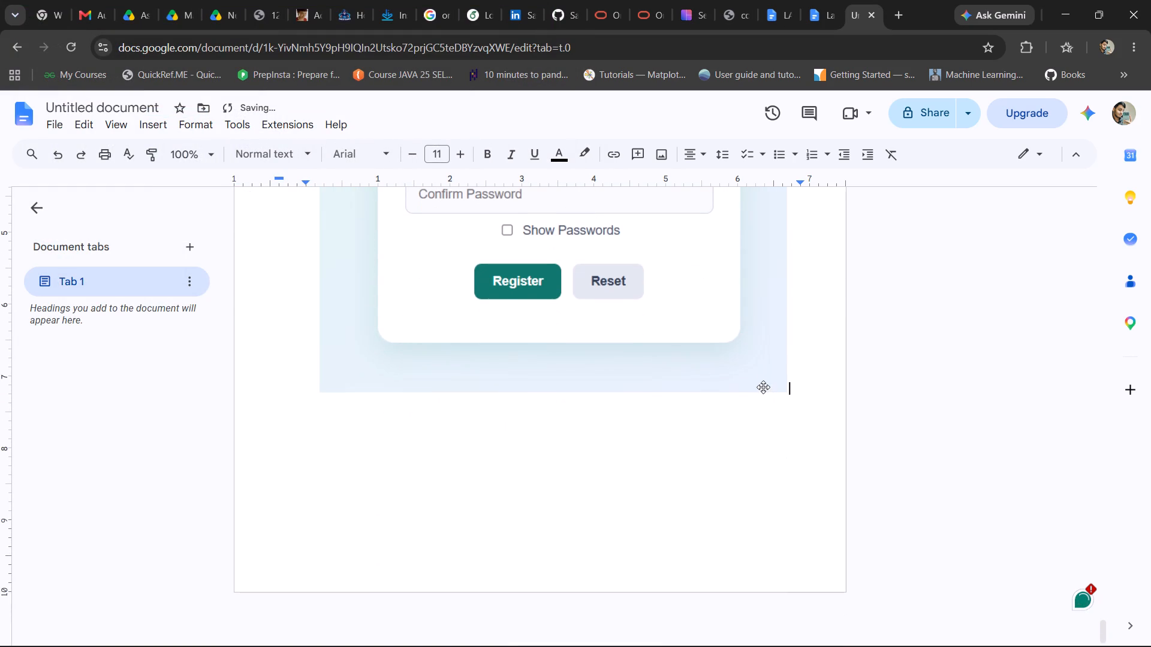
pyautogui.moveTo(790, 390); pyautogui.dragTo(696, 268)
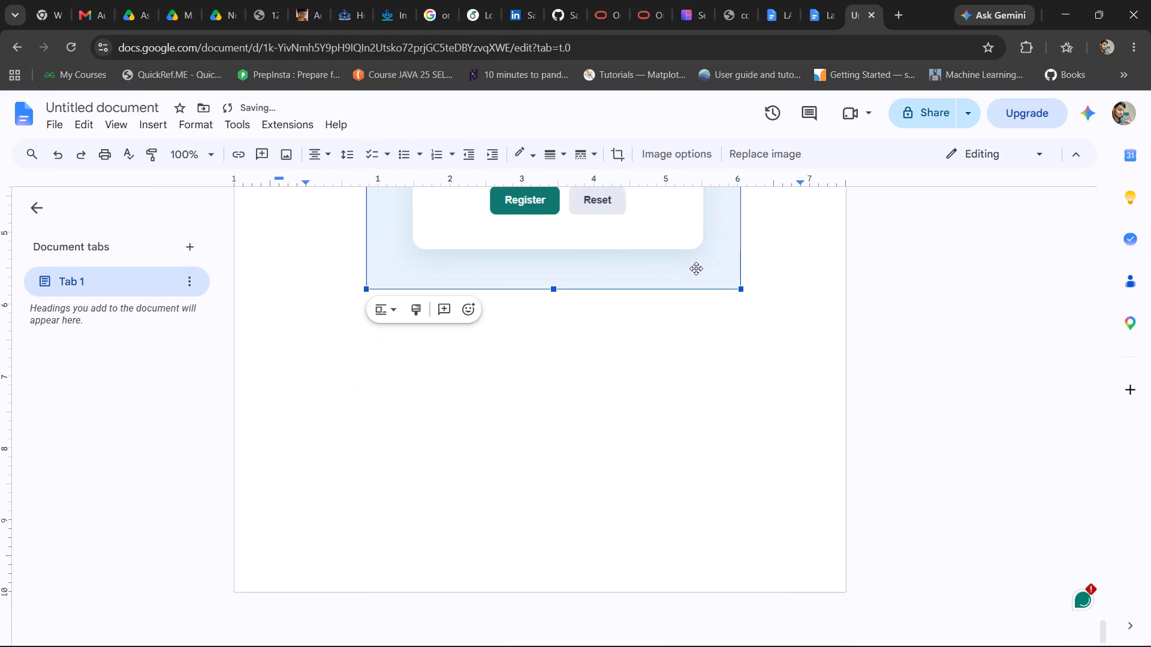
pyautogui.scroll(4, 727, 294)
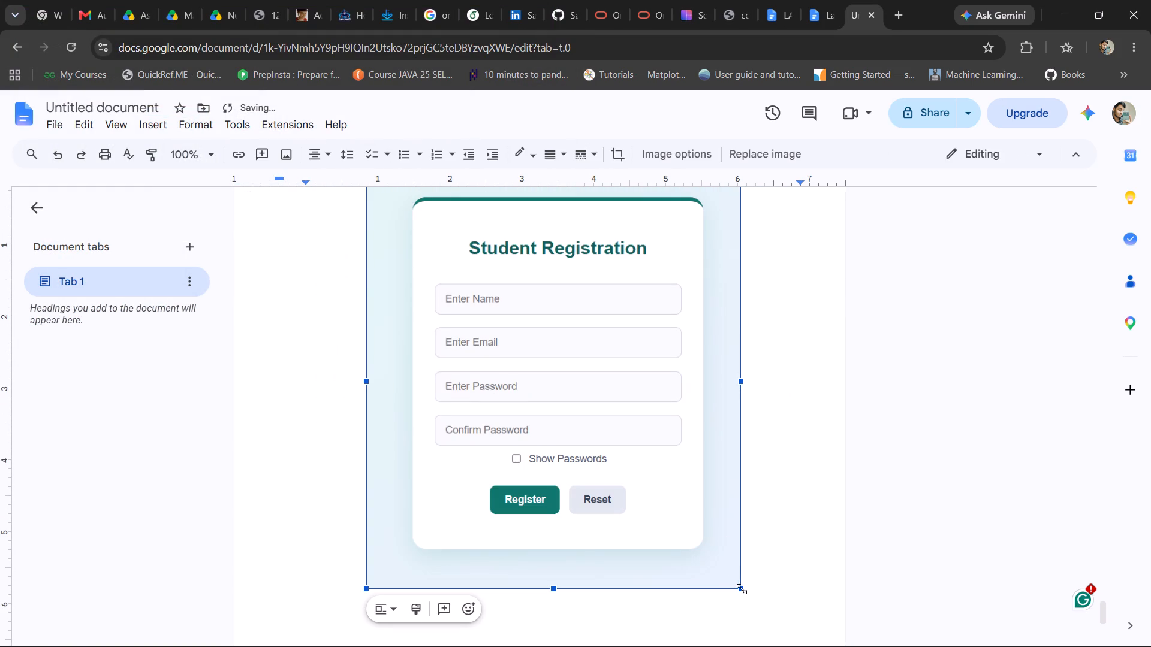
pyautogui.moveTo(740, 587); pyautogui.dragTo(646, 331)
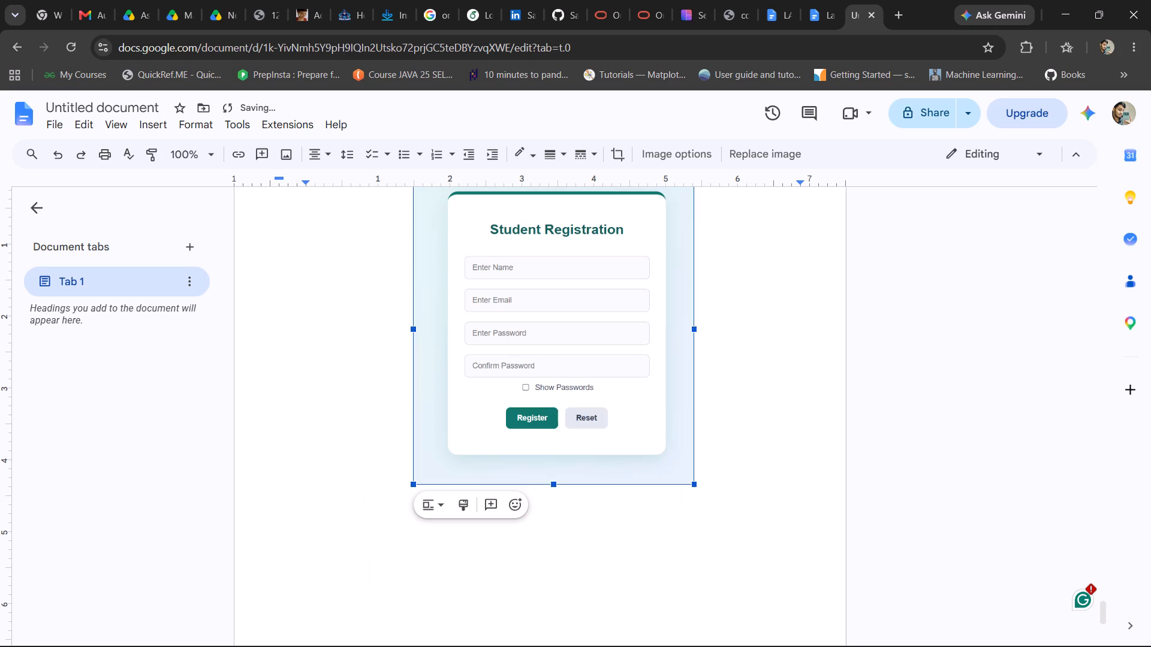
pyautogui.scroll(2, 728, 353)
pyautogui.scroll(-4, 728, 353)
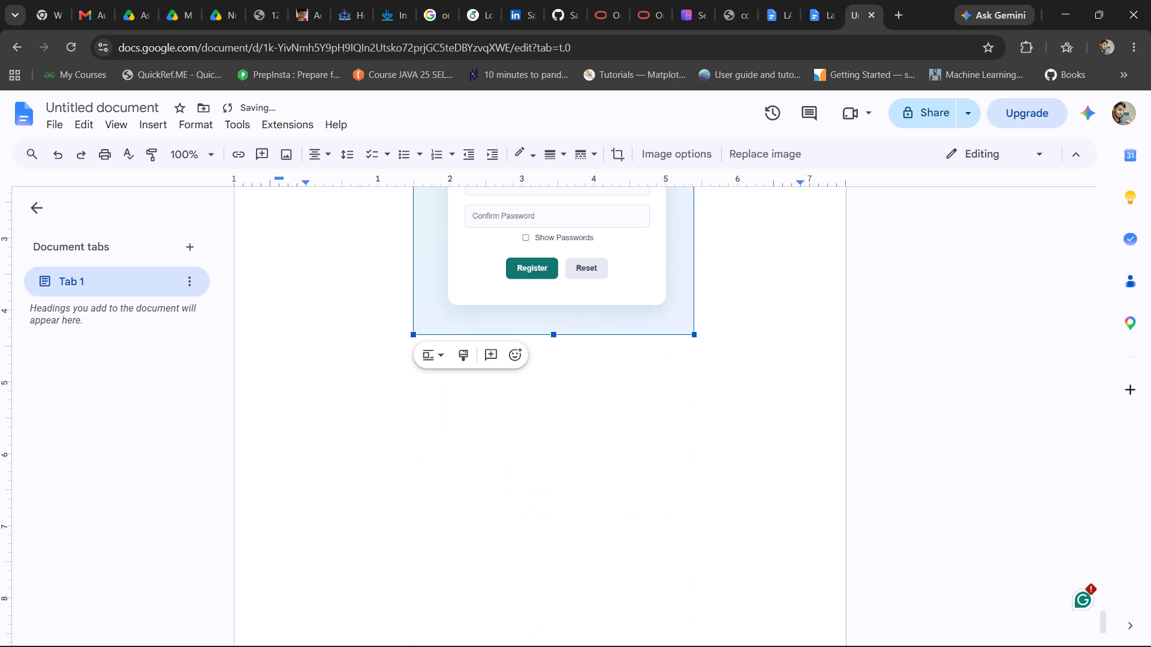
# Open the file picker for inserting another image from the computer.
pyautogui.scroll(-3, 730, 377)
pyautogui.click(157, 120)
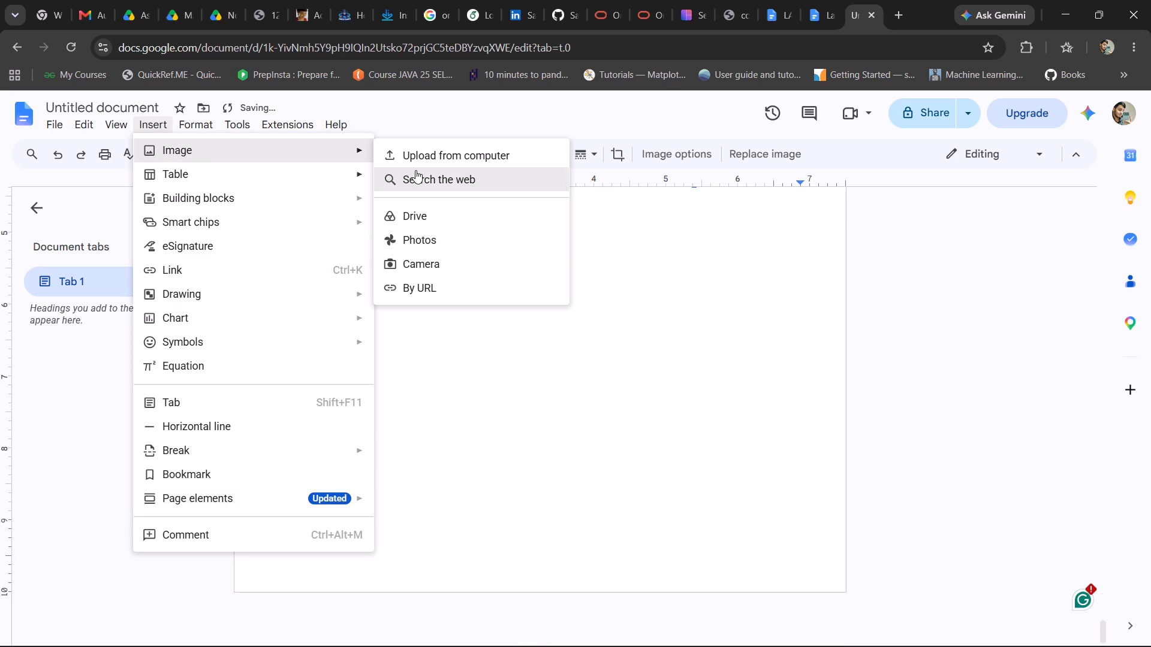
pyautogui.click(418, 161)
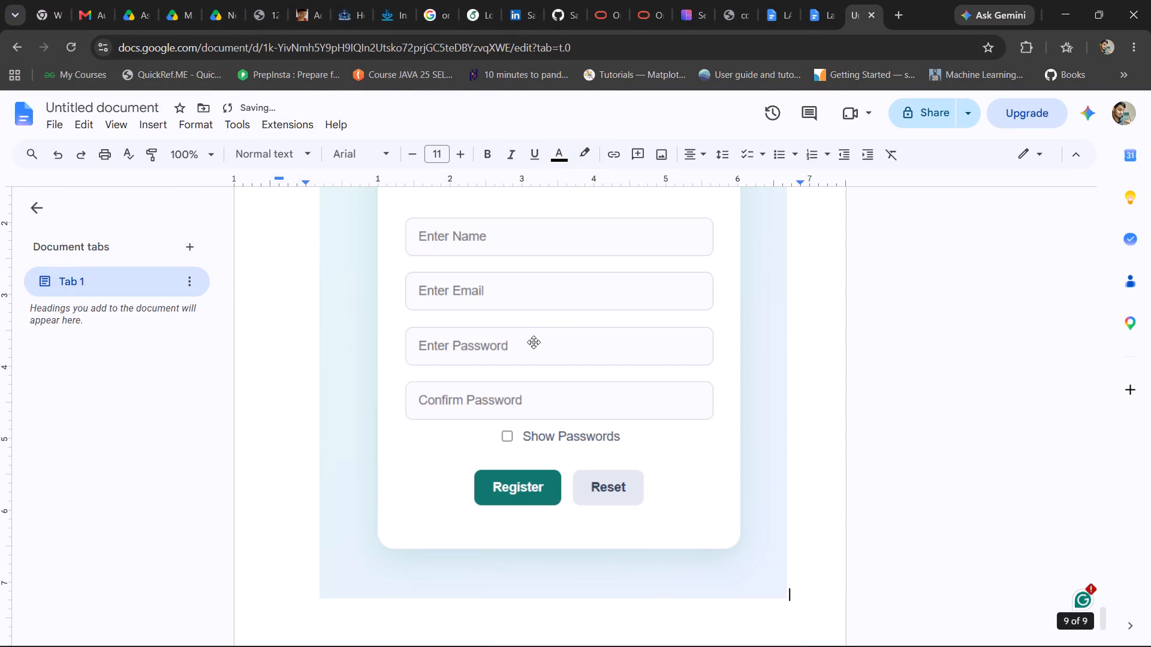
# Shrink the full-width Student Registration image proportionally to about 3.3 inches wide so it fits below the second analyzer image.
pyautogui.click(713, 538)
pyautogui.moveTo(789, 597); pyautogui.dragTo(752, 544)
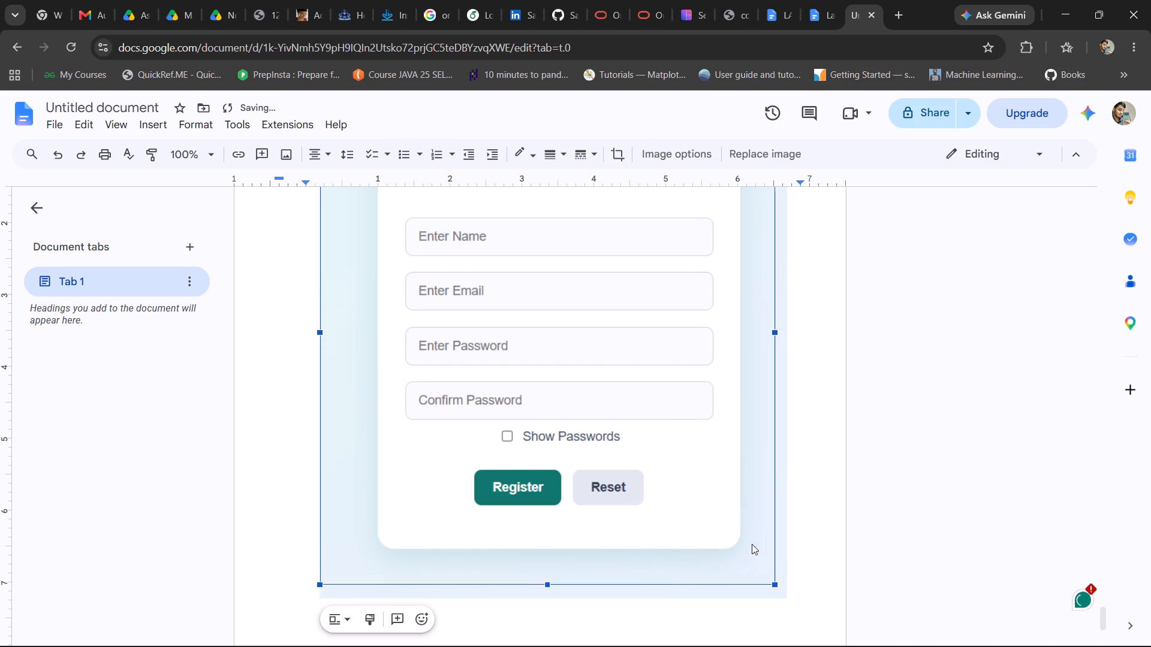
pyautogui.moveTo(752, 544); pyautogui.dragTo(554, 276)
pyautogui.scroll(5, 623, 301)
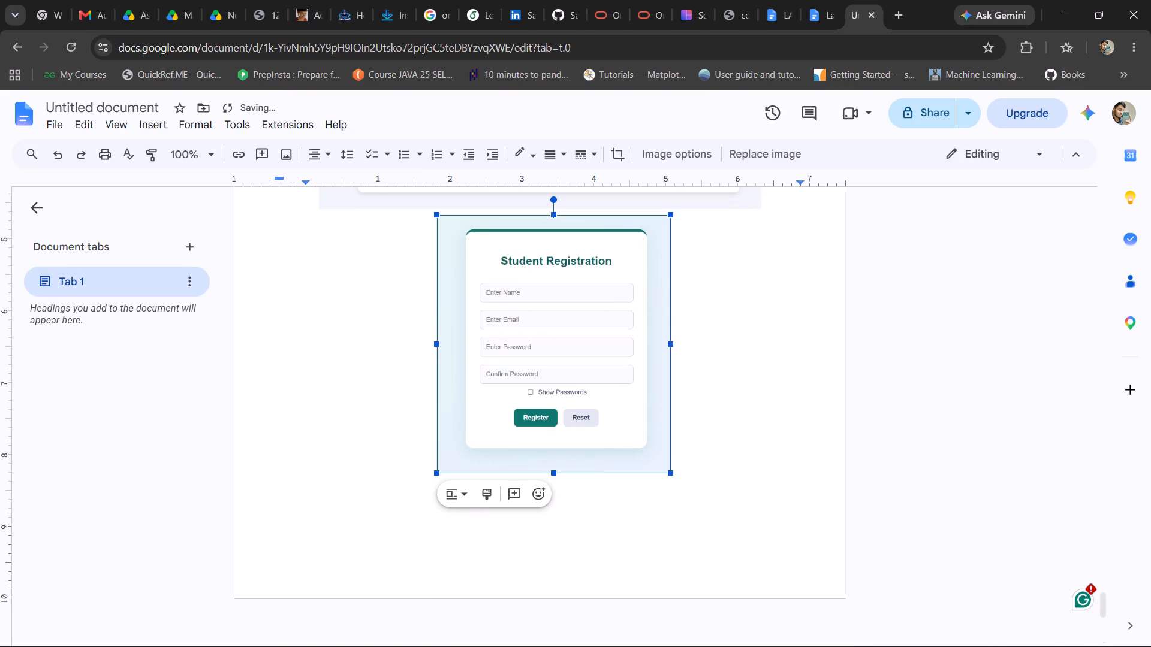
# Enlarge the Student Registration image proportionally in stages, extending its lower edge to the bottom of the page.
pyautogui.moveTo(670, 471); pyautogui.dragTo(677, 490)
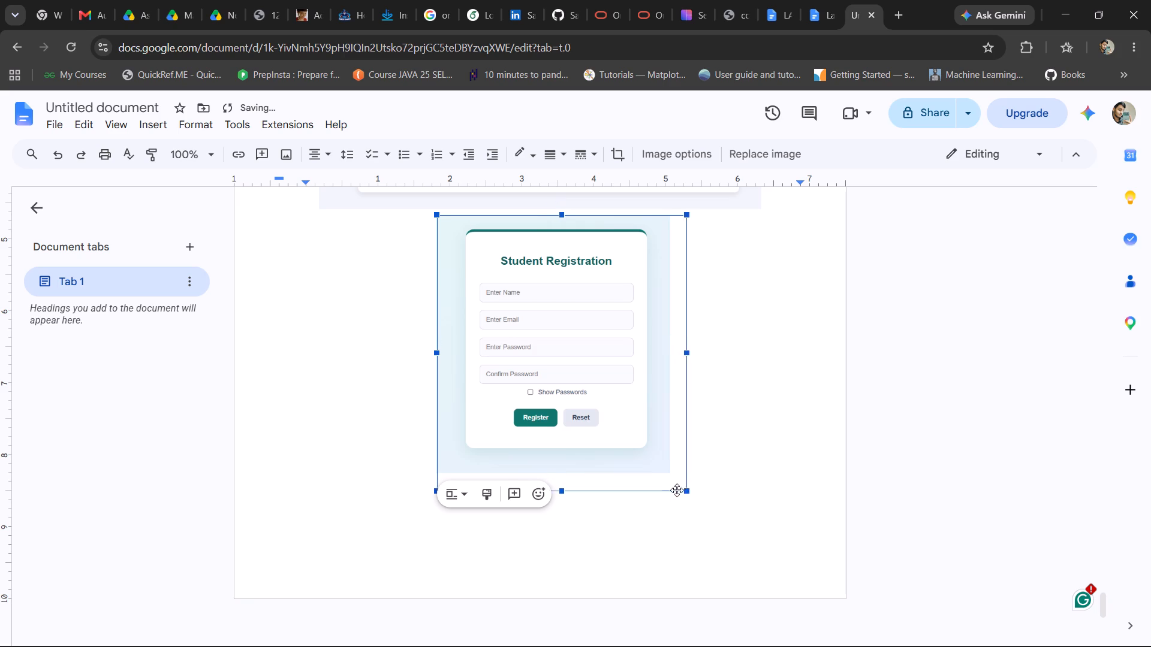
pyautogui.moveTo(677, 490); pyautogui.dragTo(680, 500)
pyautogui.click(680, 500)
pyautogui.moveTo(681, 500); pyautogui.dragTo(690, 552)
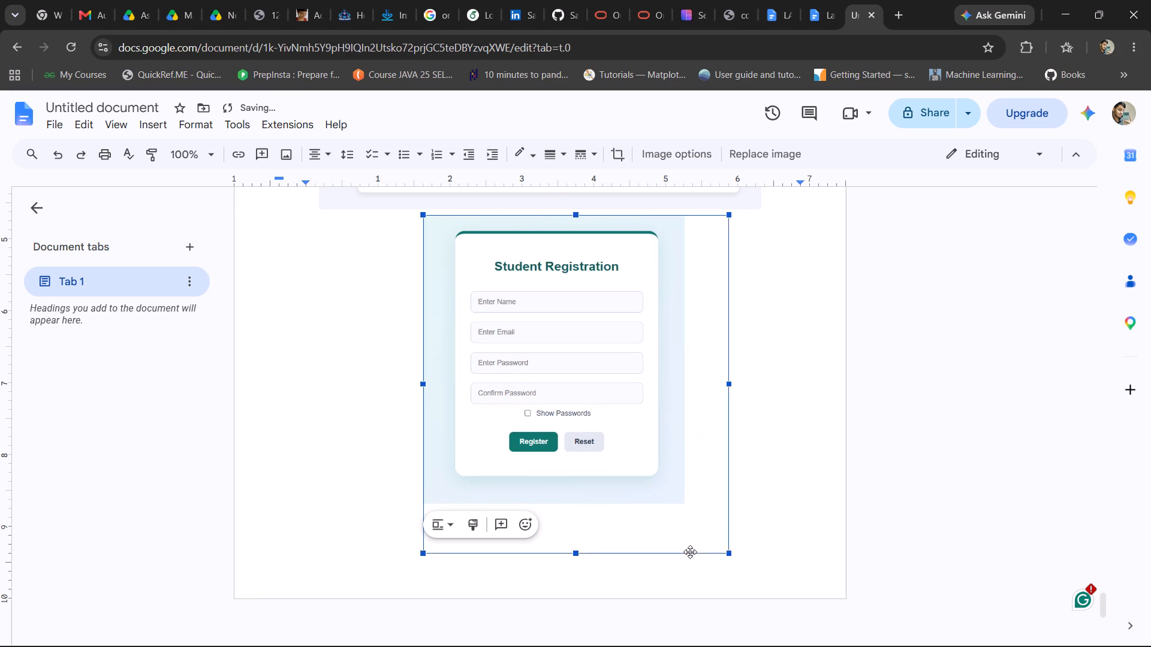
pyautogui.moveTo(690, 552); pyautogui.dragTo(700, 600)
# Check how the two Interactive Text Analyzer images and the space around them are distributed across the last pages.
pyautogui.scroll(3, 636, 430)
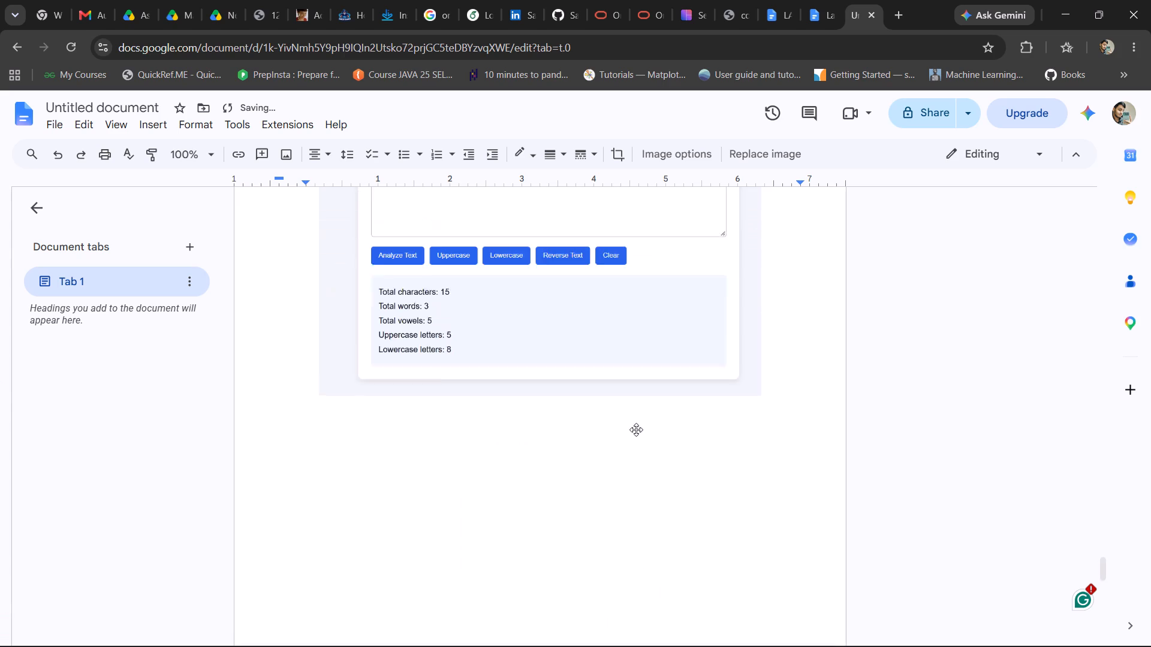
pyautogui.scroll(1, 636, 430)
pyautogui.scroll(-6, 760, 431)
pyautogui.scroll(7, 760, 431)
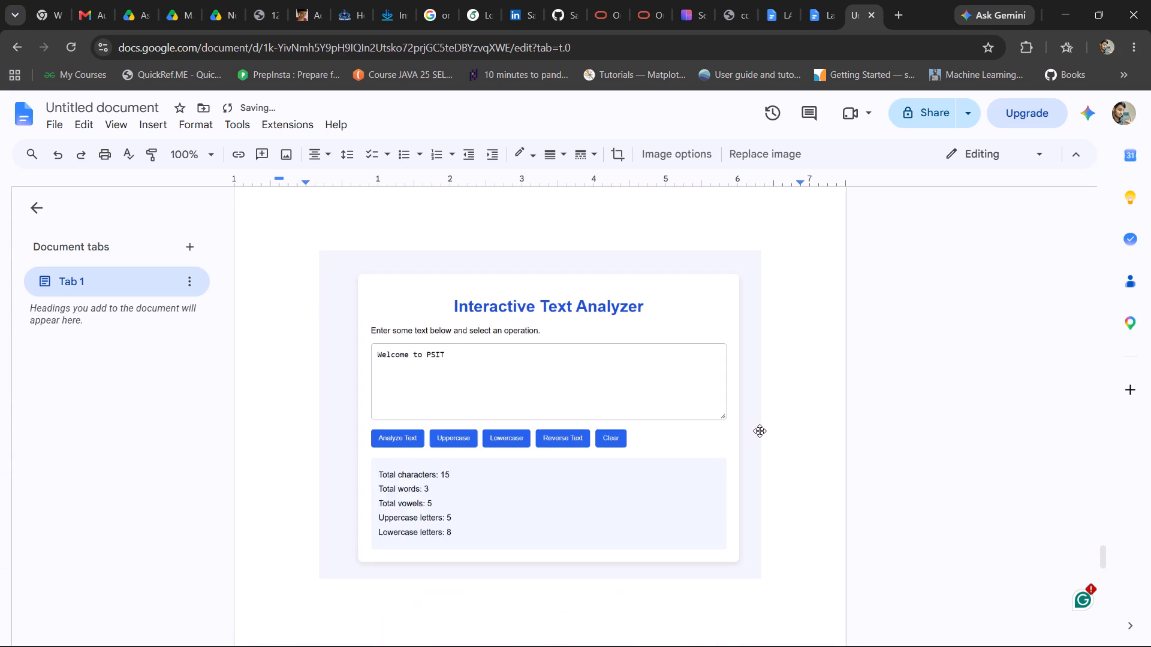
pyautogui.scroll(10, 760, 431)
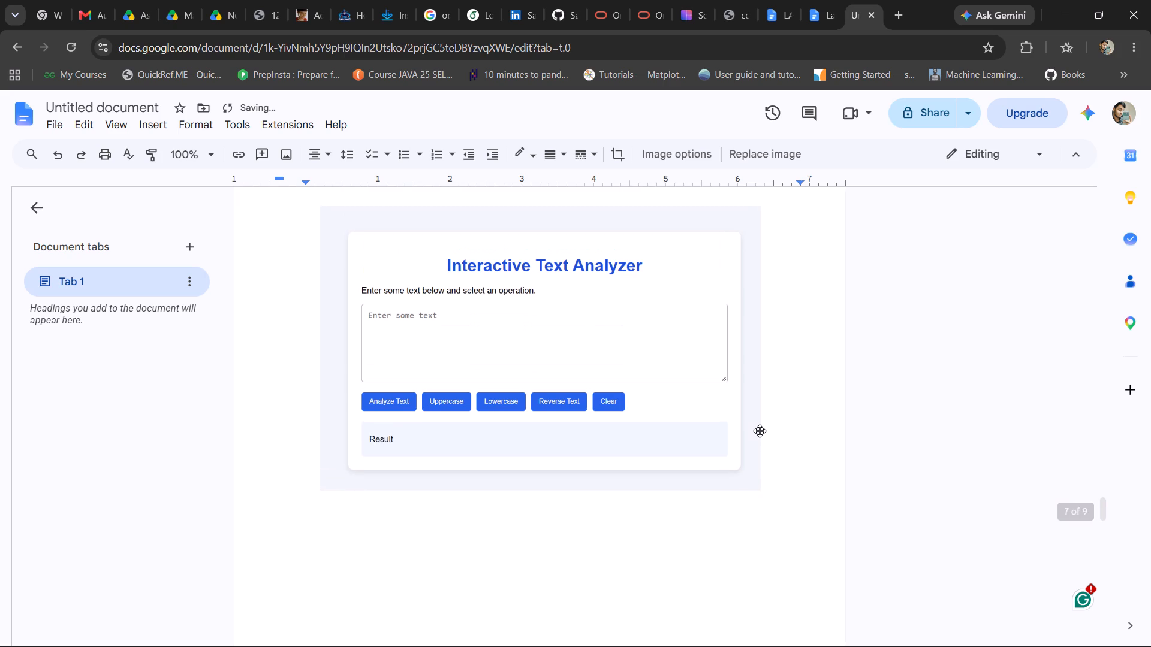
pyautogui.scroll(-3, 760, 431)
pyautogui.scroll(10, 760, 431)
pyautogui.scroll(-13, 760, 431)
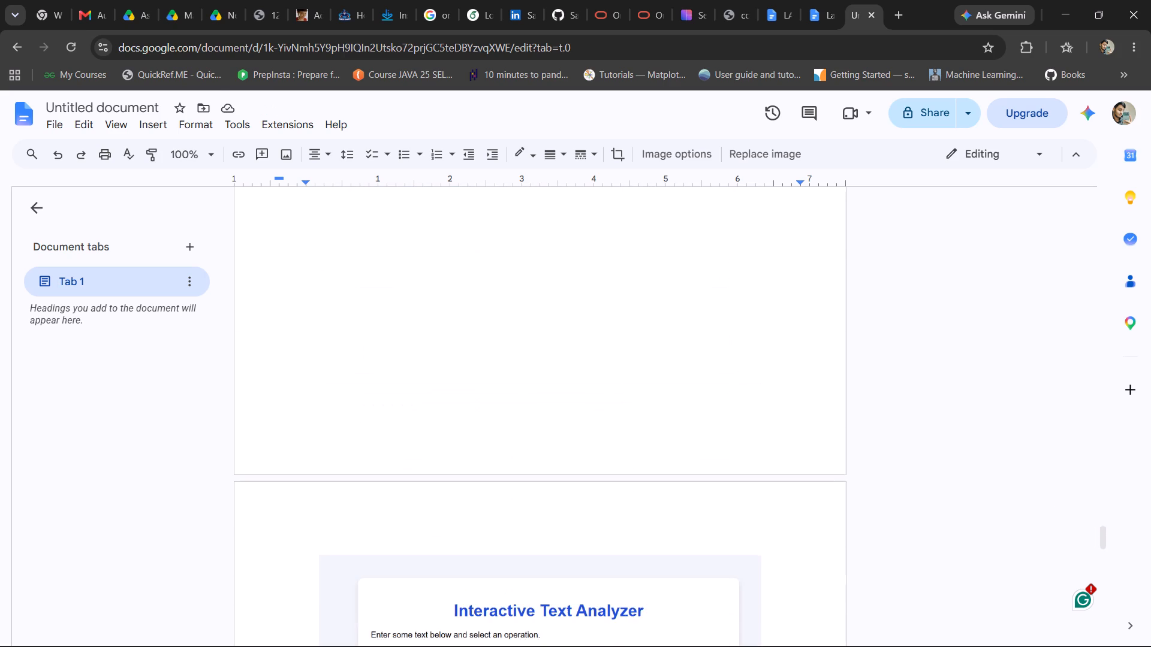
pyautogui.scroll(-1, 760, 431)
# Shrink the first Interactive Text Analyzer image, the one with the empty text box, proportionally to about 5.9 inches wide.
pyautogui.scroll(5, 572, 431)
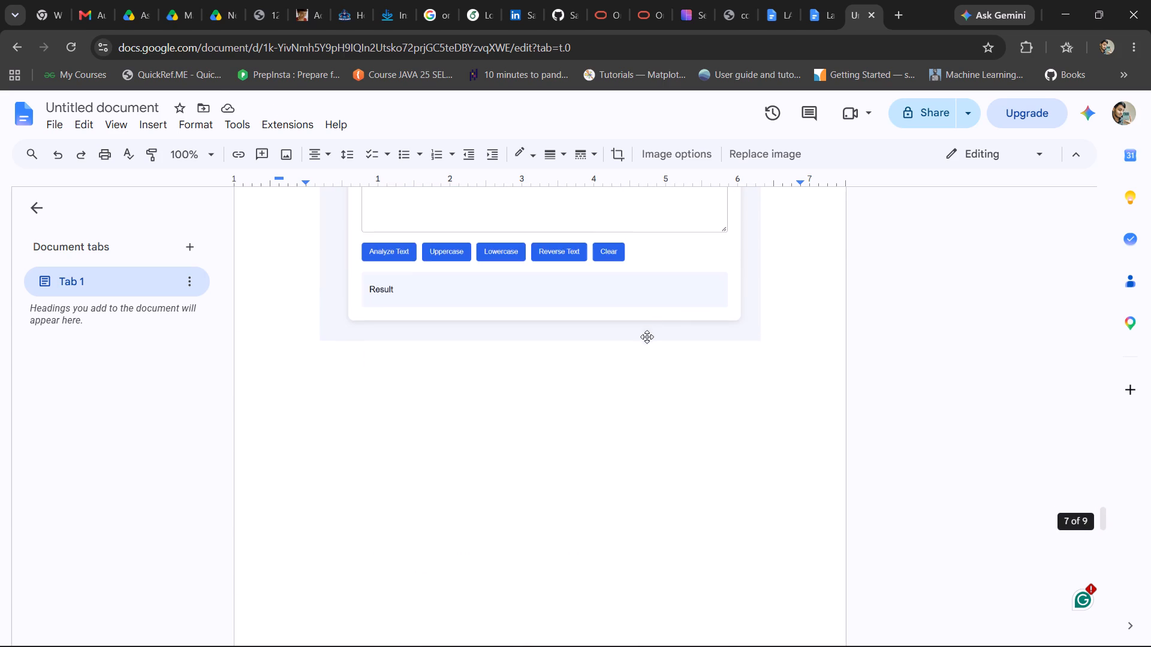
pyautogui.click(672, 312)
pyautogui.moveTo(760, 510); pyautogui.dragTo(752, 508)
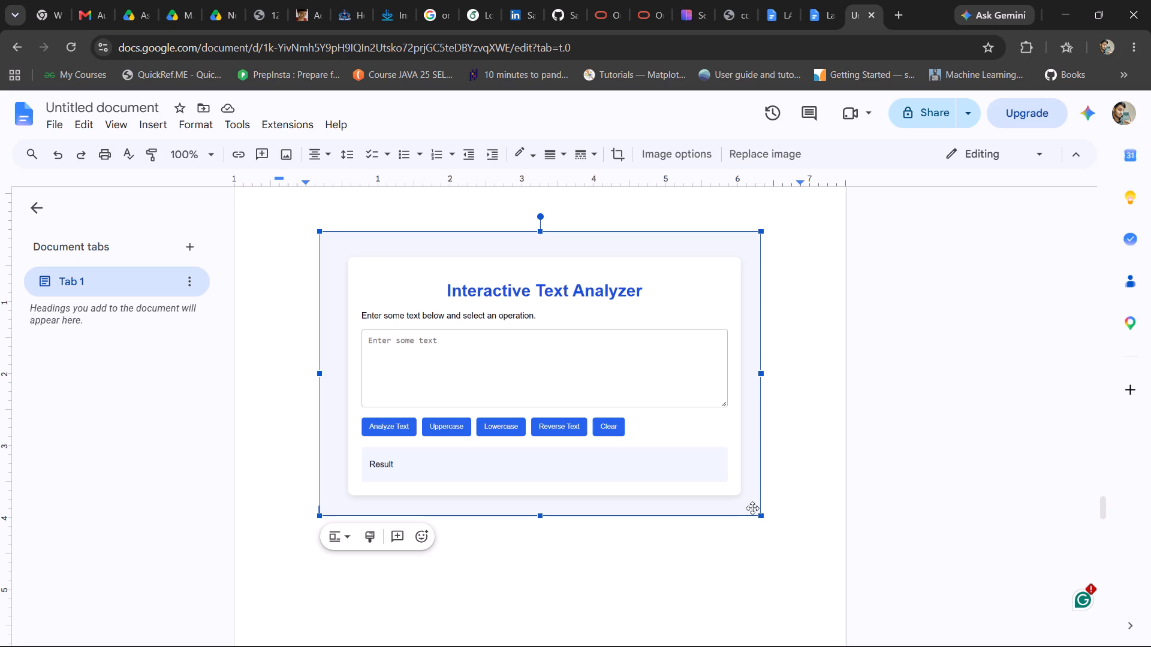
pyautogui.moveTo(752, 508); pyautogui.dragTo(751, 507)
pyautogui.moveTo(760, 515); pyautogui.dragTo(738, 501)
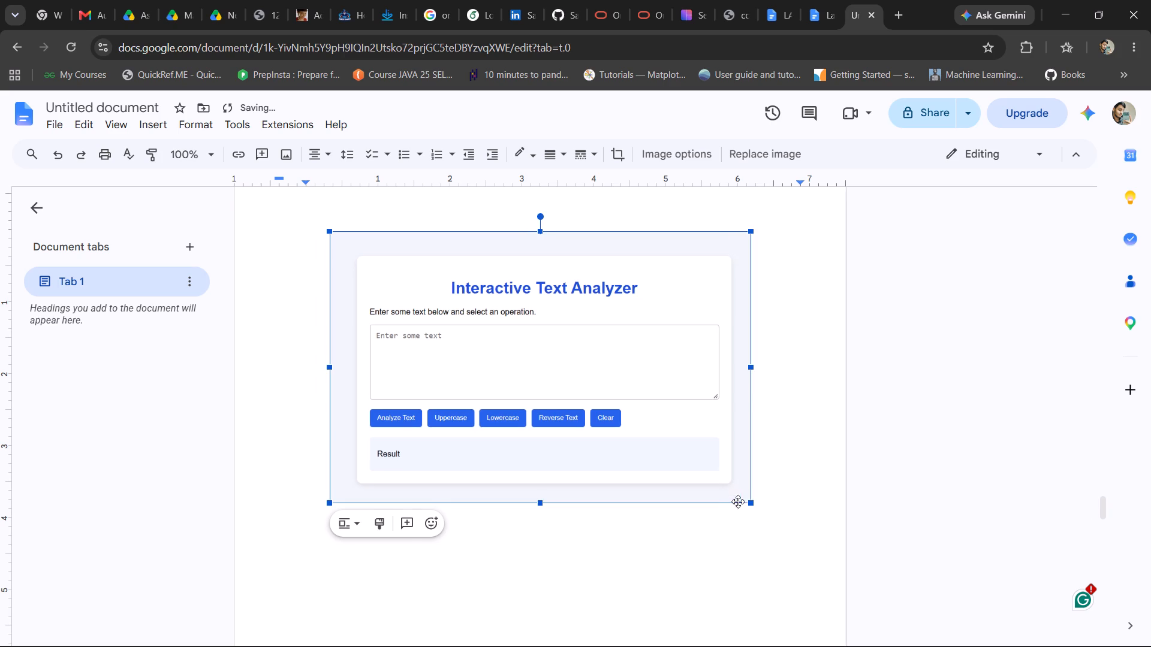
pyautogui.scroll(-4, 764, 477)
pyautogui.scroll(3, 764, 477)
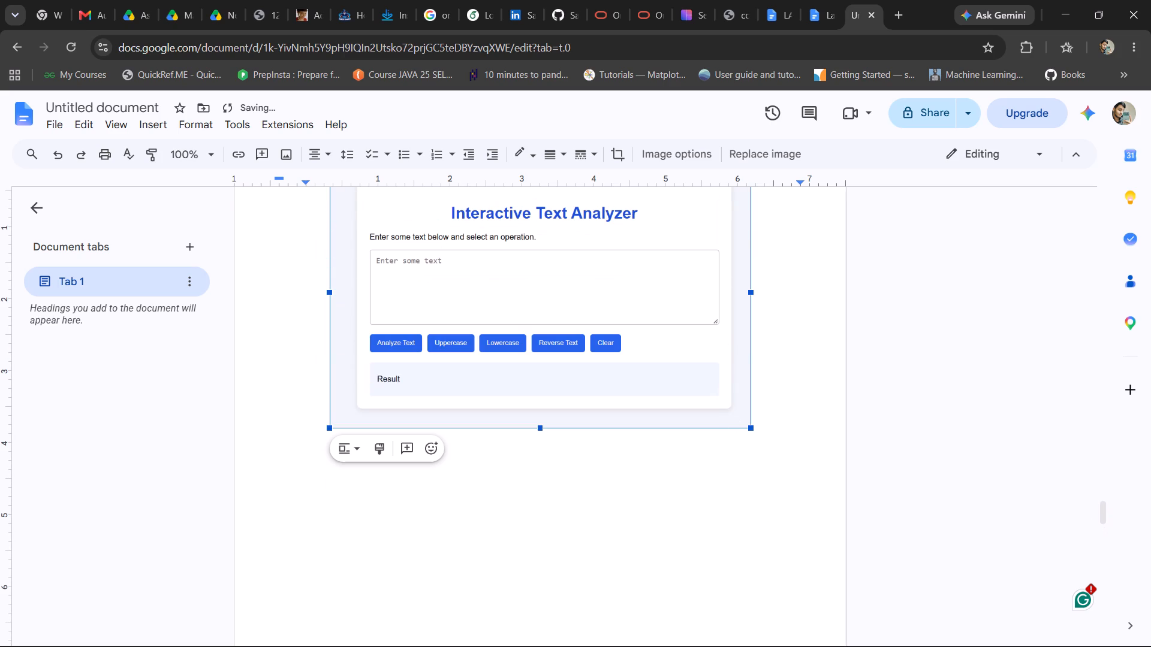
# Shrink the first Interactive Text Analyzer image, the one with the empty text box, proportionally to about 5.7 inches wide.
pyautogui.moveTo(749, 428); pyautogui.dragTo(734, 416)
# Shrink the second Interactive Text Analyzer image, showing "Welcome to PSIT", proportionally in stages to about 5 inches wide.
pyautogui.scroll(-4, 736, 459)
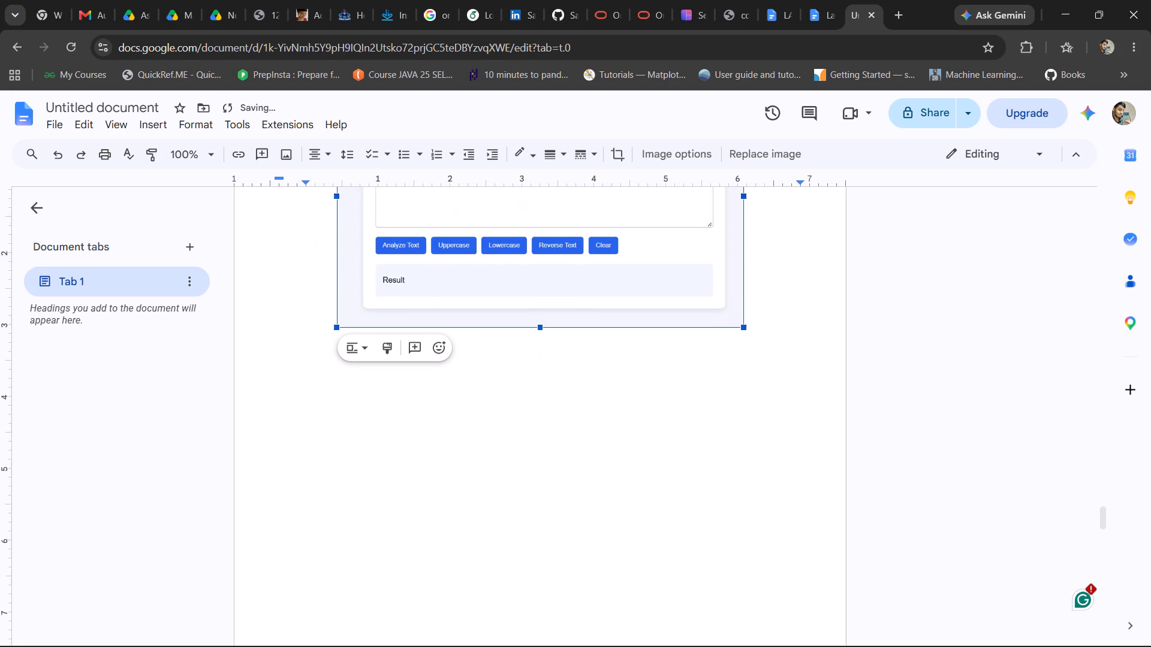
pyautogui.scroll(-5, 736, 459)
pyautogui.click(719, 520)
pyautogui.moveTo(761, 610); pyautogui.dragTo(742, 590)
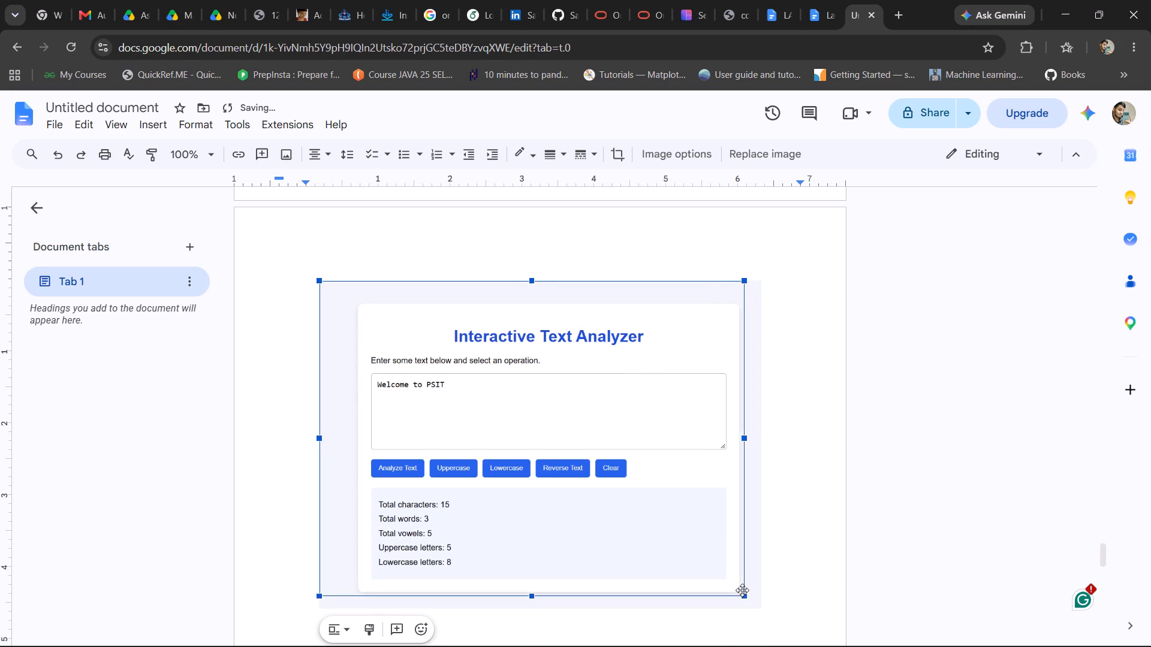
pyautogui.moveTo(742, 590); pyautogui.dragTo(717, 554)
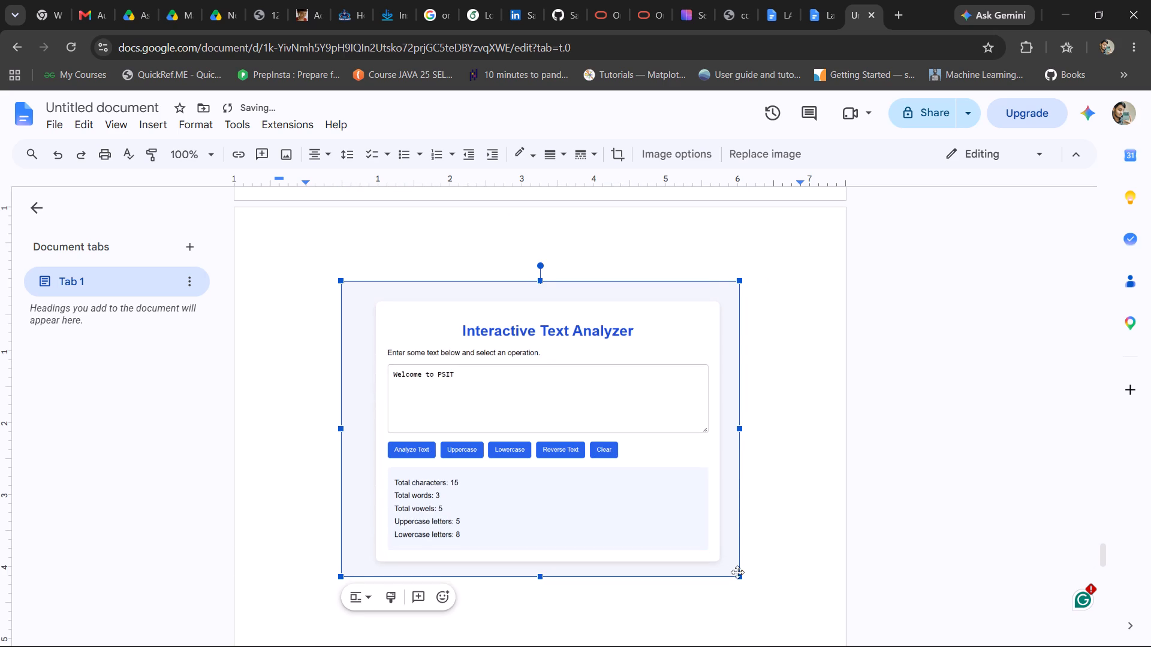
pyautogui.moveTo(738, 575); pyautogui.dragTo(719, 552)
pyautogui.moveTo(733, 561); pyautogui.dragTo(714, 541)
# Examine how the two analyzer images and the Student Registration image are placed across the last pages.
pyautogui.scroll(-10, 756, 531)
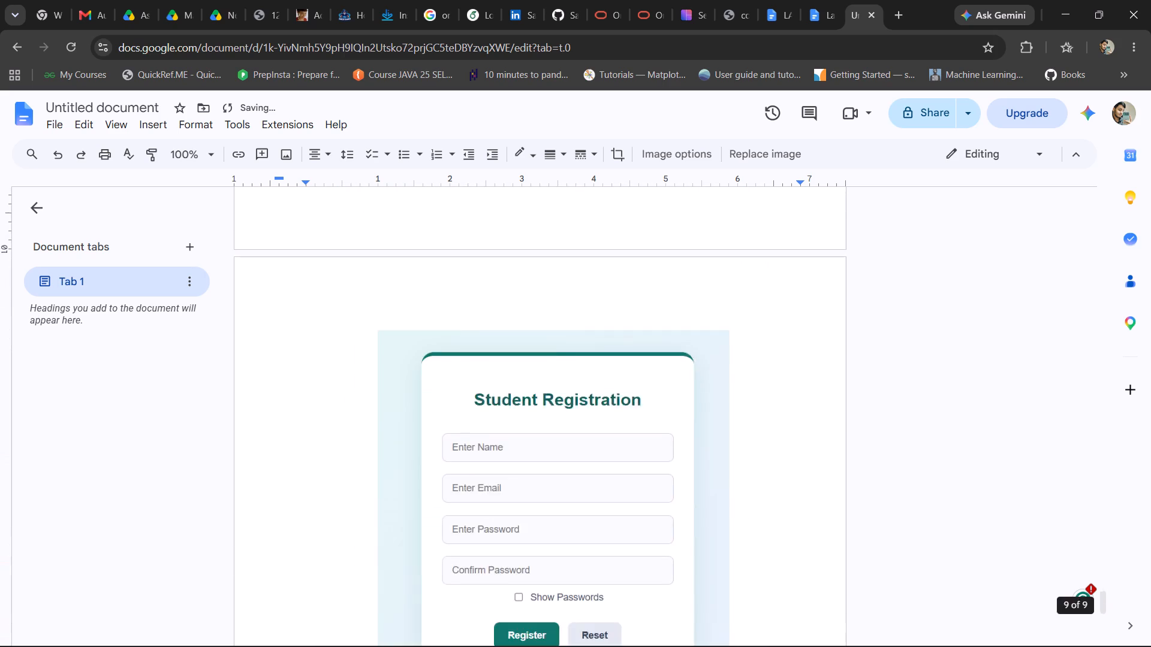
pyautogui.scroll(20, 756, 531)
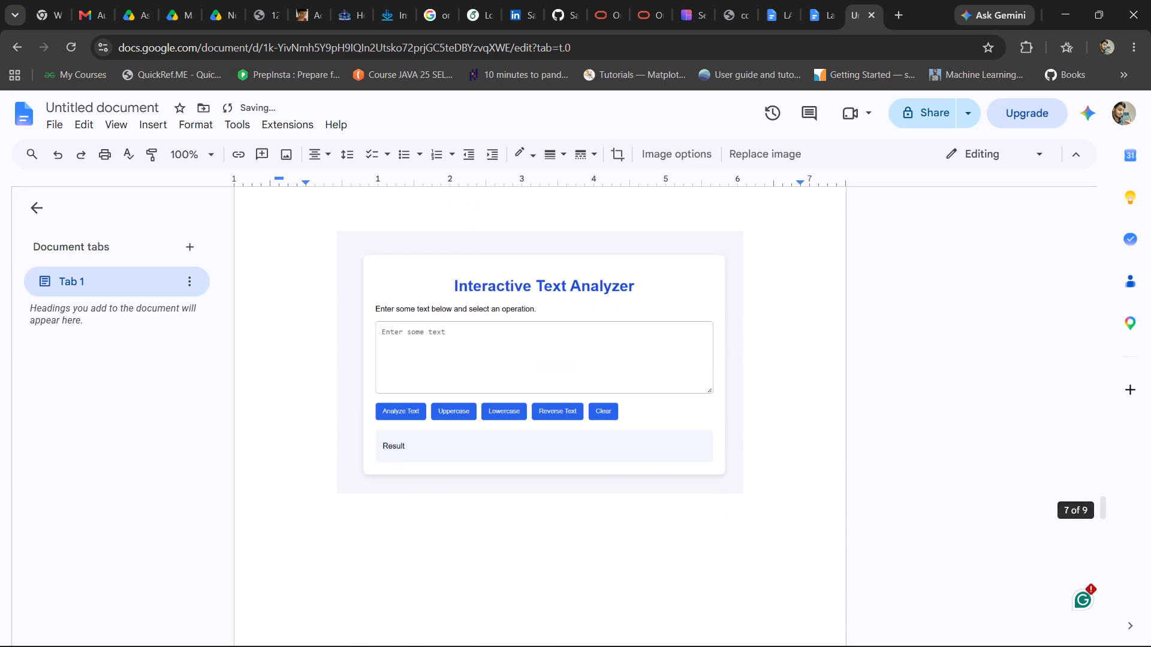
pyautogui.scroll(-10, 611, 564)
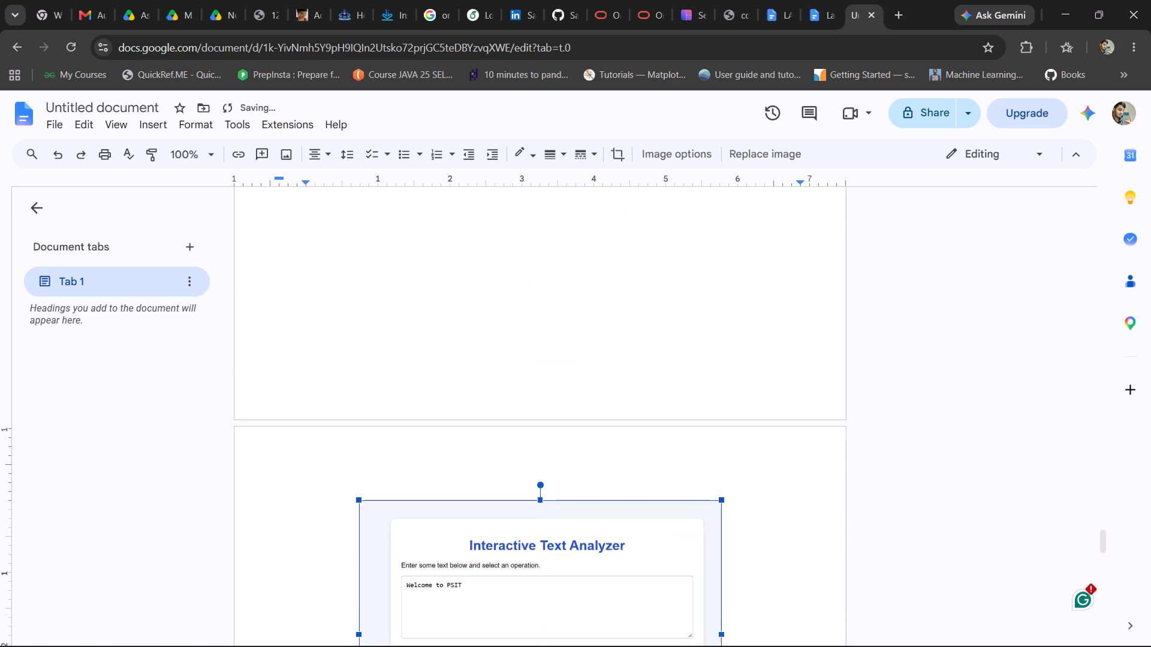
pyautogui.scroll(-1, 719, 564)
pyautogui.click(749, 486)
pyautogui.click(743, 472)
pyautogui.click(733, 542)
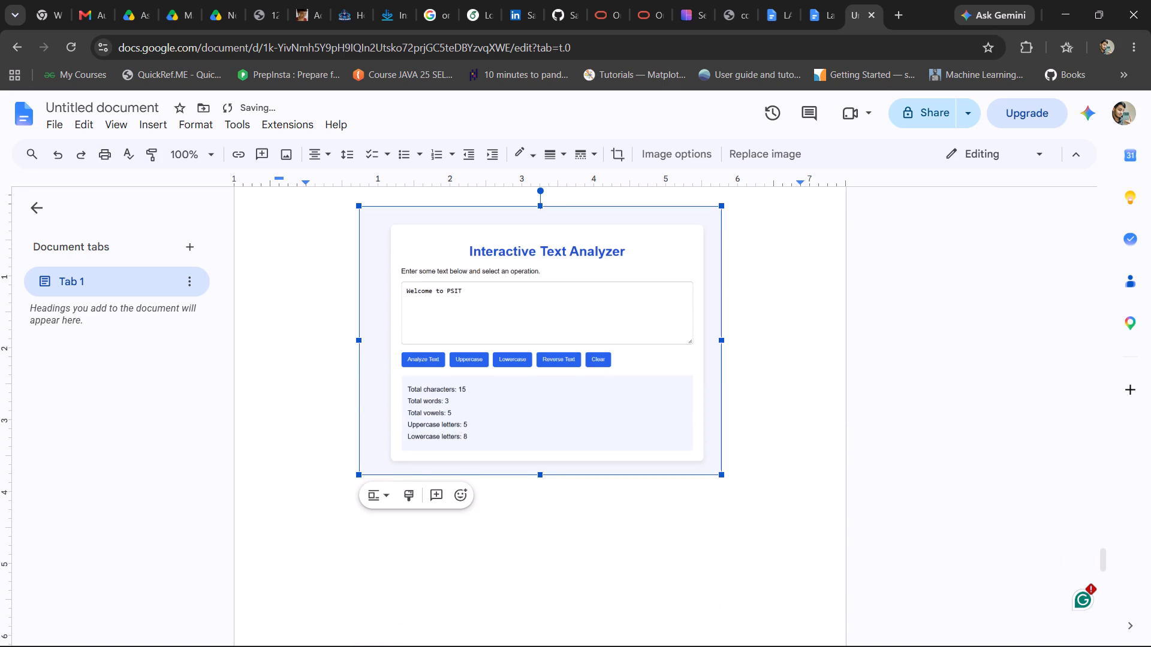
pyautogui.click(731, 471)
pyautogui.click(684, 427)
pyautogui.click(749, 407)
pyautogui.click(711, 588)
pyautogui.scroll(-3, 711, 589)
pyautogui.click(921, 452)
pyautogui.click(855, 453)
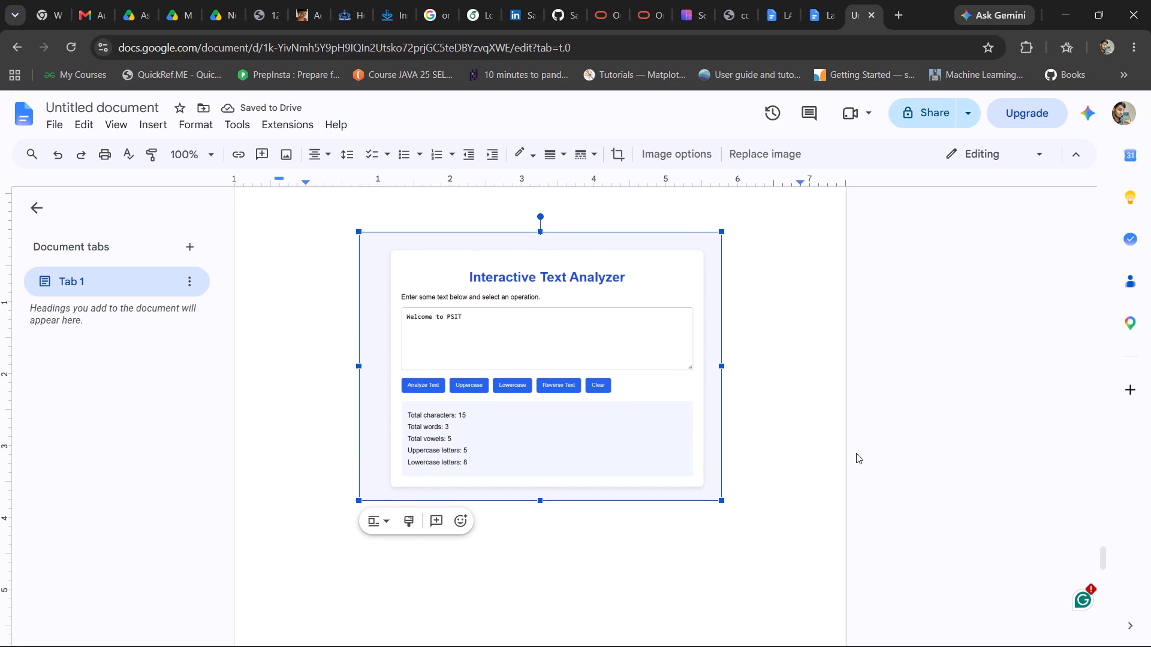
pyautogui.scroll(-9, 836, 409)
pyautogui.click(764, 480)
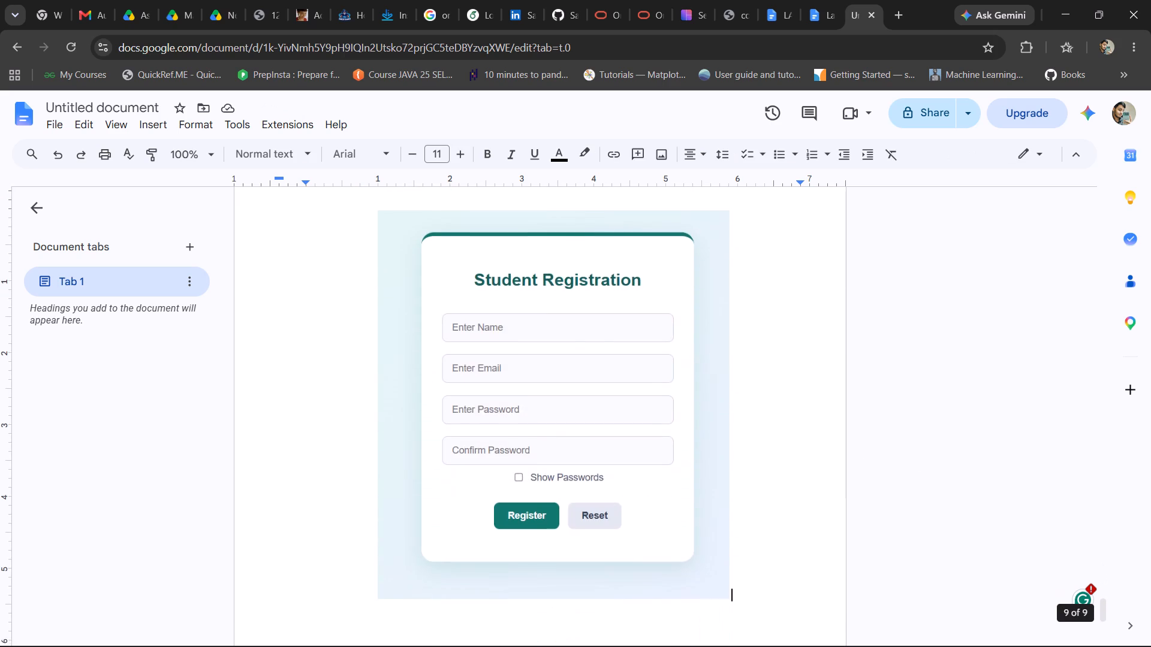
# Delete the second Interactive Text Analyzer image, the one showing "Welcome to PSIT".
pyautogui.scroll(12, 764, 480)
pyautogui.click(774, 468)
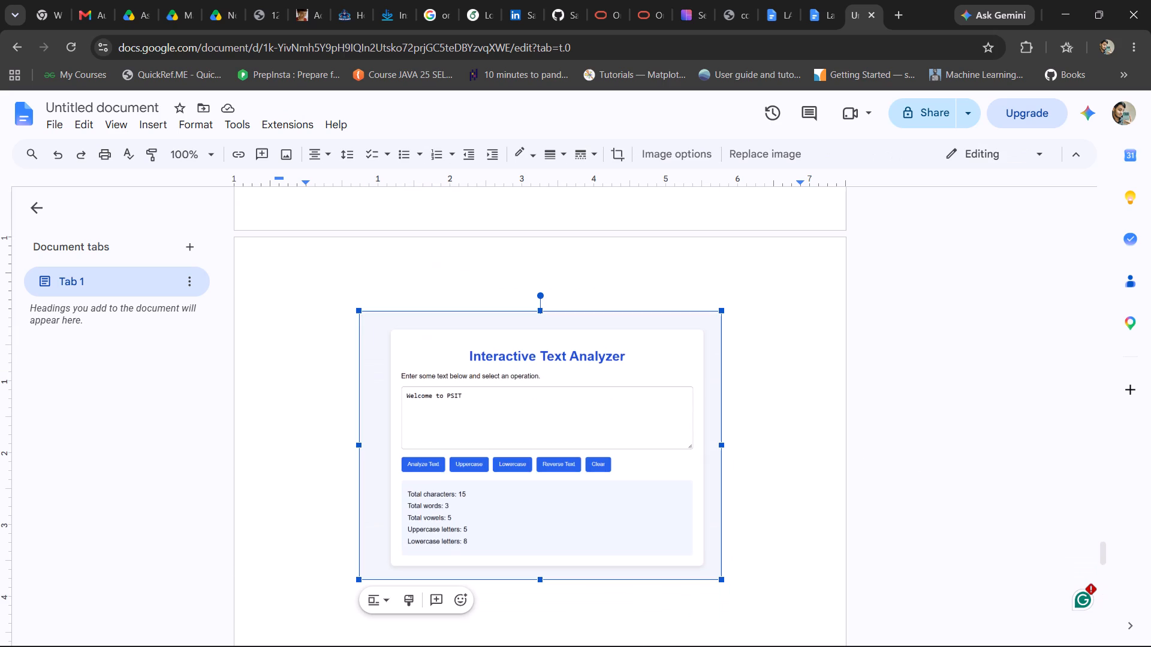
pyautogui.press('BackSpace')
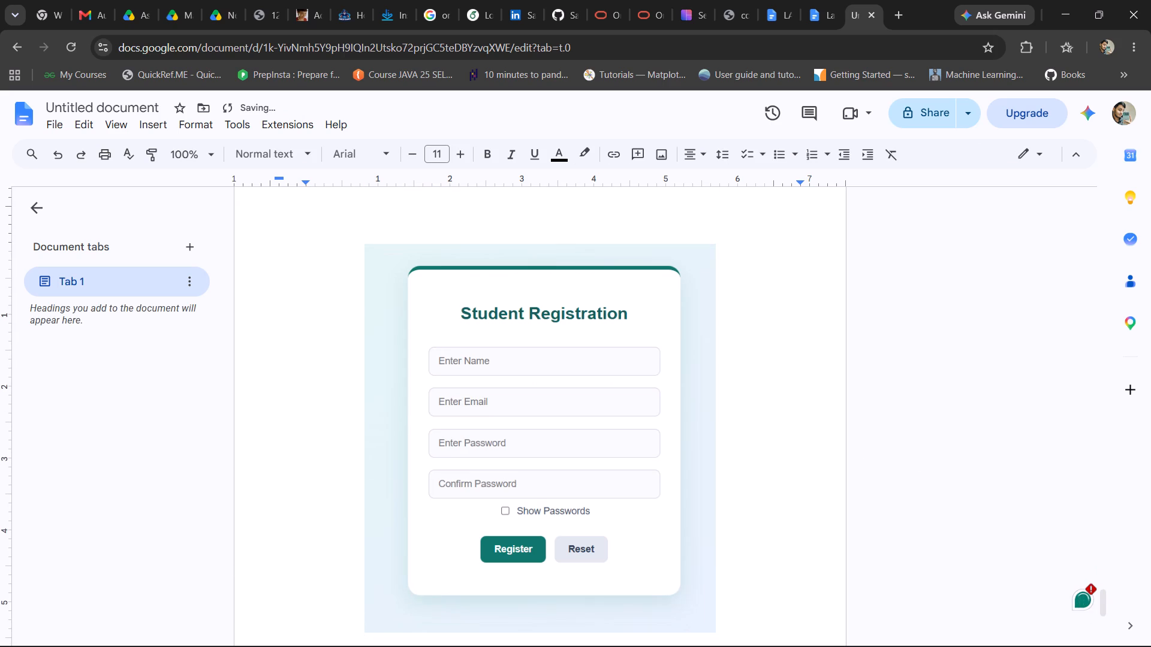
# Insert the "Welcome to PSIT" Interactive Text Analyzer screenshot from the computer's Screenshots folder below the first analyzer image.
pyautogui.scroll(14, 778, 467)
pyautogui.scroll(-1, 778, 467)
pyautogui.scroll(3, 778, 467)
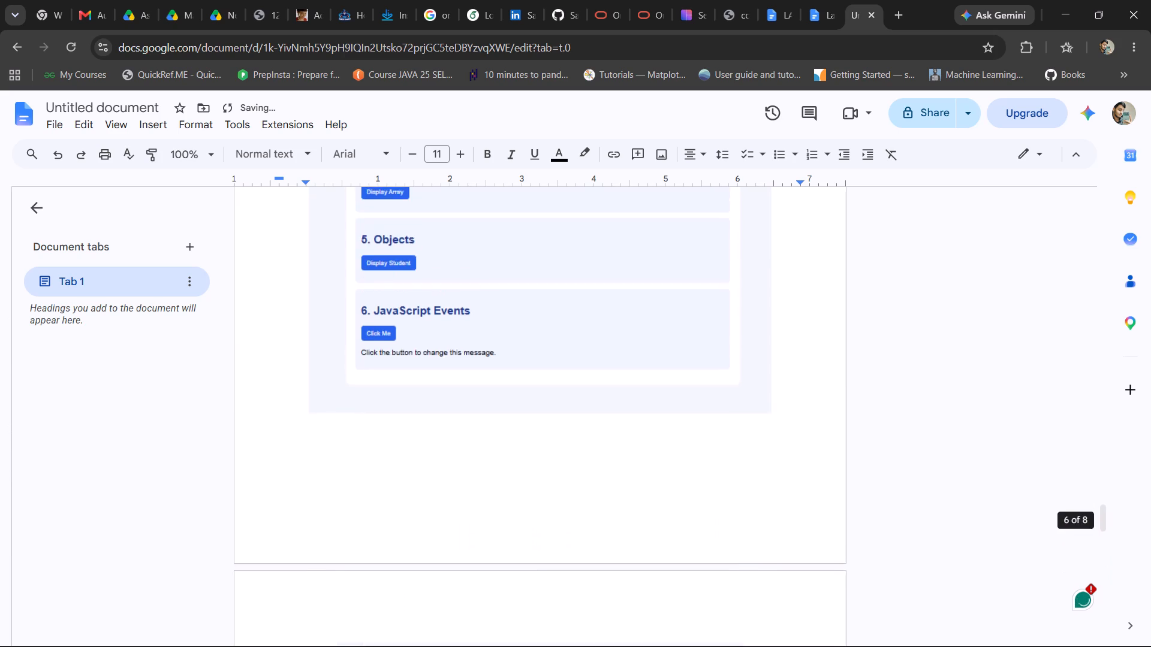
pyautogui.scroll(-6, 778, 467)
pyautogui.click(778, 467)
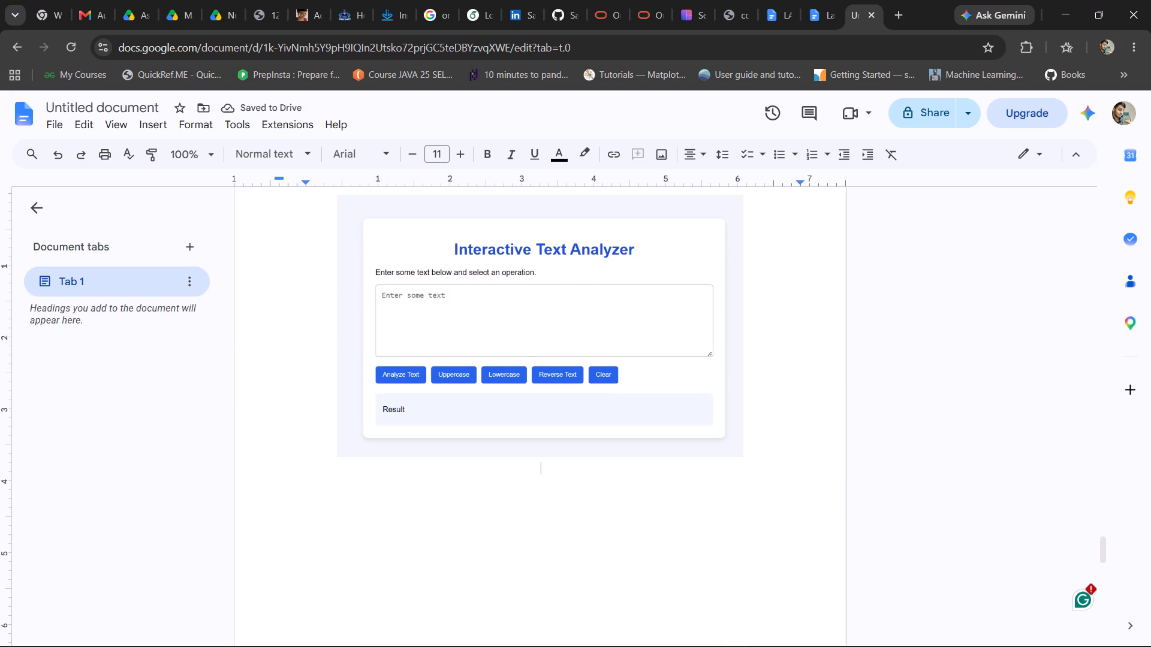
pyautogui.click(152, 129)
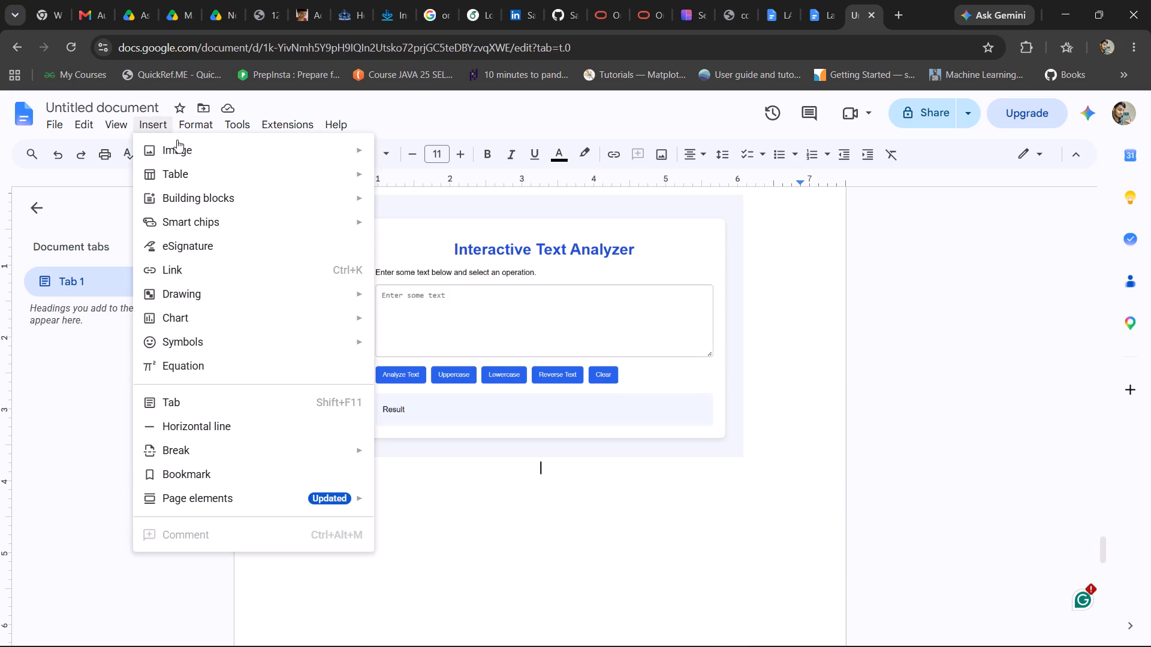
pyautogui.click(383, 154)
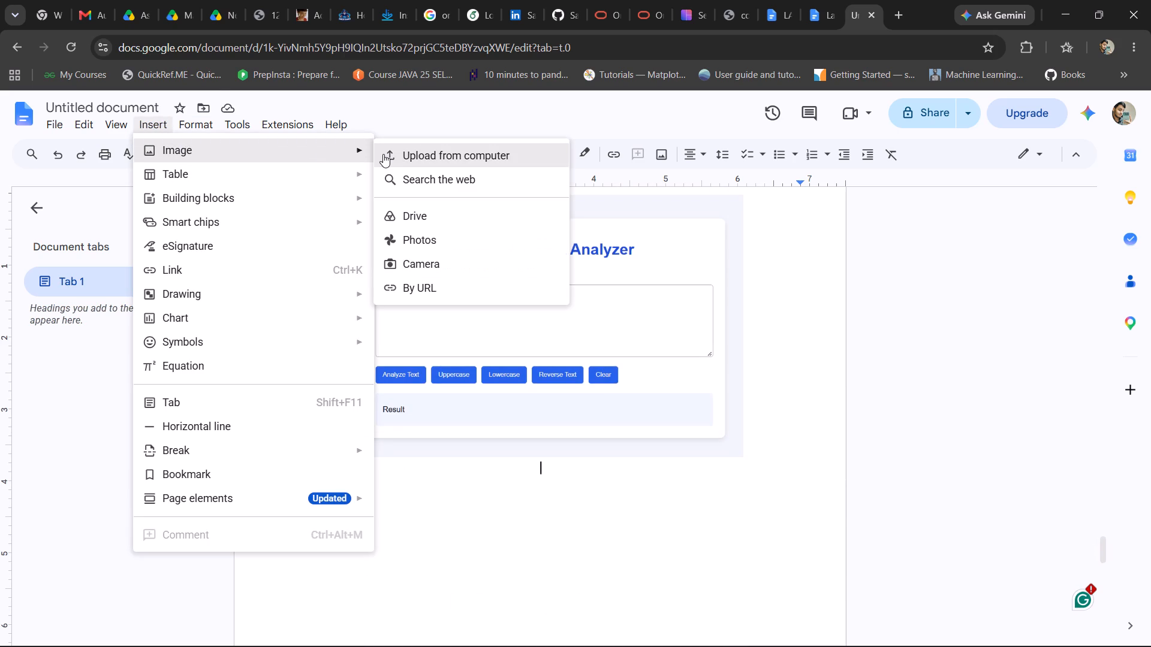
pyautogui.scroll(-1, 379, 243)
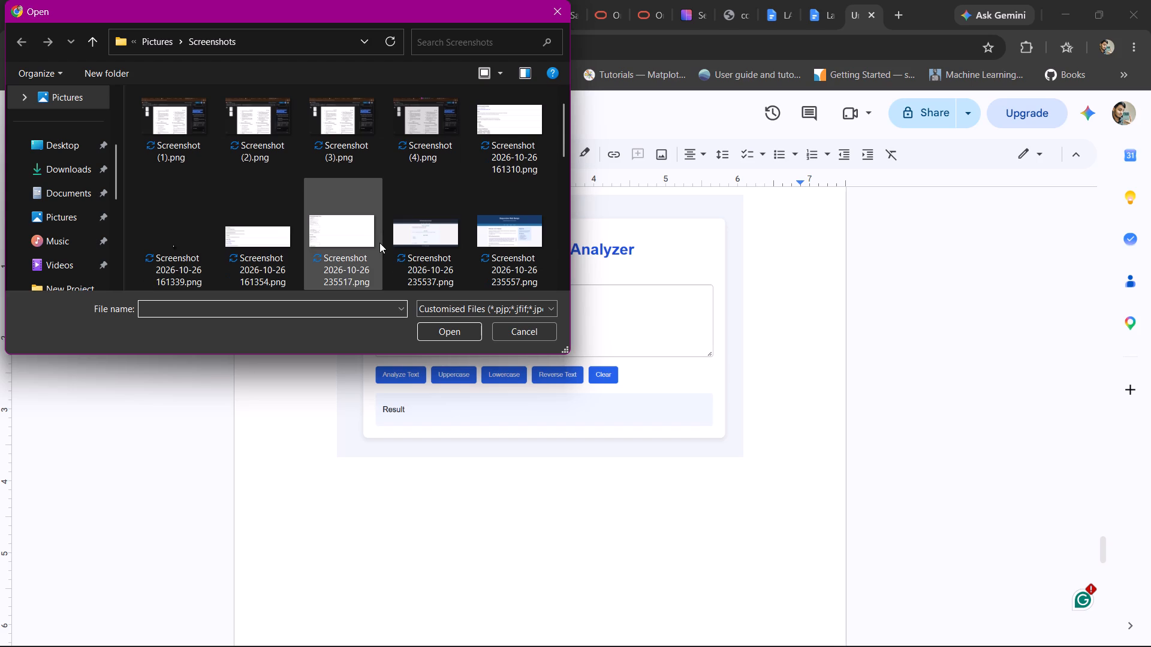
pyautogui.scroll(-1, 379, 243)
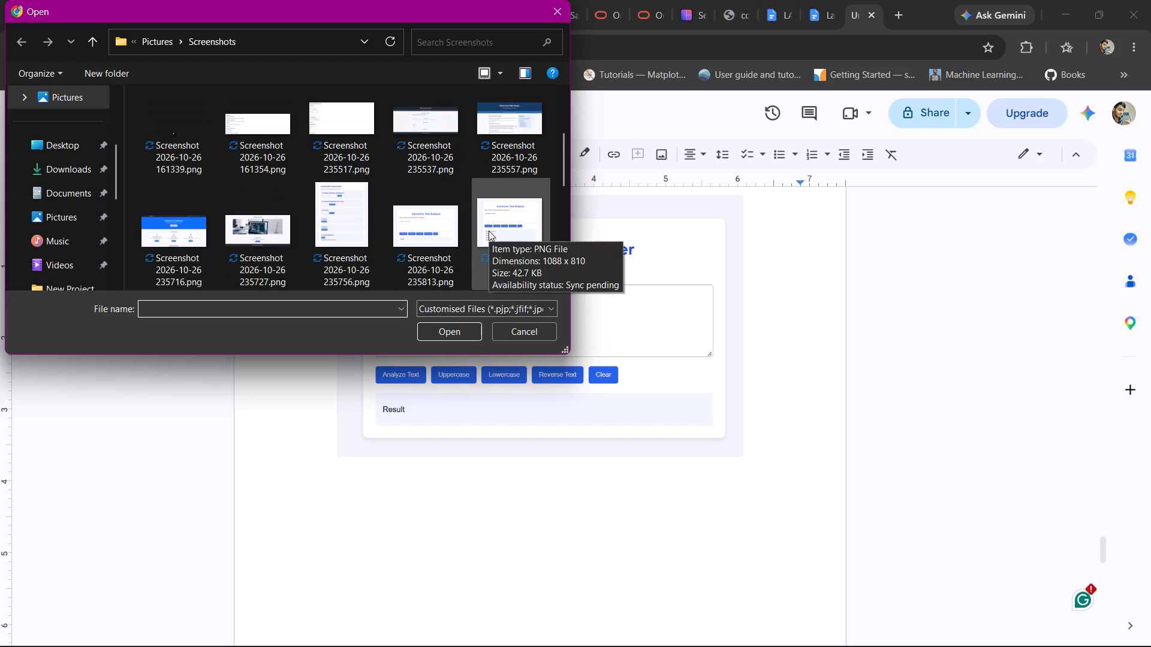
pyautogui.click(489, 231)
pyautogui.click(453, 324)
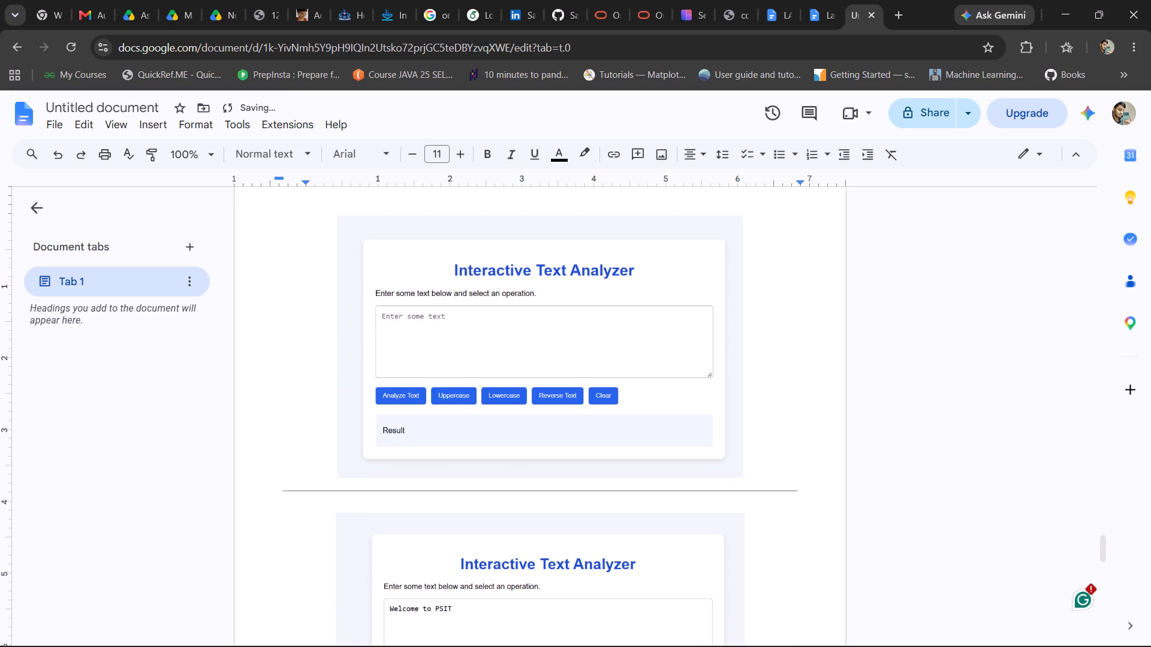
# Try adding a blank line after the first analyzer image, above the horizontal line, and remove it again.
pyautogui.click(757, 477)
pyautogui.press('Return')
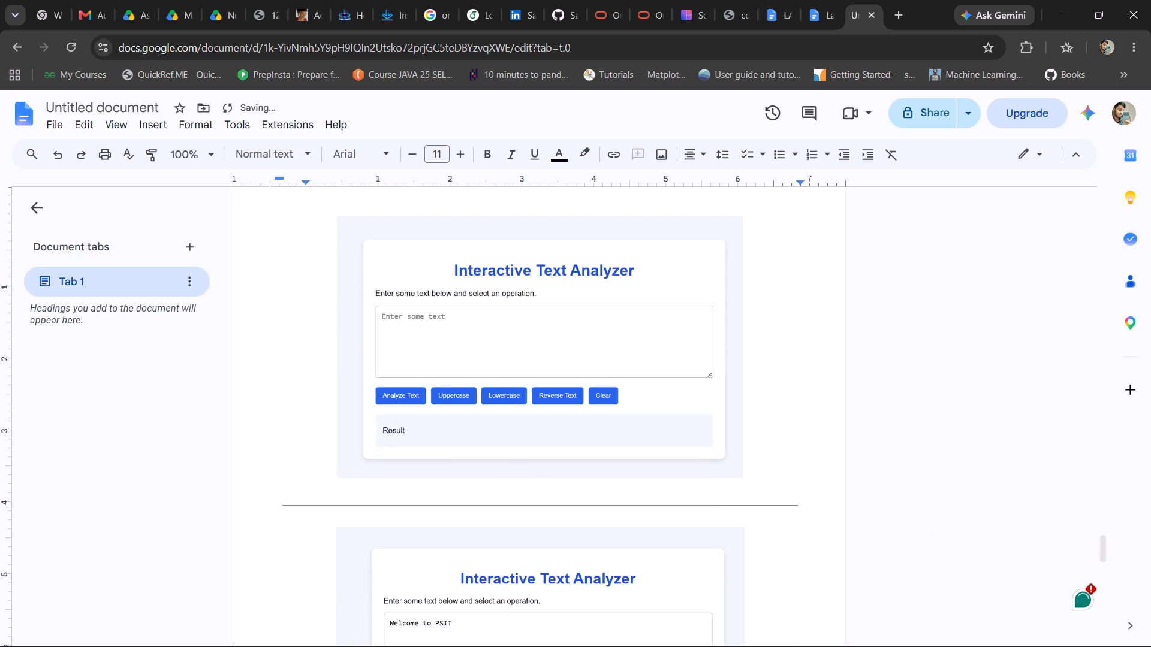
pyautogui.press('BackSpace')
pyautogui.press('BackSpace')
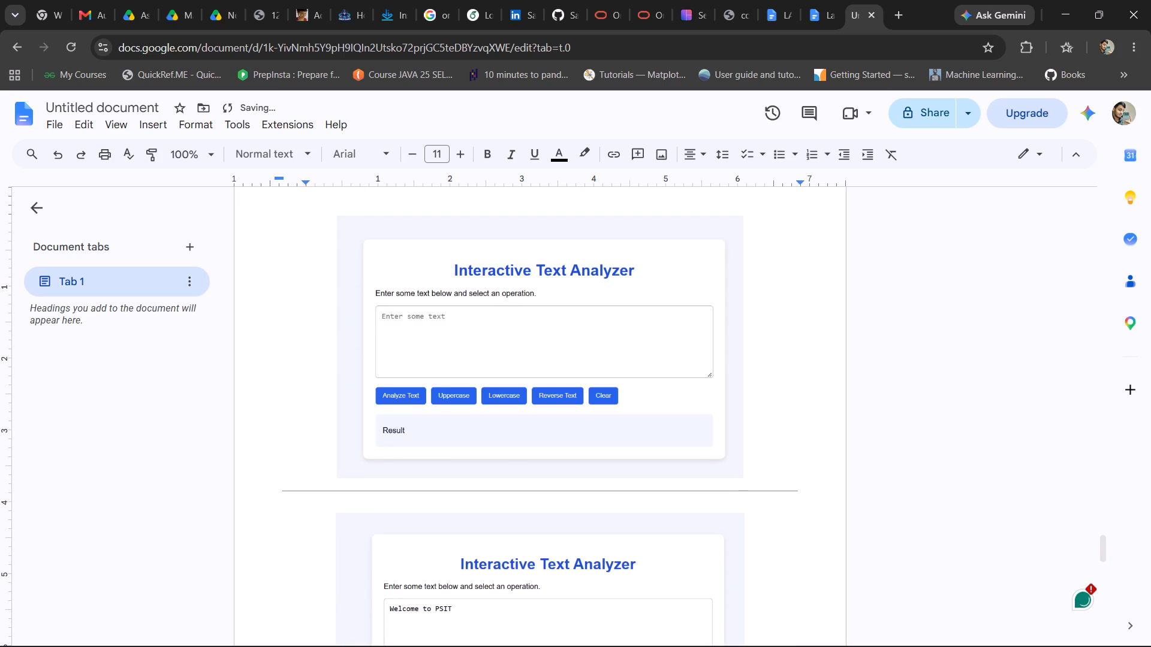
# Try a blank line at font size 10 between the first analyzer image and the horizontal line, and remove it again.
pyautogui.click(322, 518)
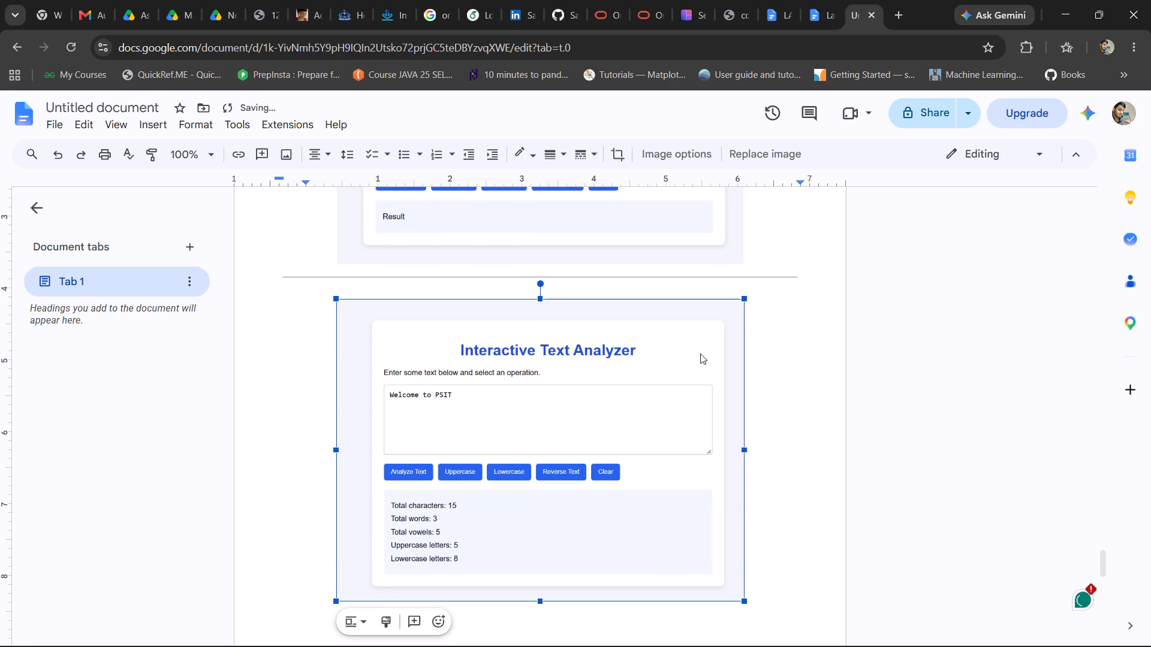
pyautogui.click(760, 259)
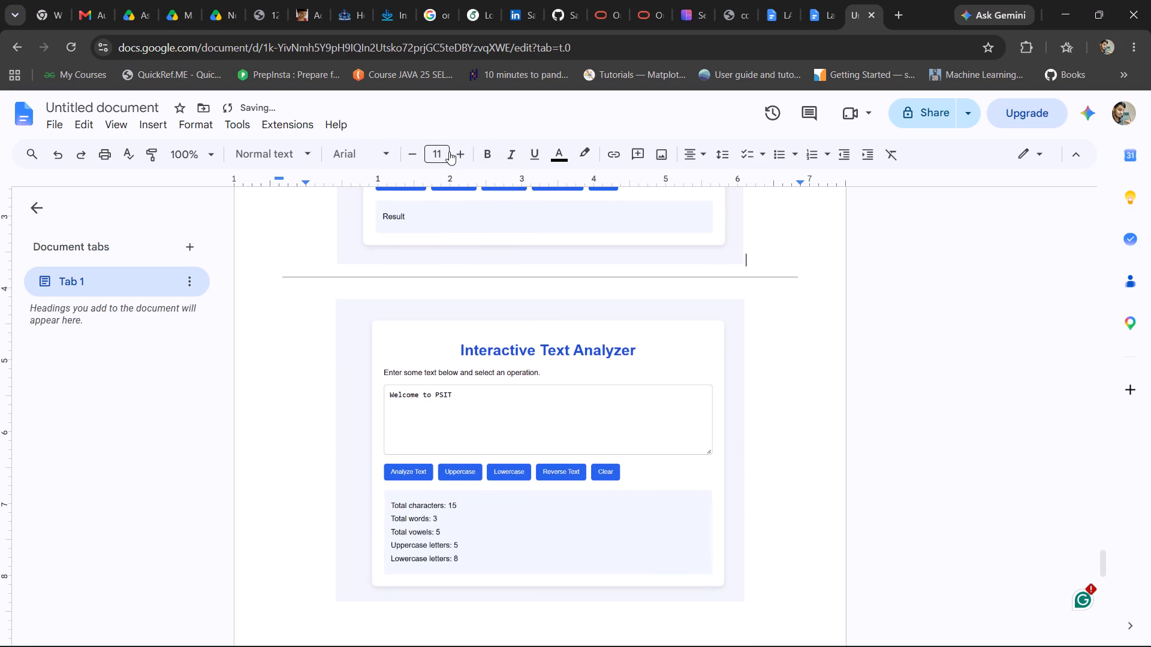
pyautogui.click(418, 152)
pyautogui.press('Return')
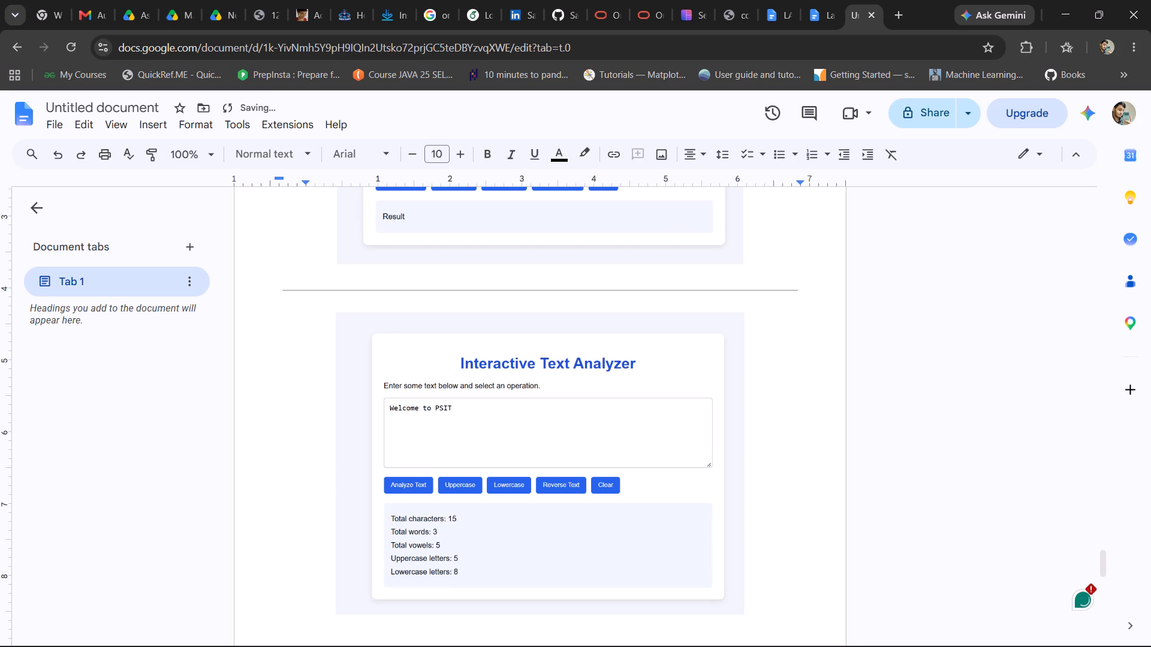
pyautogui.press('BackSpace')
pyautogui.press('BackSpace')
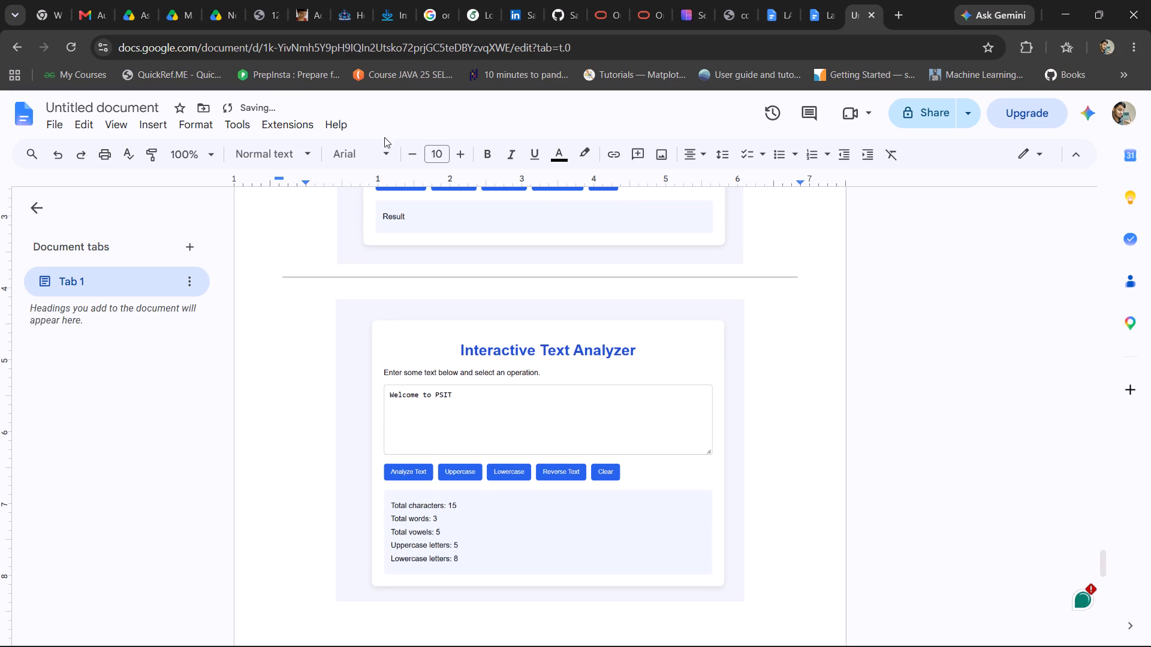
# Set the font size to 7 after the first analyzer image and add a blank line there.
pyautogui.tripleClick(406, 146)
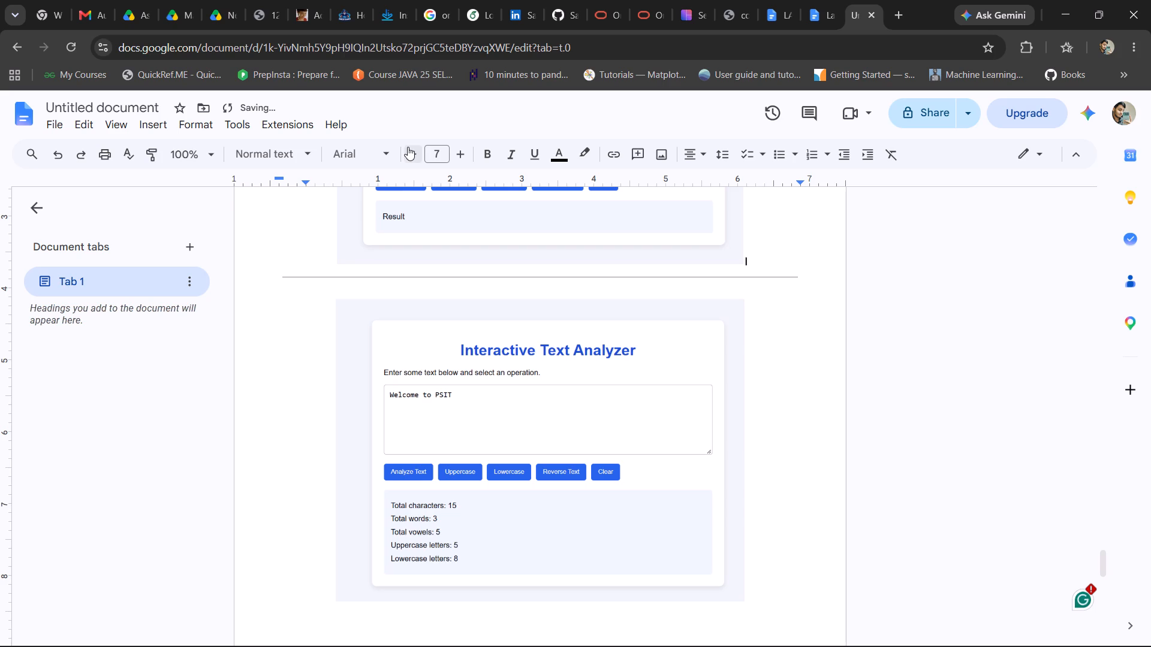
pyautogui.press('Return')
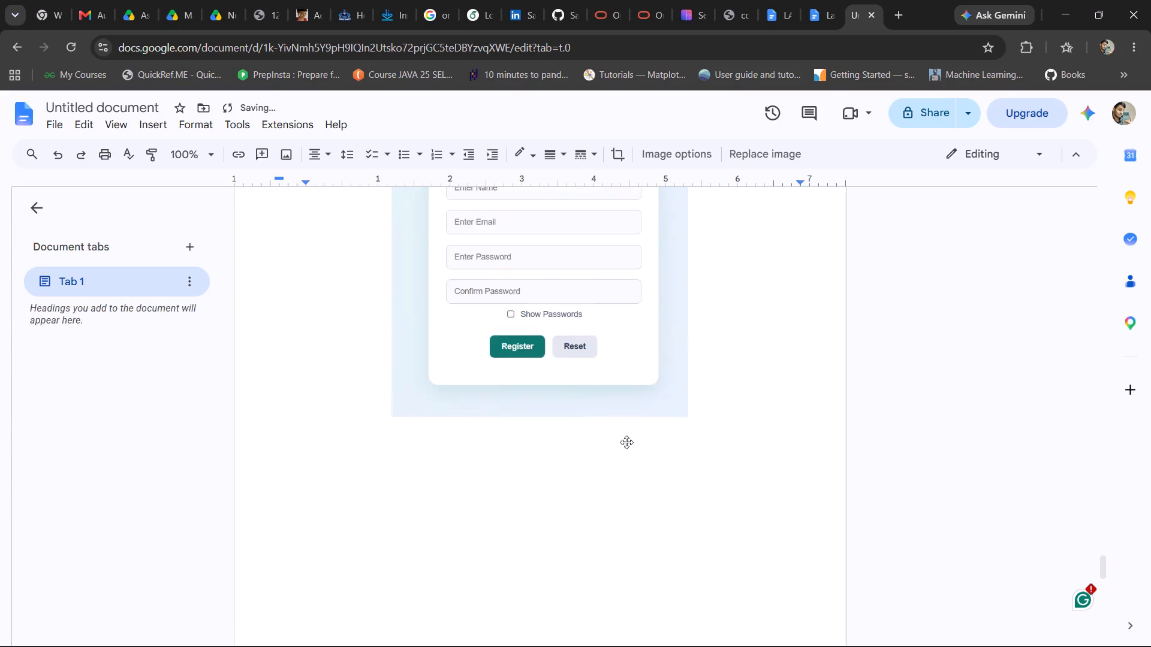
# Shrink the blank Student Registration form image proportionally in stages to about 4 inches wide.
pyautogui.scroll(-6, 626, 442)
pyautogui.scroll(6, 626, 441)
pyautogui.click(625, 426)
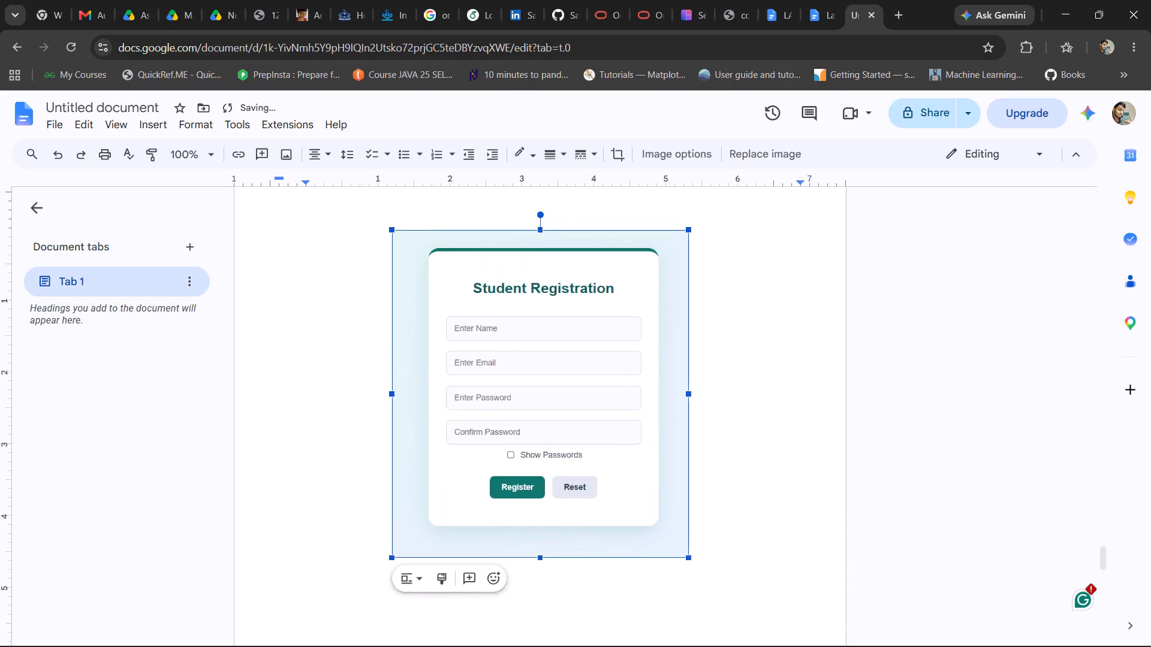
pyautogui.moveTo(687, 559); pyautogui.dragTo(679, 555)
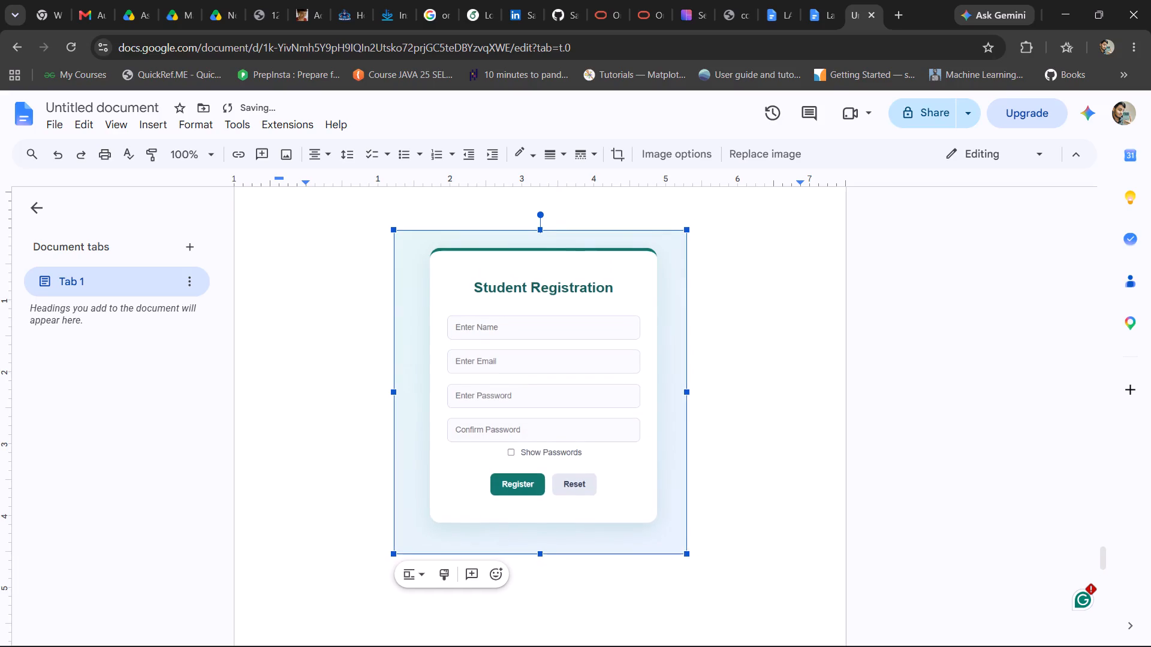
pyautogui.moveTo(687, 552); pyautogui.dragTo(677, 544)
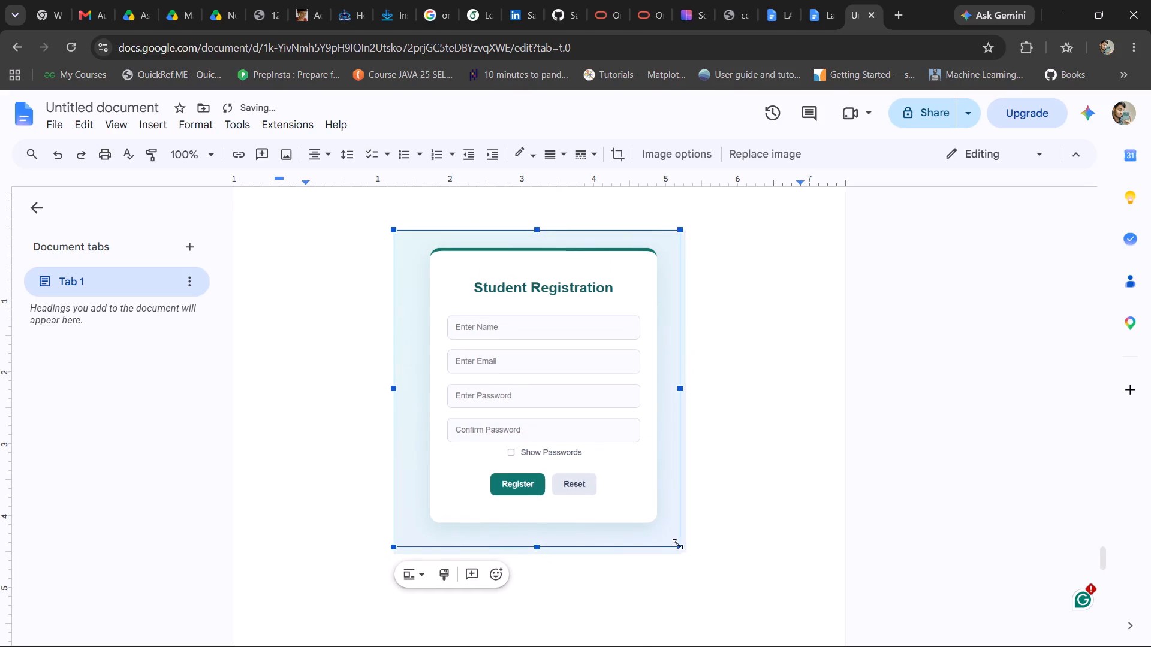
pyautogui.moveTo(677, 544); pyautogui.dragTo(677, 543)
# Shrink the filled-in Student Registration form image proportionally to about 4 inches wide, matching the blank form above it.
pyautogui.scroll(-5, 709, 535)
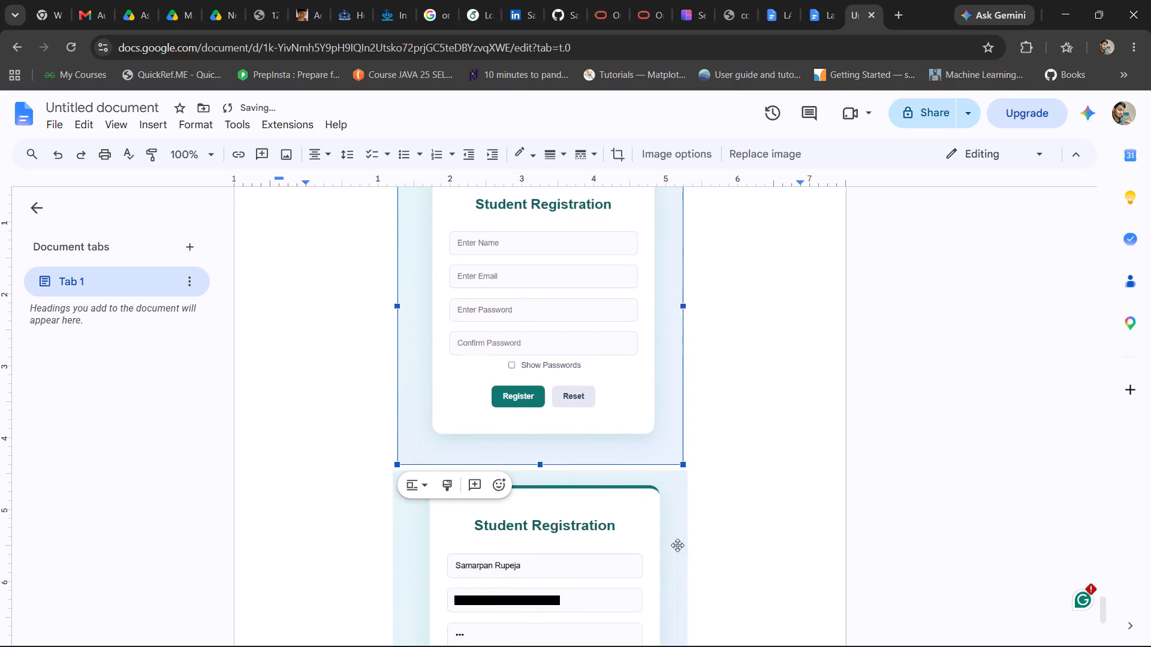
pyautogui.click(651, 495)
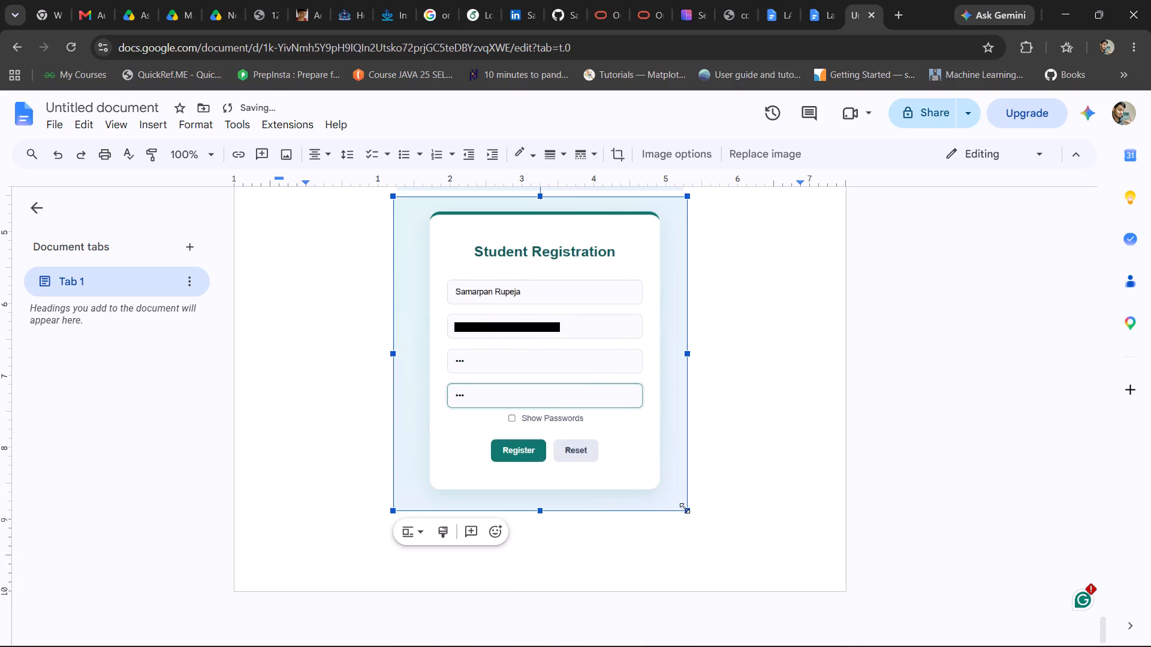
pyautogui.moveTo(685, 508); pyautogui.dragTo(677, 499)
pyautogui.click(735, 458)
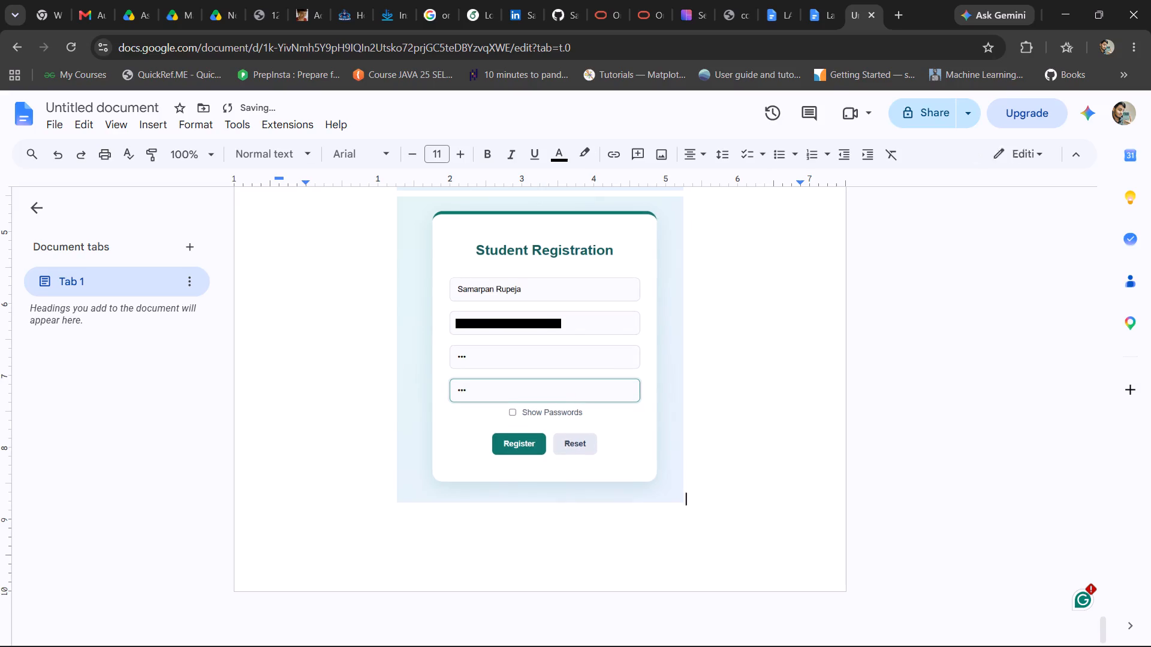
# Insert a page break after the filled-in Student Registration image.
pyautogui.scroll(1, 735, 458)
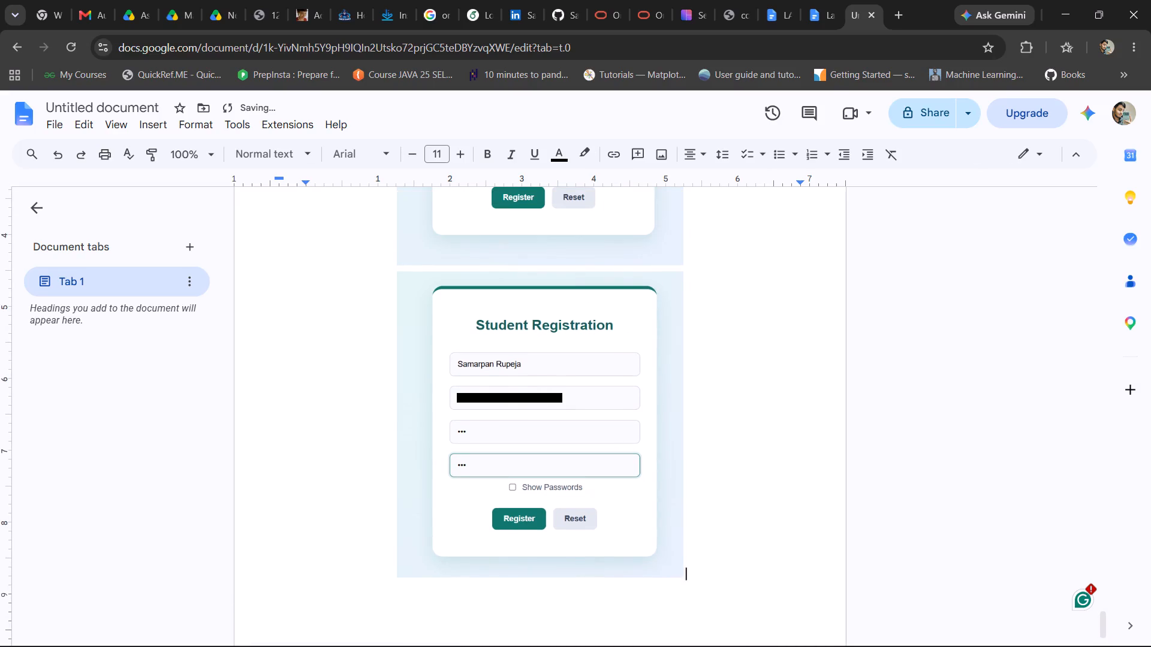
pyautogui.scroll(-3, 682, 376)
pyautogui.scroll(7, 710, 360)
pyautogui.scroll(-5, 711, 360)
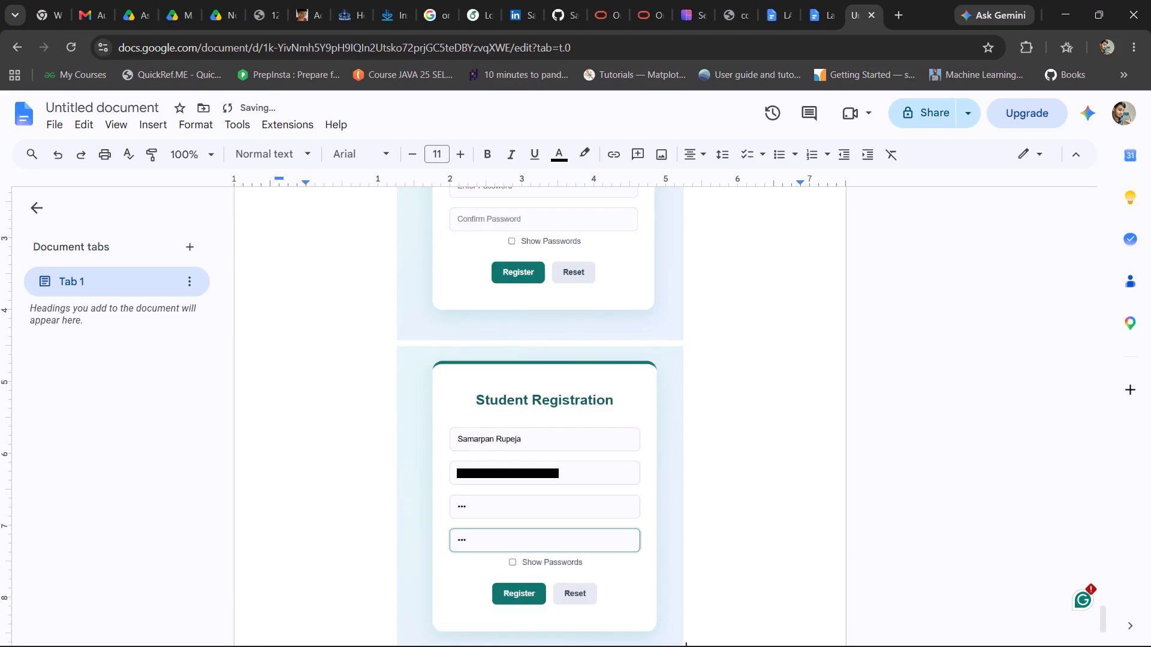
pyautogui.scroll(-4, 711, 360)
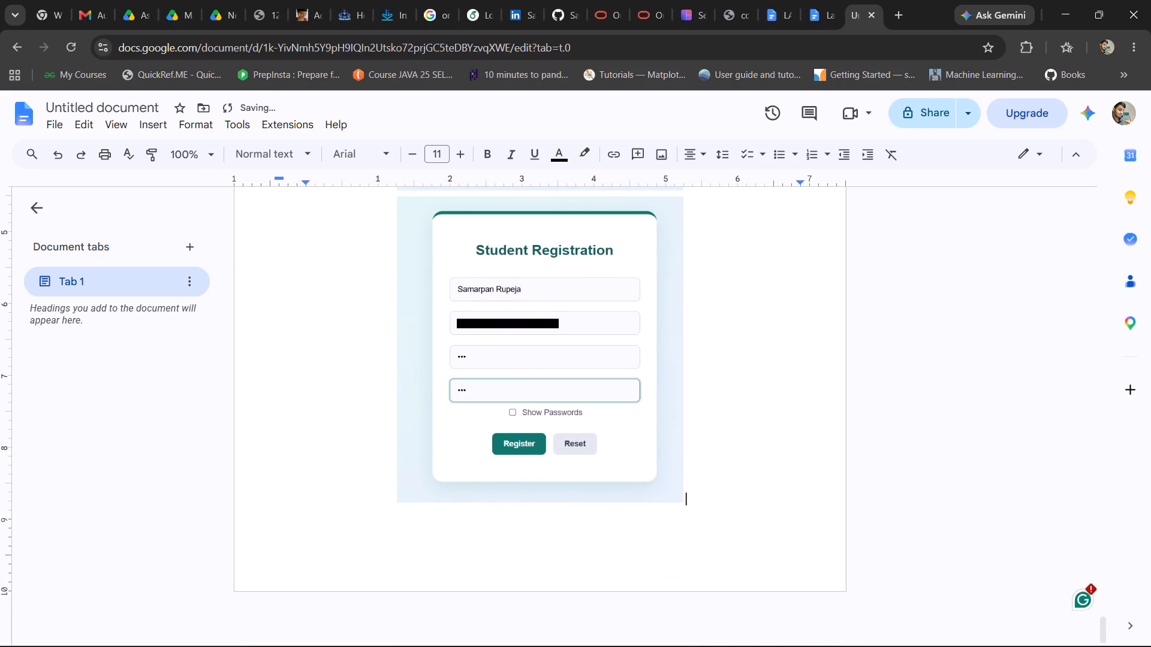
pyautogui.click(152, 129)
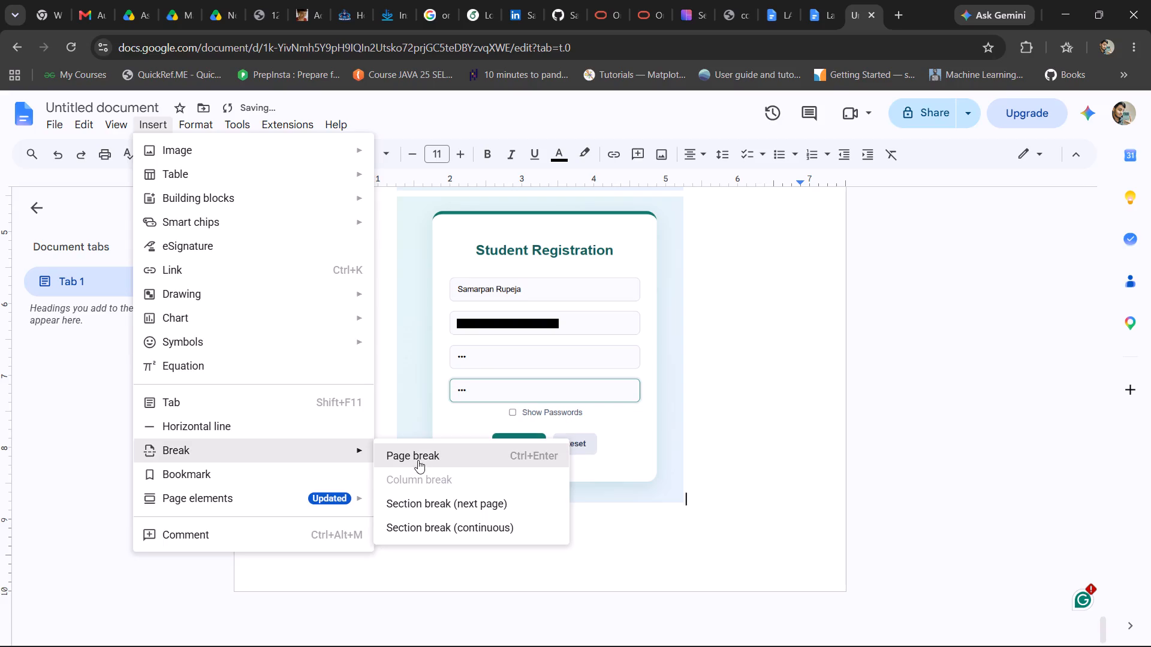
pyautogui.click(420, 453)
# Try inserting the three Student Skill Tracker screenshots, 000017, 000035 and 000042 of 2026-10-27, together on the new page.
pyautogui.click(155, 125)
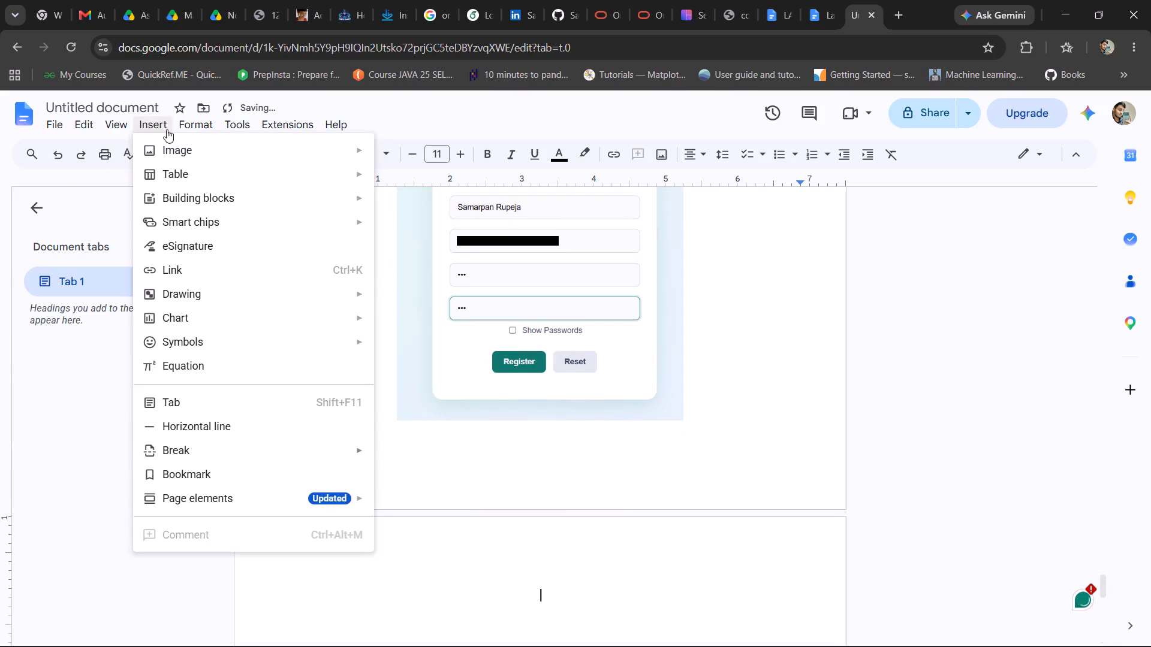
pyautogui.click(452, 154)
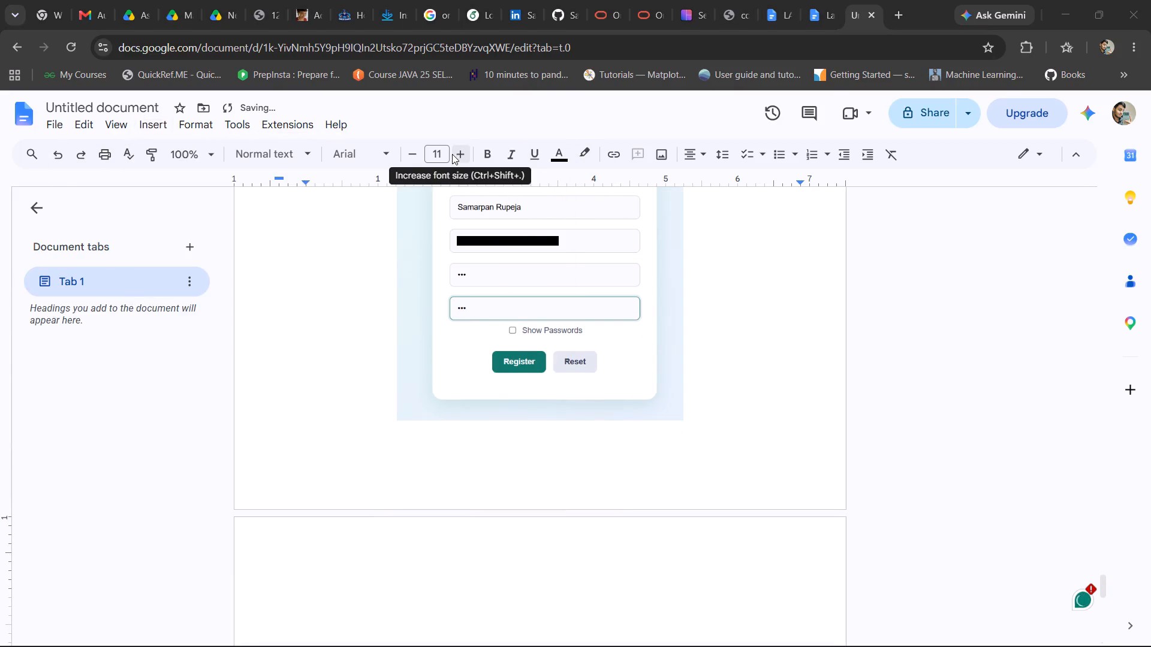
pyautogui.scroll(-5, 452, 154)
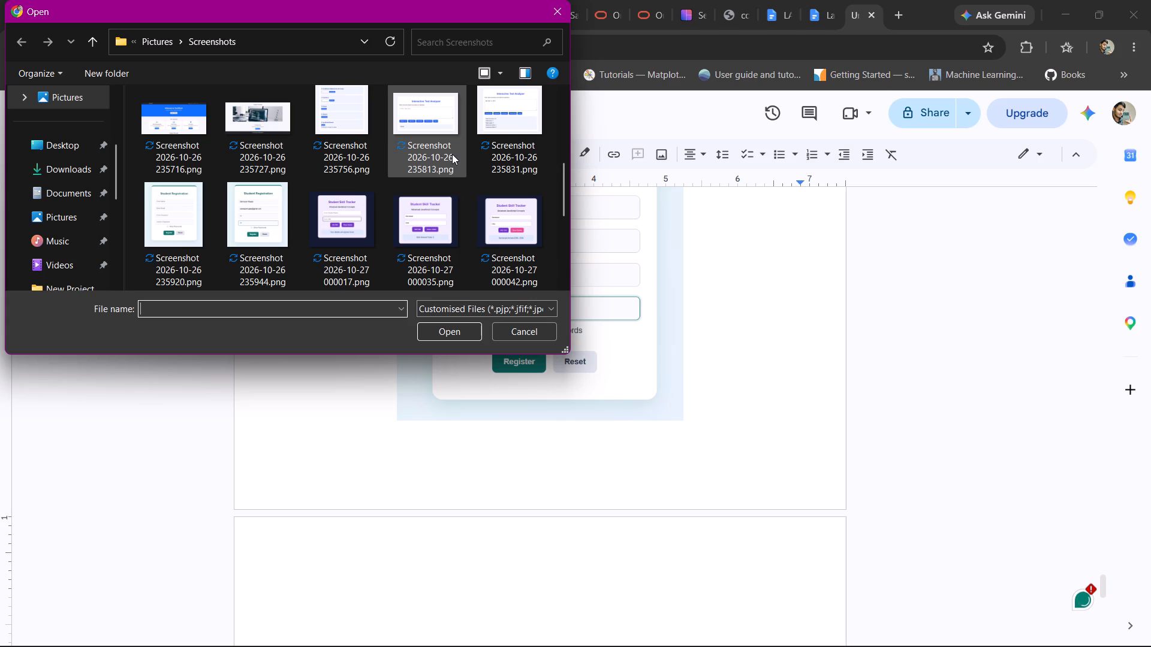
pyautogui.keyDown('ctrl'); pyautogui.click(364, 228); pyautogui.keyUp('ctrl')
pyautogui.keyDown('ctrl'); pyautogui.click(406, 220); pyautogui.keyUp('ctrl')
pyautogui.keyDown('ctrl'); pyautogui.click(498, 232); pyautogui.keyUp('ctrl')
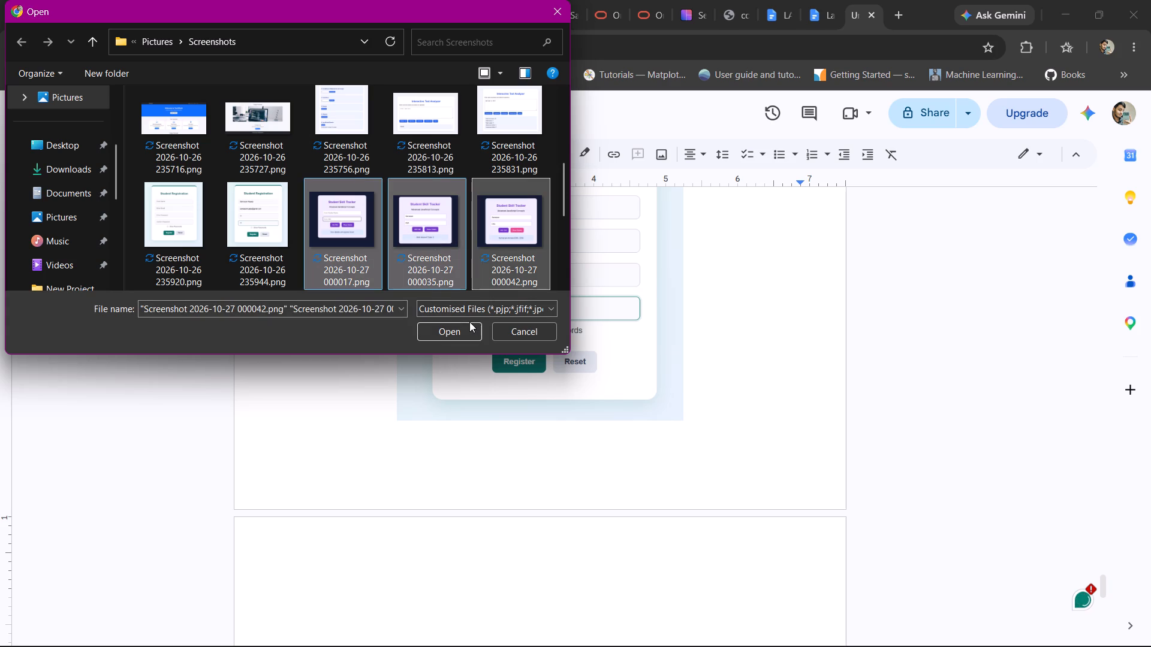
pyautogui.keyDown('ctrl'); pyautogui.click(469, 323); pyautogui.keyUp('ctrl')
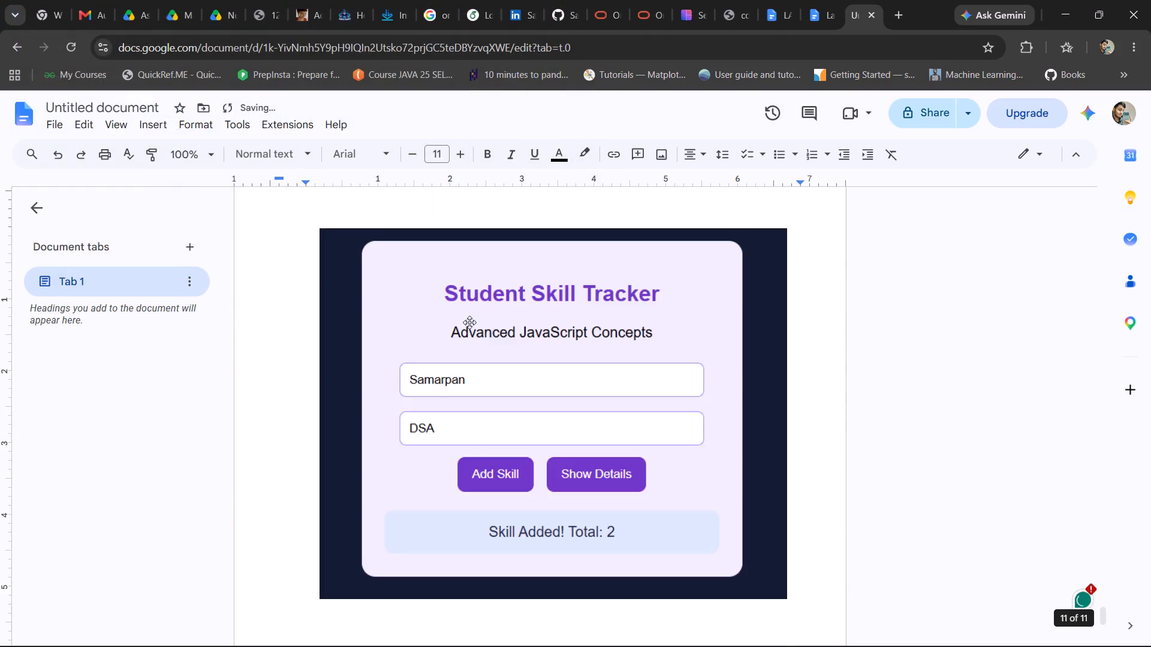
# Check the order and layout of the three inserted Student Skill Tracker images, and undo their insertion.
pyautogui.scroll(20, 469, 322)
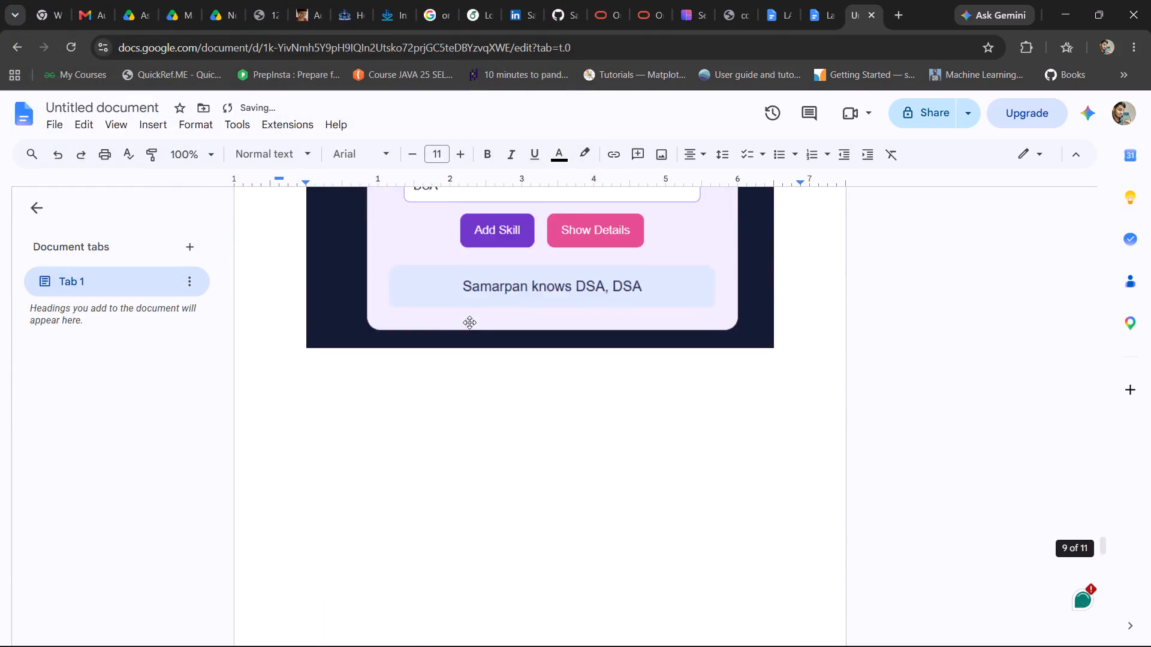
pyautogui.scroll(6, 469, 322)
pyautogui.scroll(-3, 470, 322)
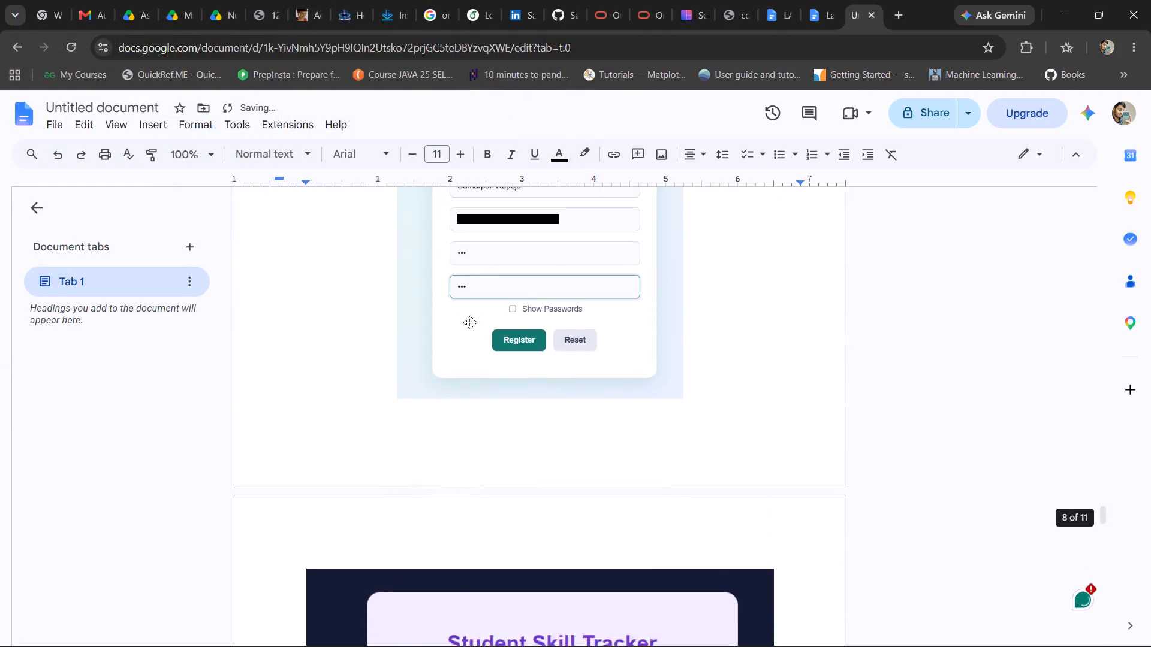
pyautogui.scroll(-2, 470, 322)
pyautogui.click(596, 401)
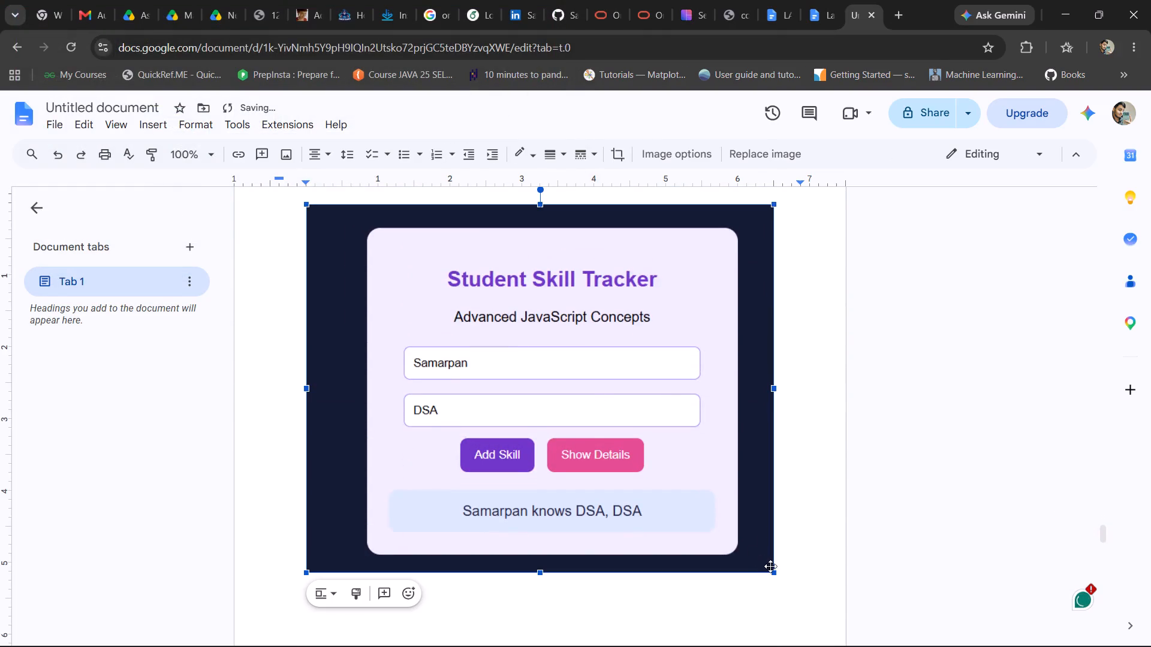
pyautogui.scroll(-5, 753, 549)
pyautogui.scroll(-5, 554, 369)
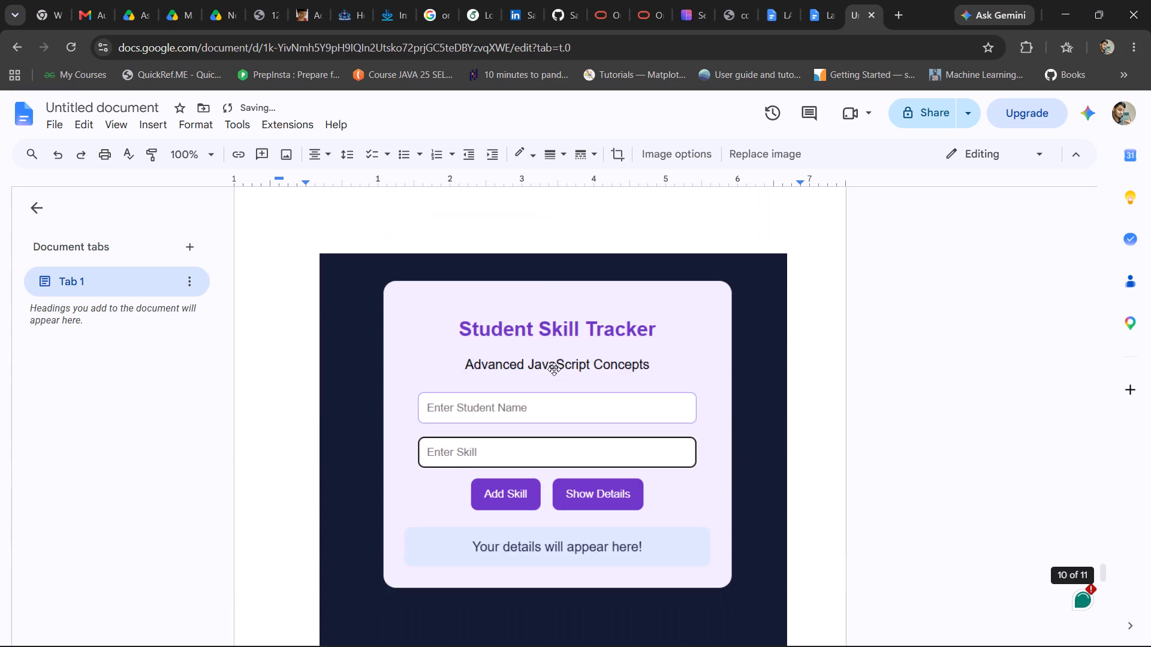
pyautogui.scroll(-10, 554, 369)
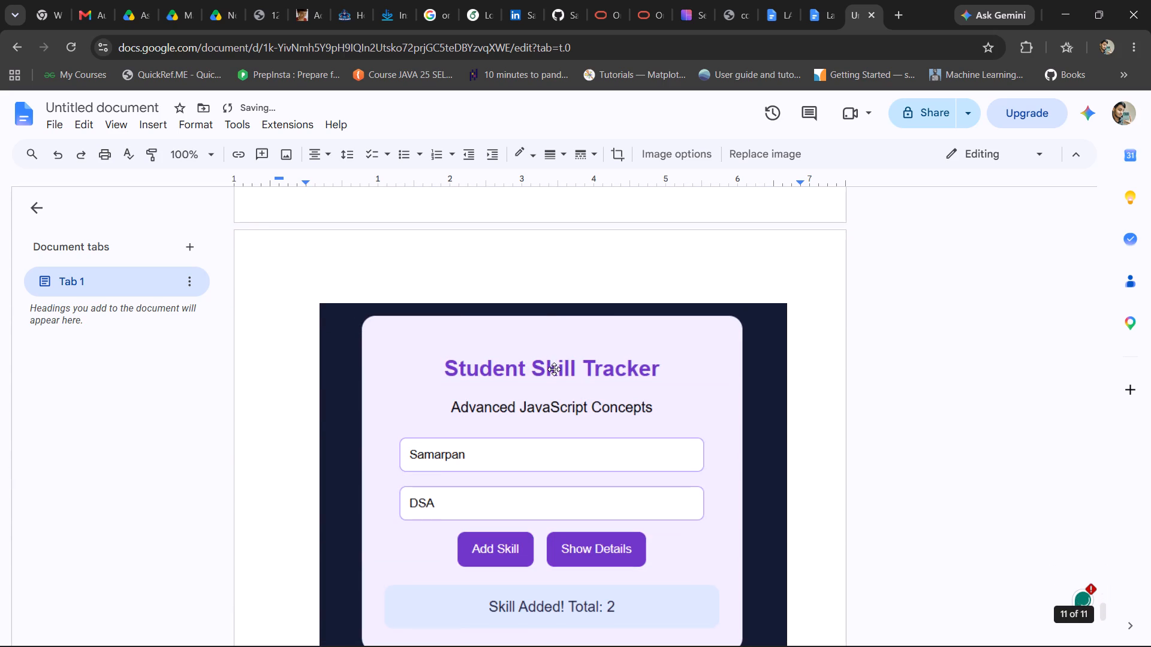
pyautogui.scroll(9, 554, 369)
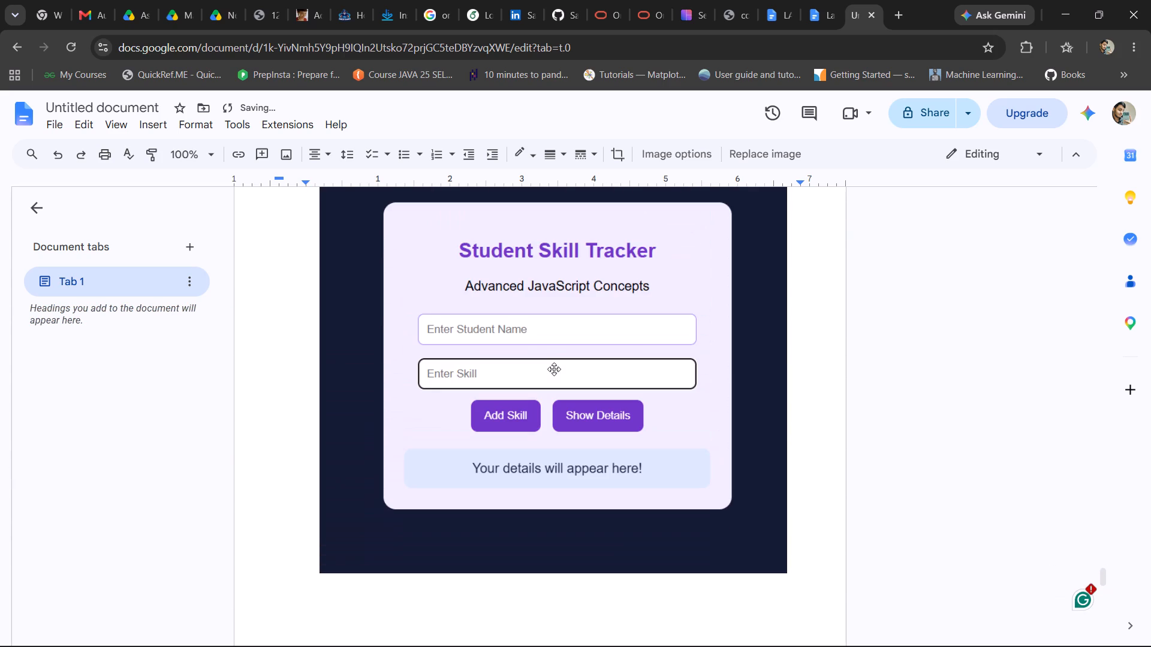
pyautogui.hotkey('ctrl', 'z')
# Insert the blank Student Skill Tracker image, Screenshot 2026-10-27 000017.png, on the new page after the Student Registration forms.
pyautogui.scroll(4, 554, 369)
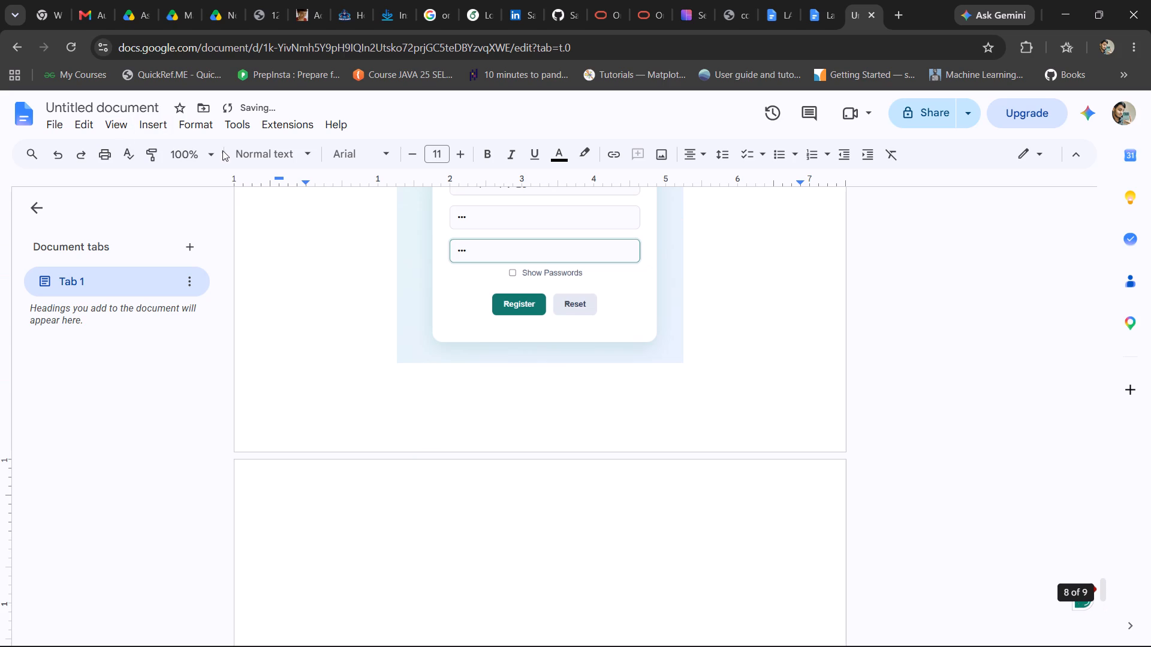
pyautogui.click(152, 123)
pyautogui.click(426, 150)
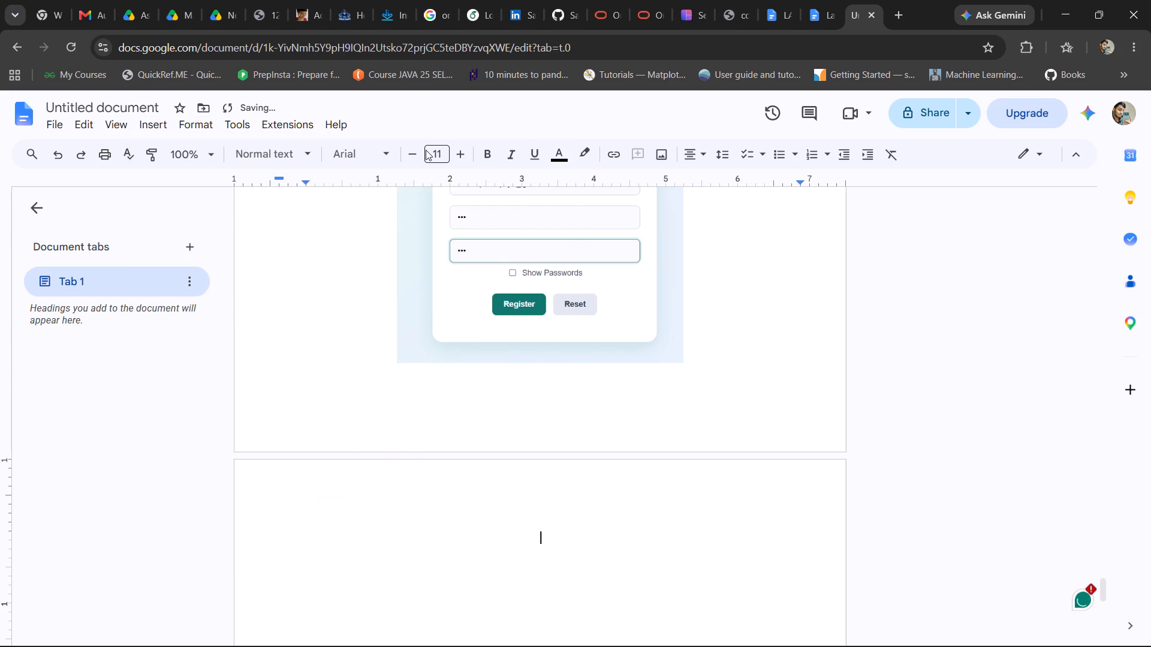
pyautogui.scroll(-4, 382, 237)
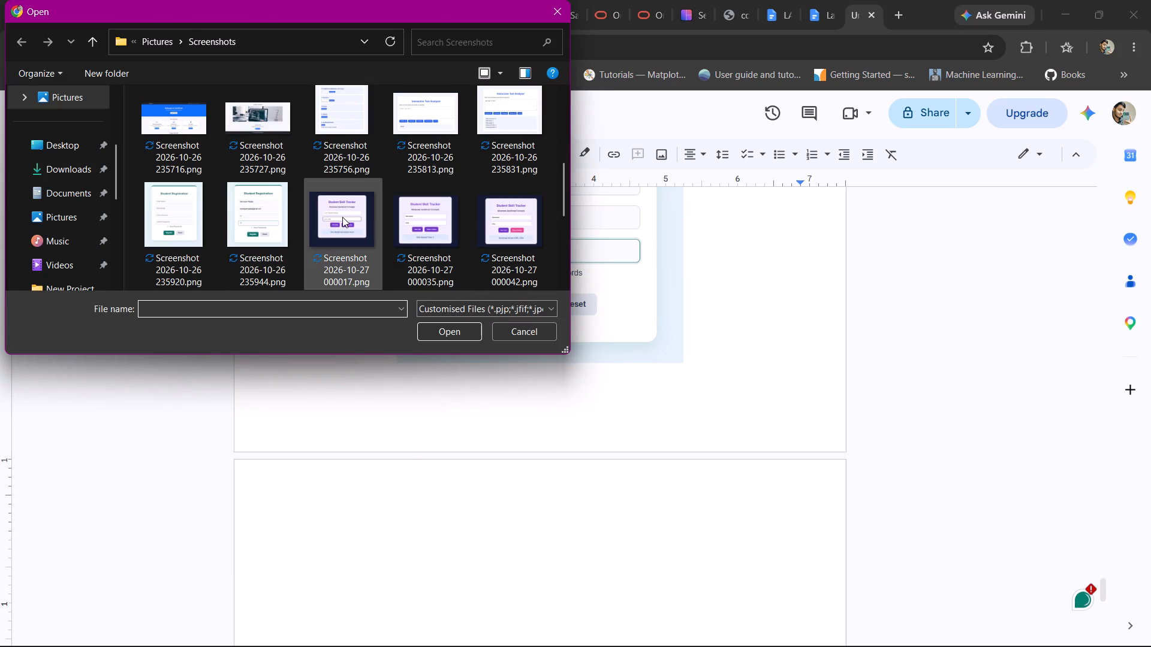
pyautogui.click(342, 217)
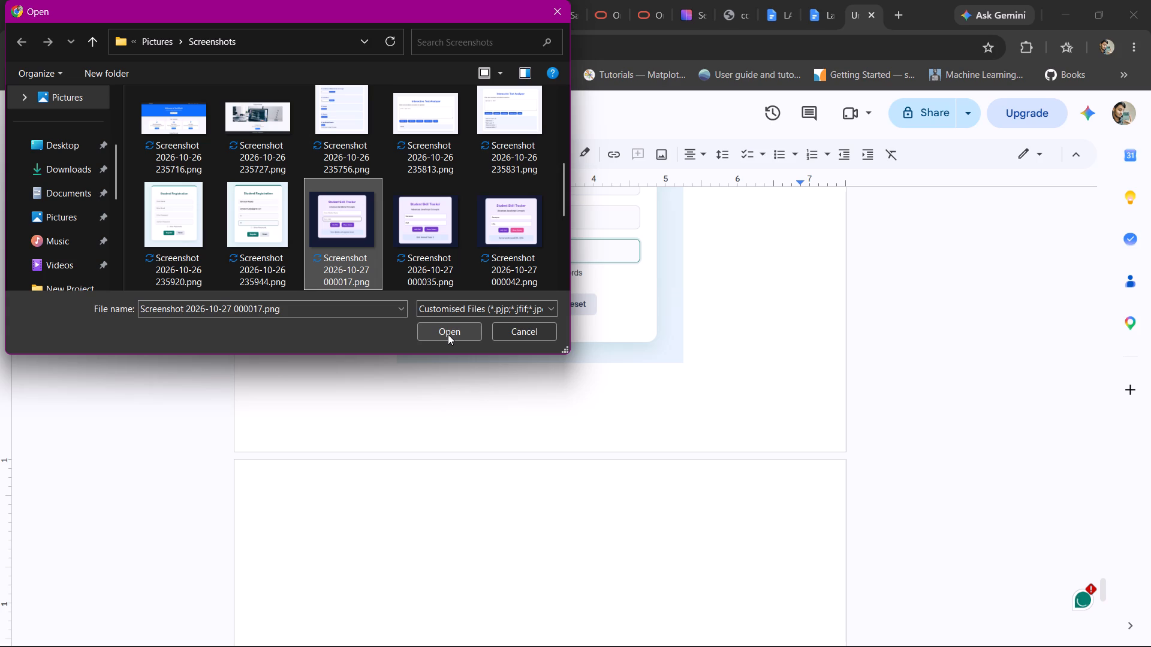
pyautogui.click(448, 334)
# Shrink the blank Student Skill Tracker image proportionally to about 3.4 inches wide.
pyautogui.scroll(-2, 559, 341)
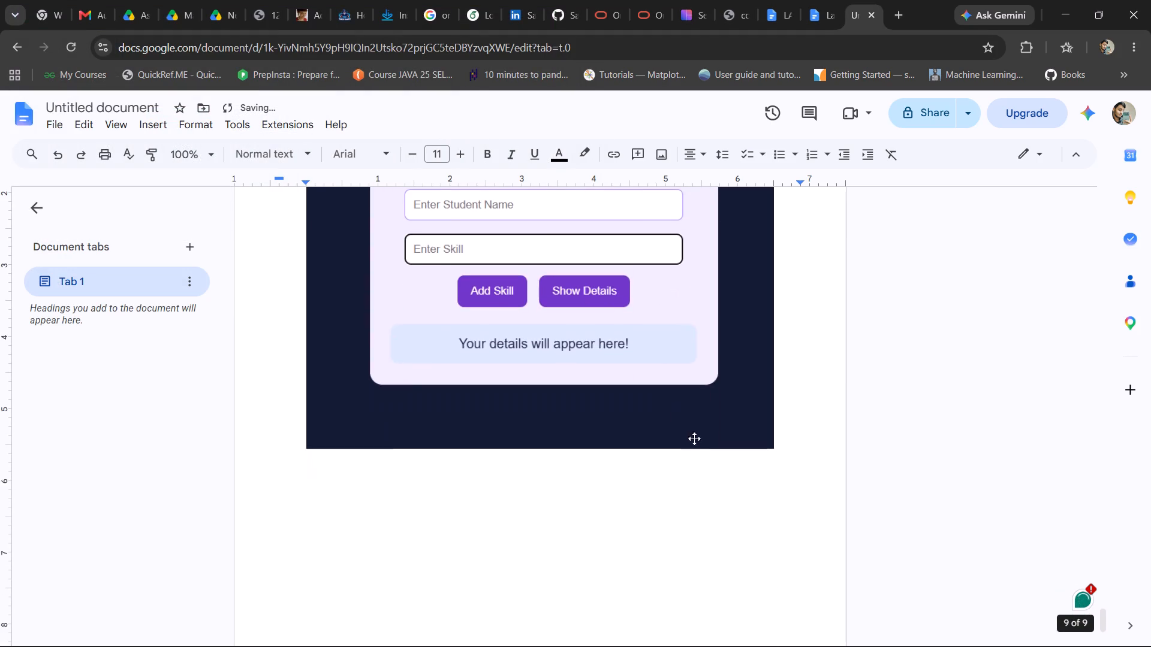
pyautogui.click(678, 406)
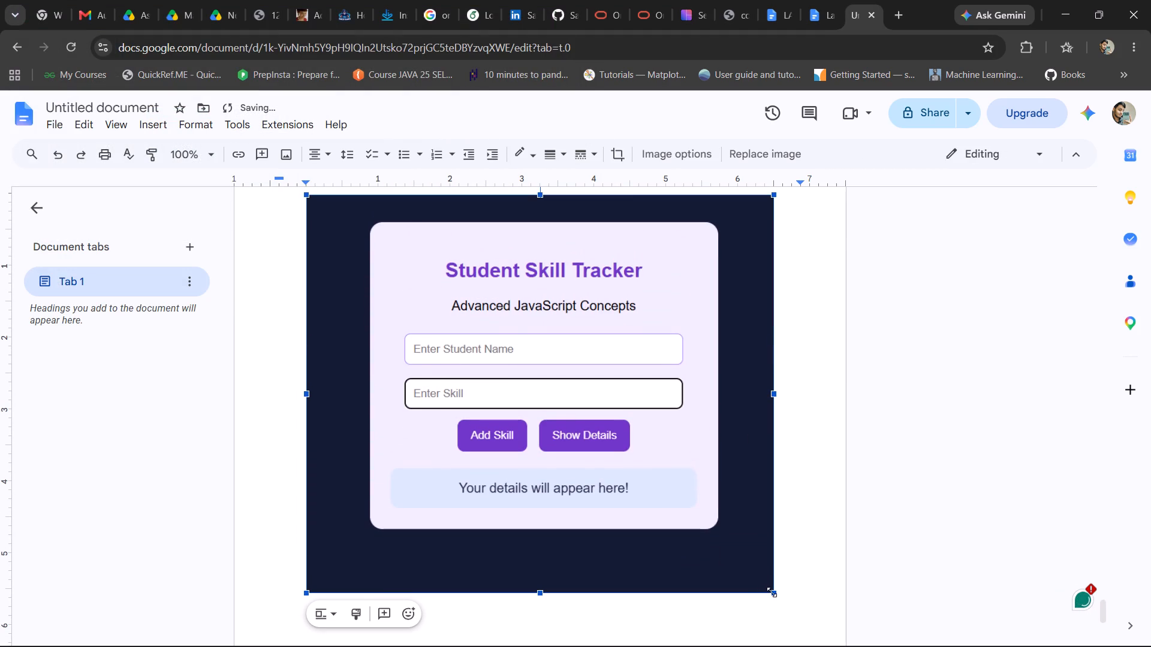
pyautogui.moveTo(773, 592); pyautogui.dragTo(517, 386)
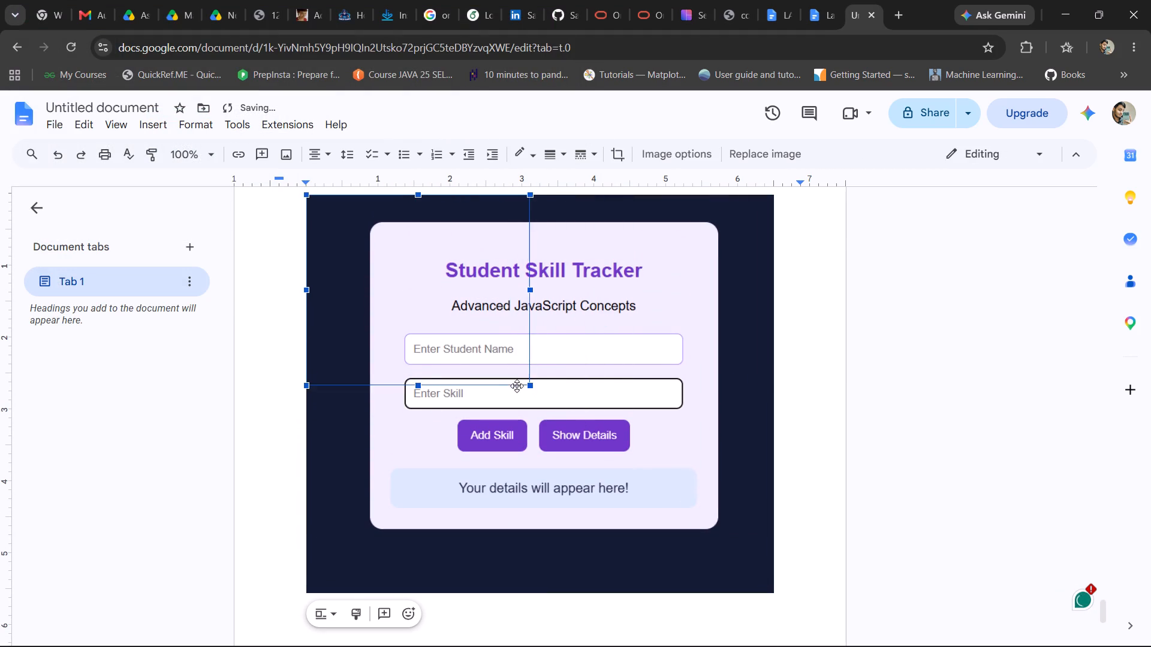
pyautogui.moveTo(517, 386); pyautogui.dragTo(522, 400)
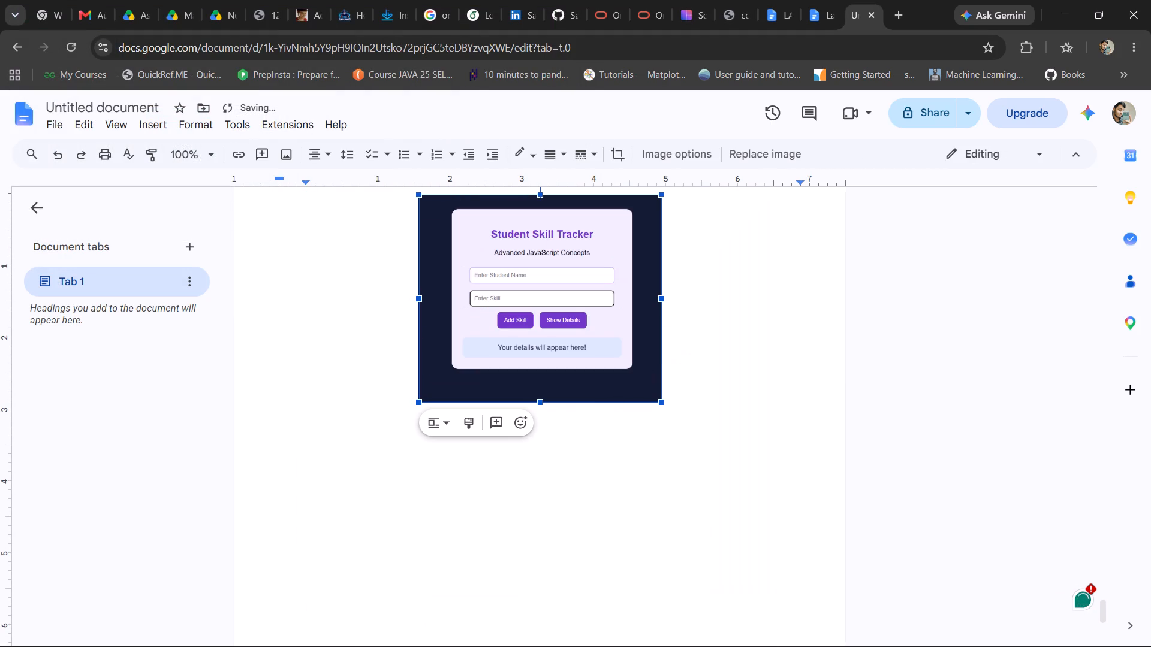
pyautogui.click(743, 363)
# Insert the "Skill Added" Student Skill Tracker image, Screenshot 2026-10-27 000035.png, on a new line below the blank one.
pyautogui.scroll(1, 716, 375)
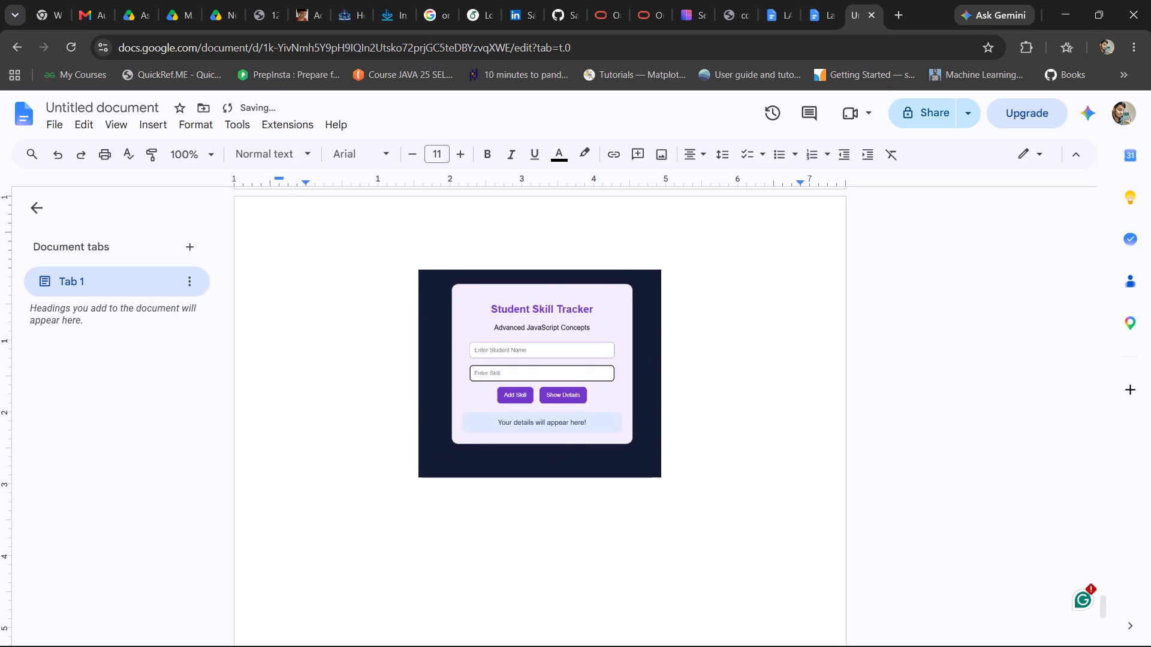
pyautogui.press('Return')
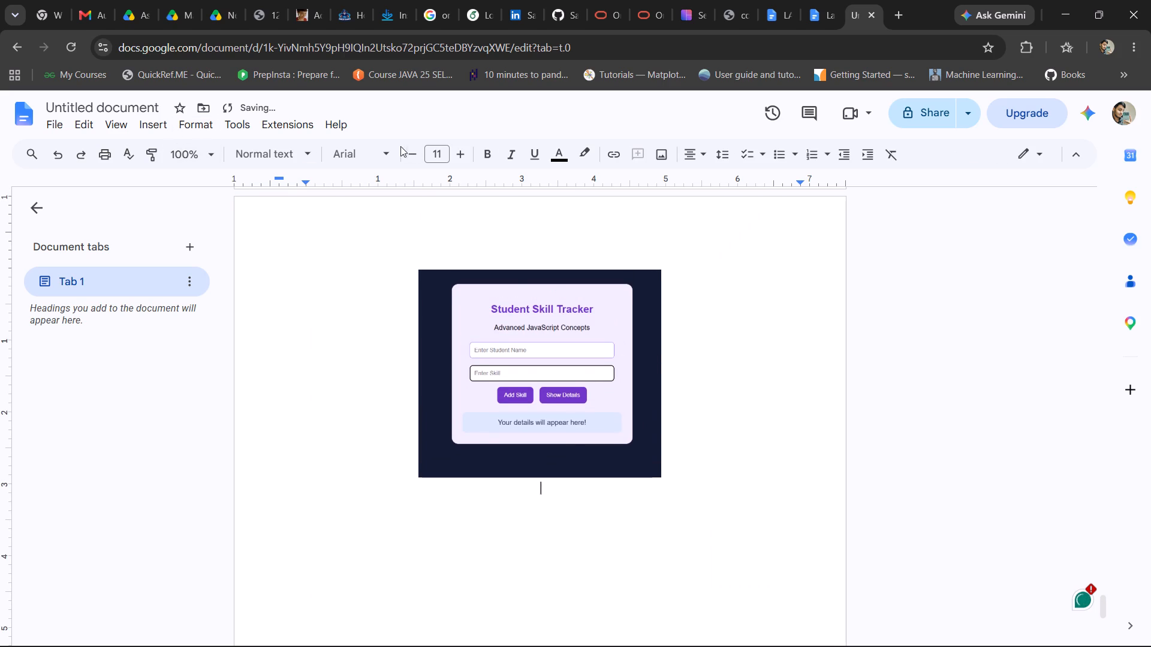
pyautogui.click(153, 122)
pyautogui.click(406, 155)
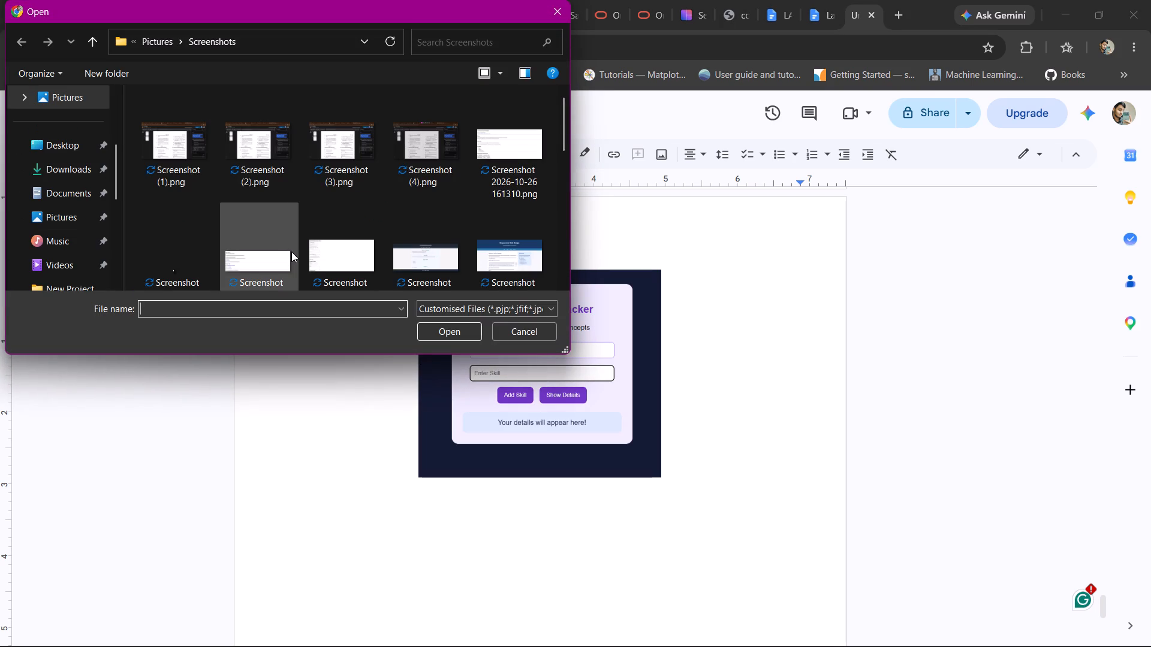
pyautogui.scroll(-6, 290, 252)
pyautogui.scroll(2, 426, 200)
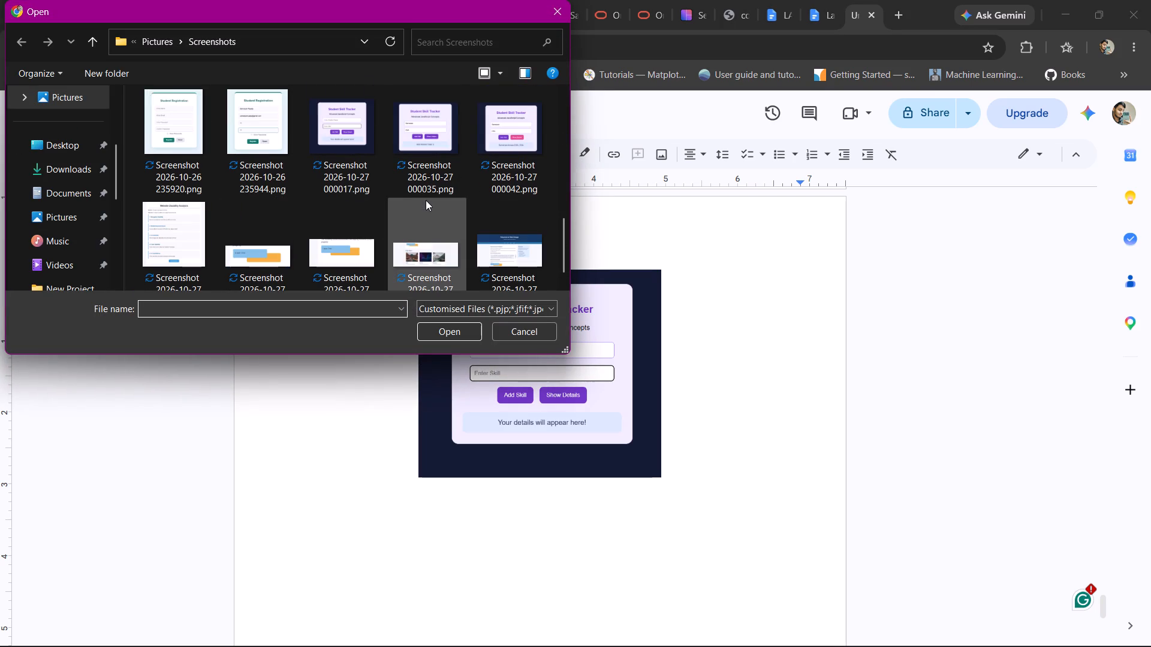
pyautogui.click(428, 131)
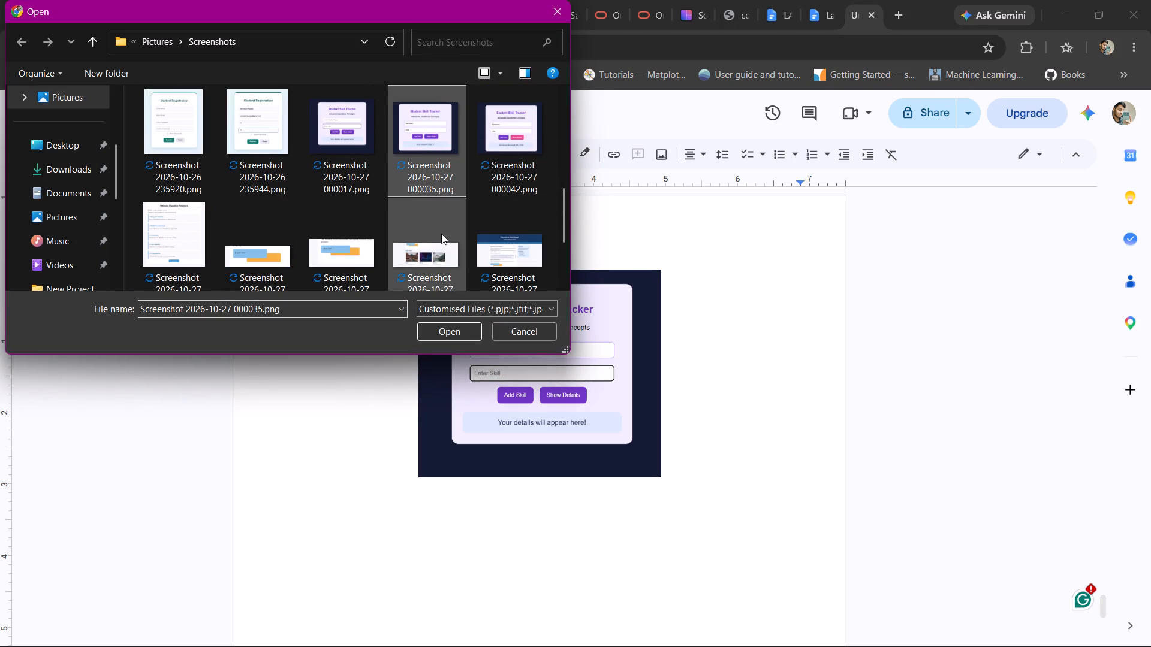
pyautogui.click(455, 328)
# Shrink the "Skill Added" Student Skill Tracker image proportionally in stages to about 3.5 inches wide.
pyautogui.click(642, 406)
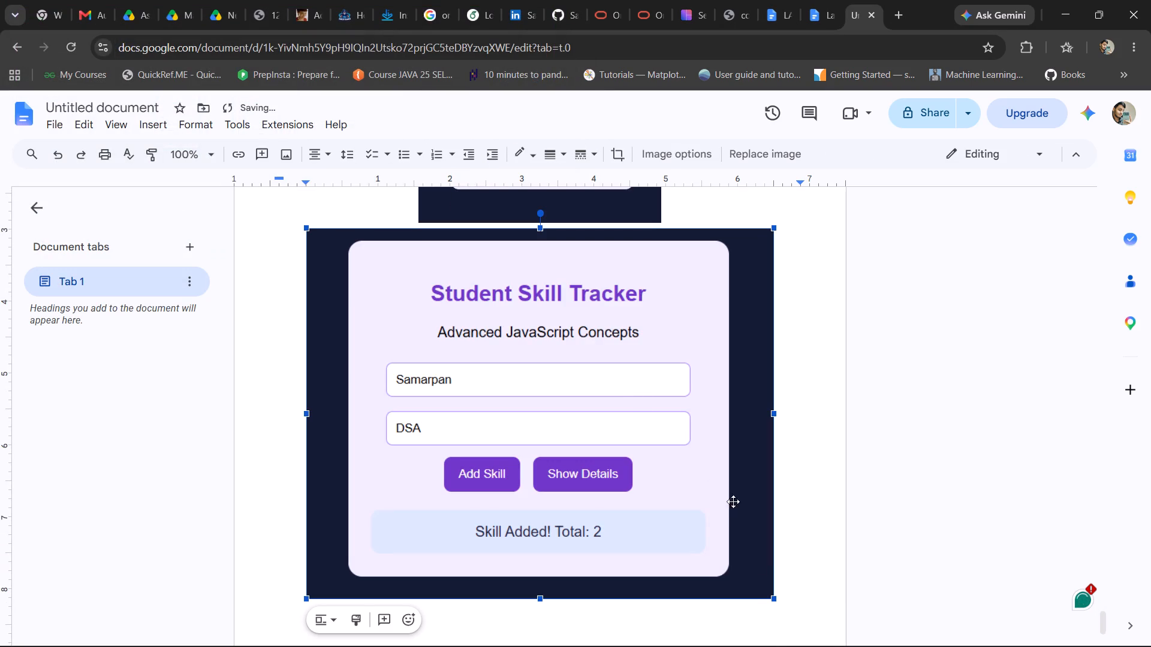
pyautogui.moveTo(773, 598); pyautogui.dragTo(486, 428)
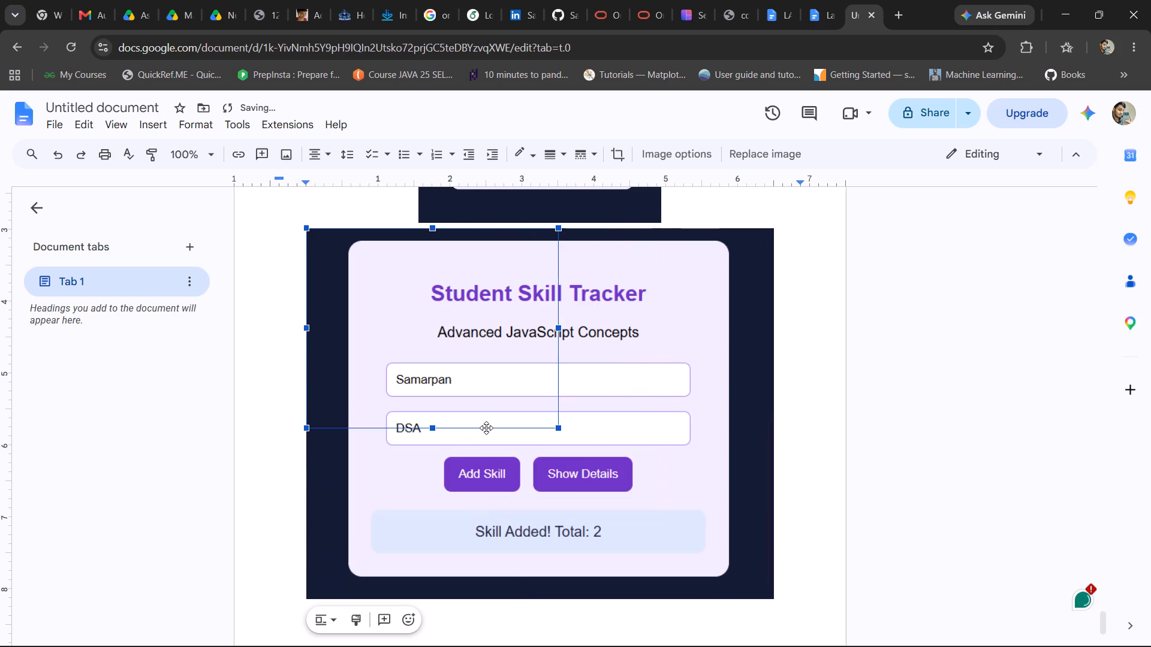
pyautogui.moveTo(486, 428); pyautogui.dragTo(474, 437)
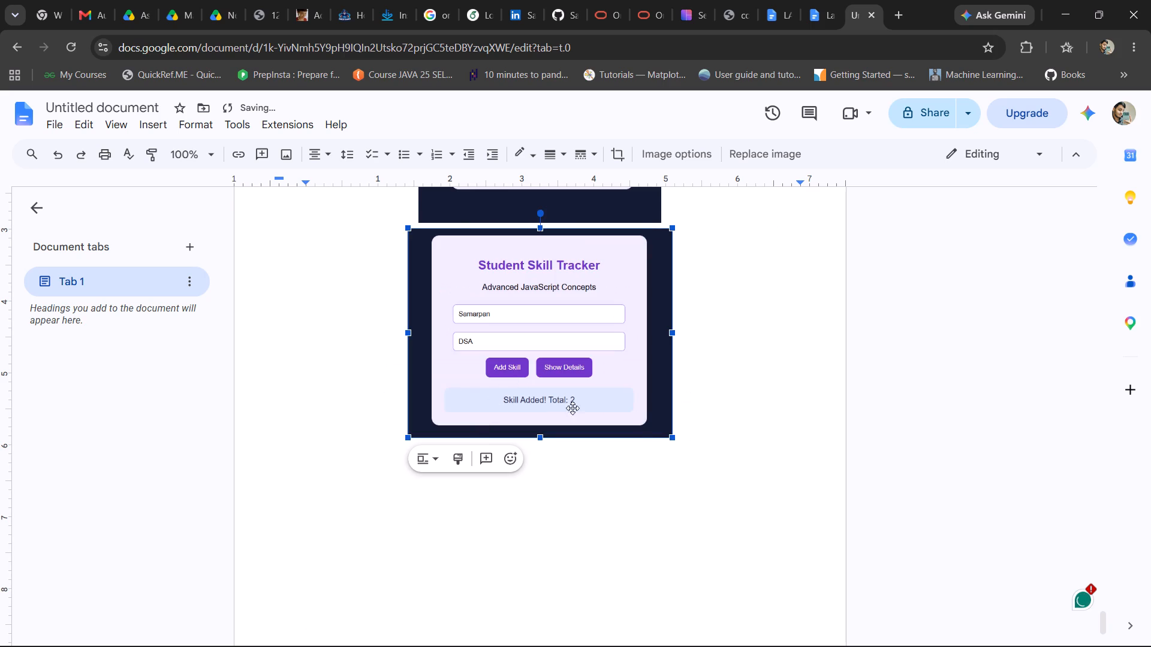
pyautogui.moveTo(672, 437); pyautogui.dragTo(666, 434)
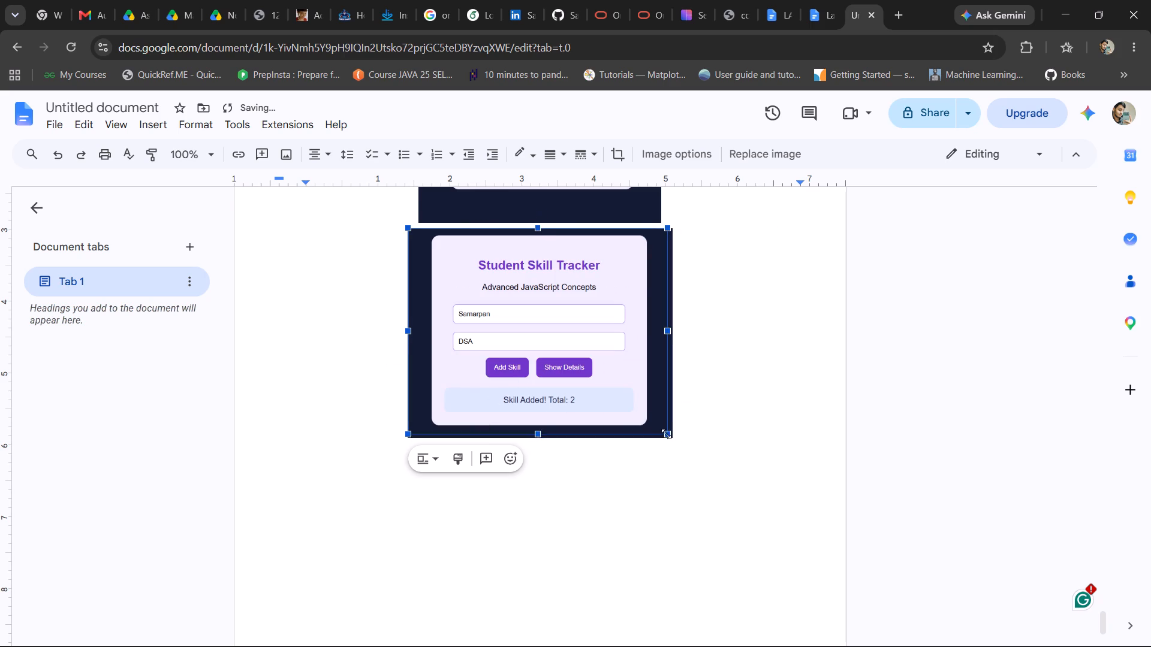
pyautogui.moveTo(666, 434); pyautogui.dragTo(659, 425)
pyautogui.click(703, 397)
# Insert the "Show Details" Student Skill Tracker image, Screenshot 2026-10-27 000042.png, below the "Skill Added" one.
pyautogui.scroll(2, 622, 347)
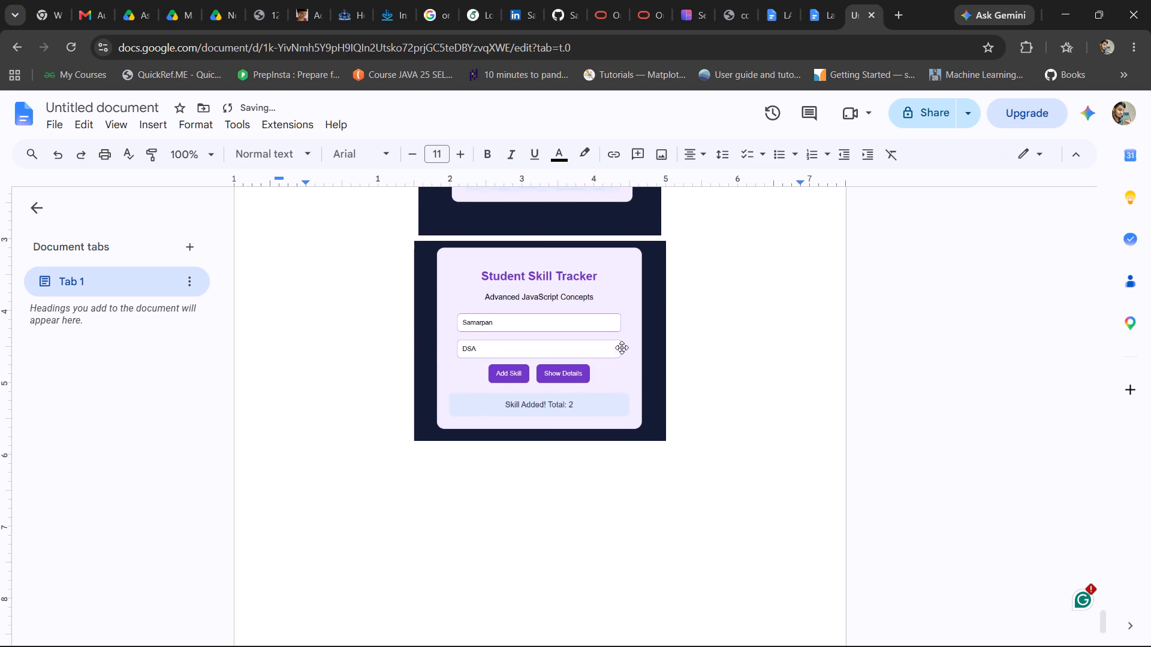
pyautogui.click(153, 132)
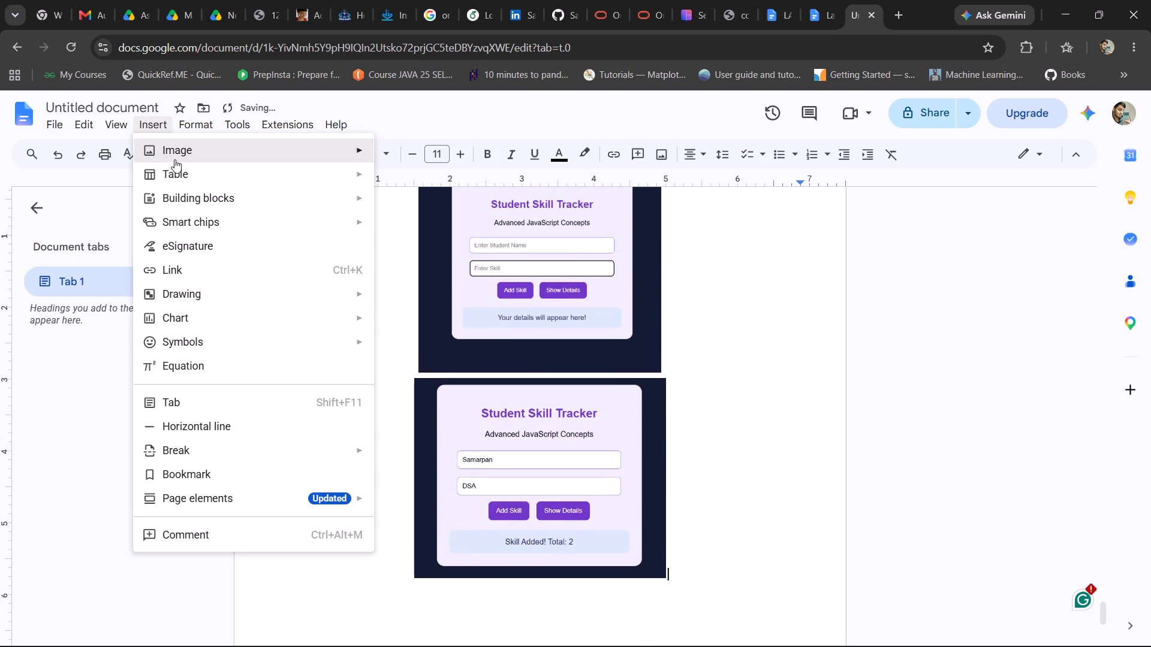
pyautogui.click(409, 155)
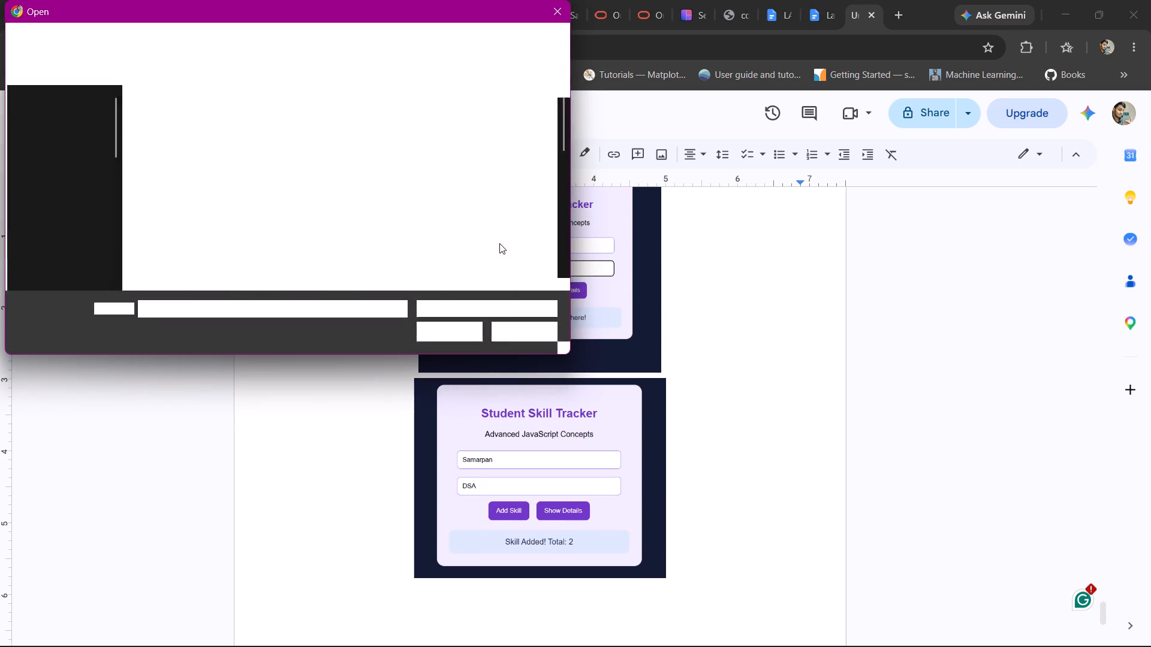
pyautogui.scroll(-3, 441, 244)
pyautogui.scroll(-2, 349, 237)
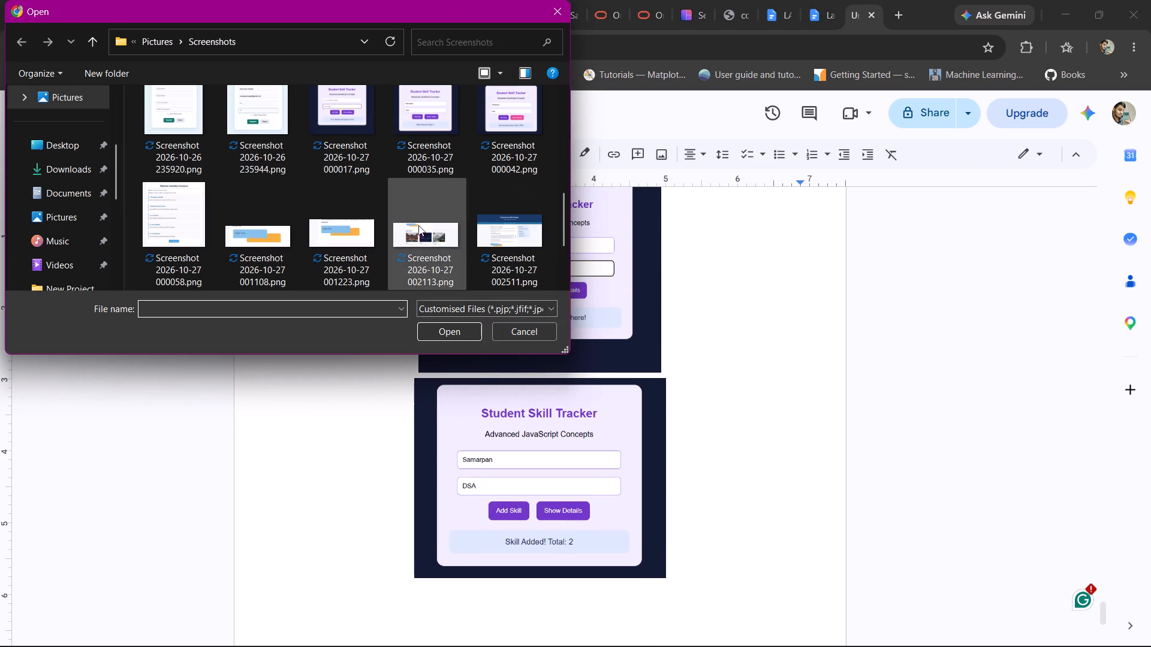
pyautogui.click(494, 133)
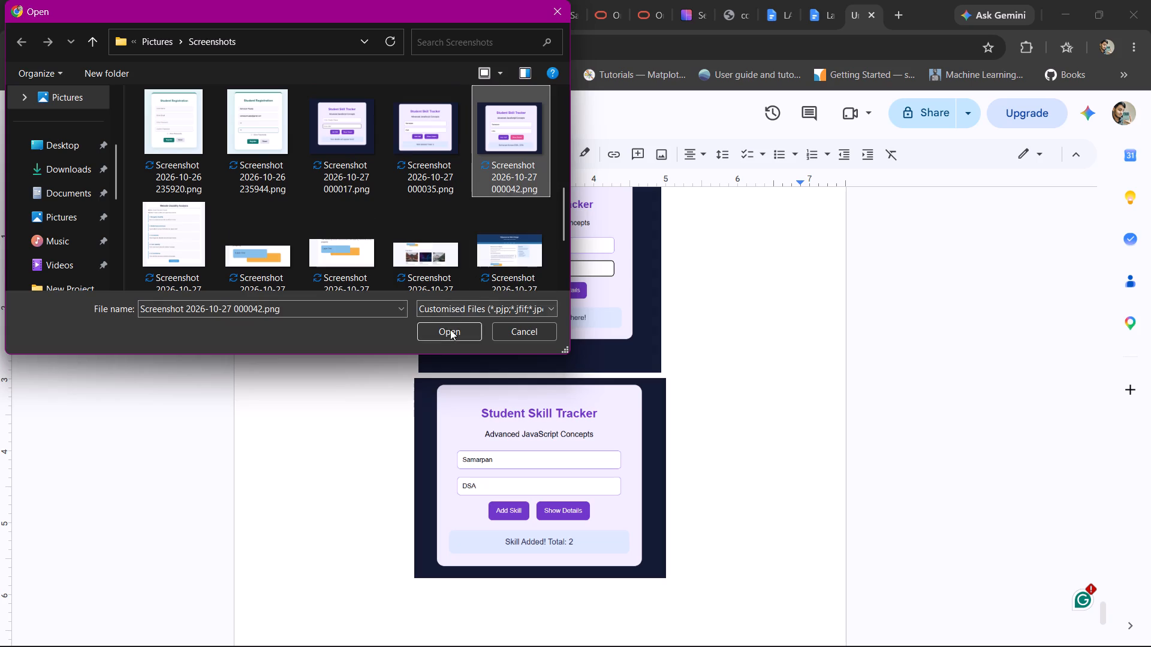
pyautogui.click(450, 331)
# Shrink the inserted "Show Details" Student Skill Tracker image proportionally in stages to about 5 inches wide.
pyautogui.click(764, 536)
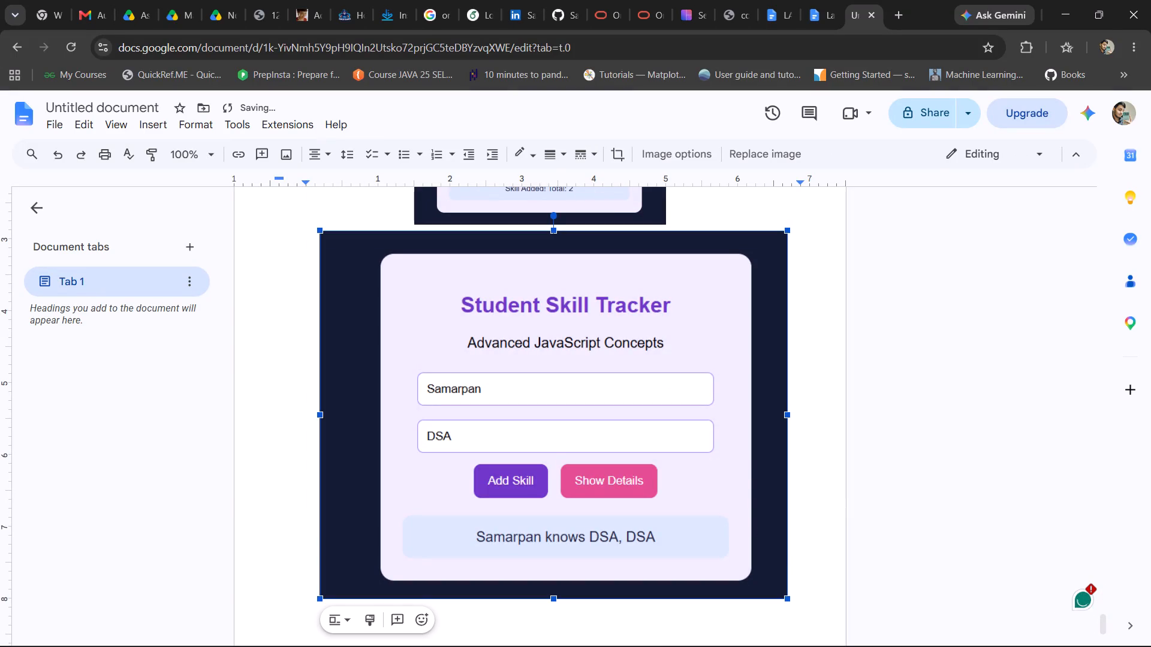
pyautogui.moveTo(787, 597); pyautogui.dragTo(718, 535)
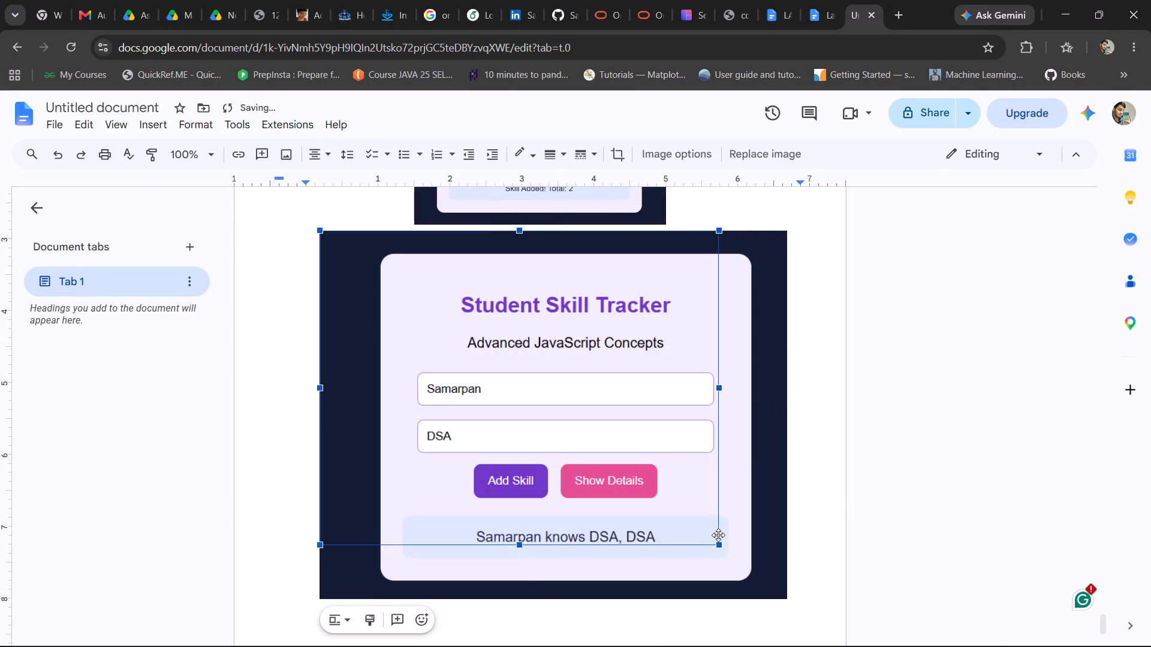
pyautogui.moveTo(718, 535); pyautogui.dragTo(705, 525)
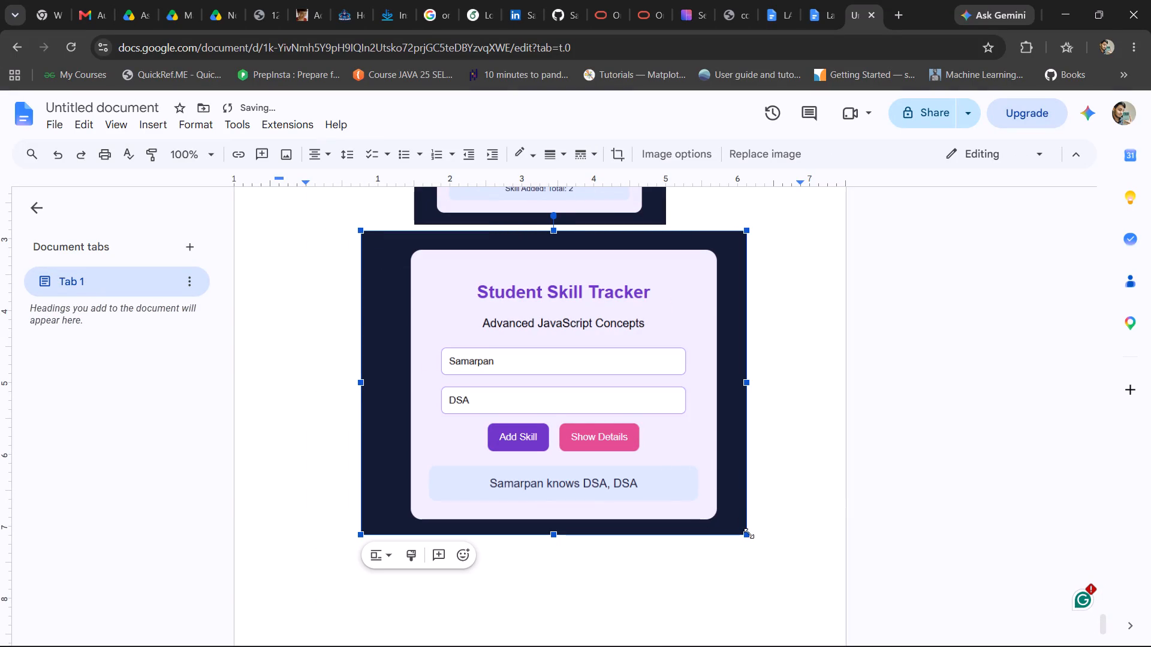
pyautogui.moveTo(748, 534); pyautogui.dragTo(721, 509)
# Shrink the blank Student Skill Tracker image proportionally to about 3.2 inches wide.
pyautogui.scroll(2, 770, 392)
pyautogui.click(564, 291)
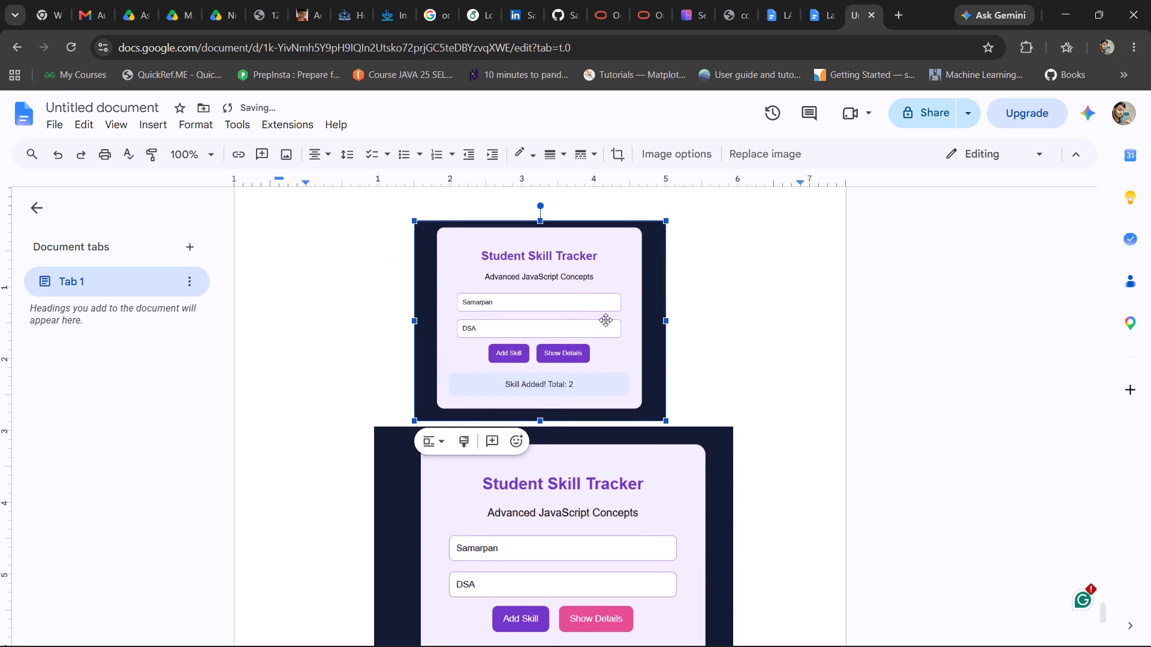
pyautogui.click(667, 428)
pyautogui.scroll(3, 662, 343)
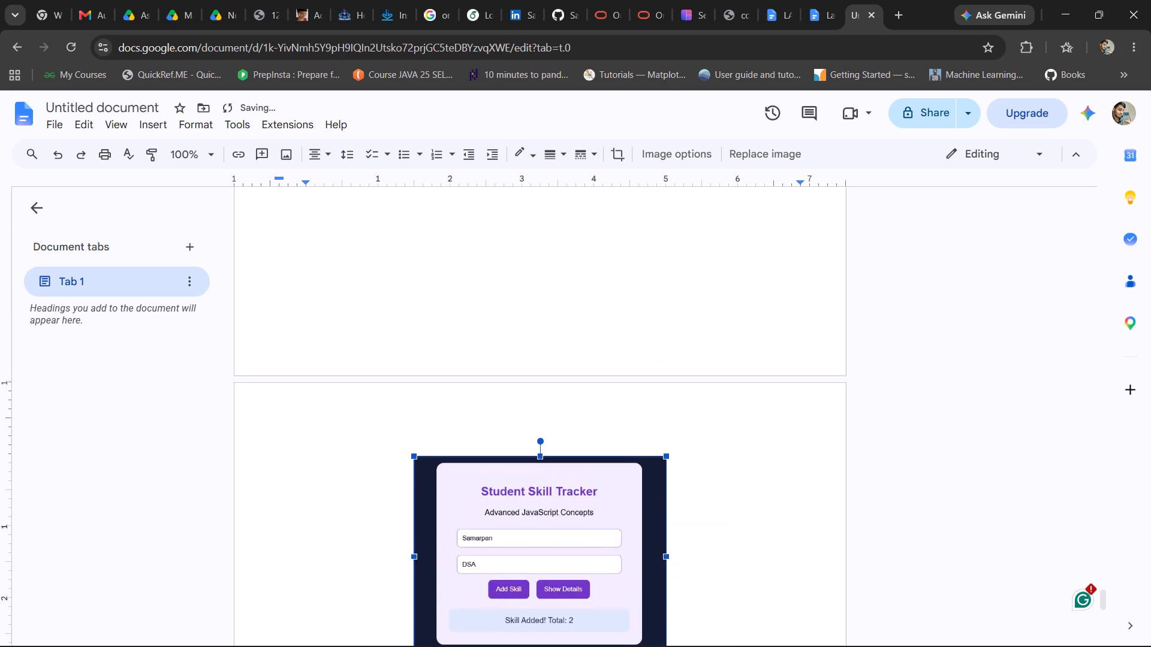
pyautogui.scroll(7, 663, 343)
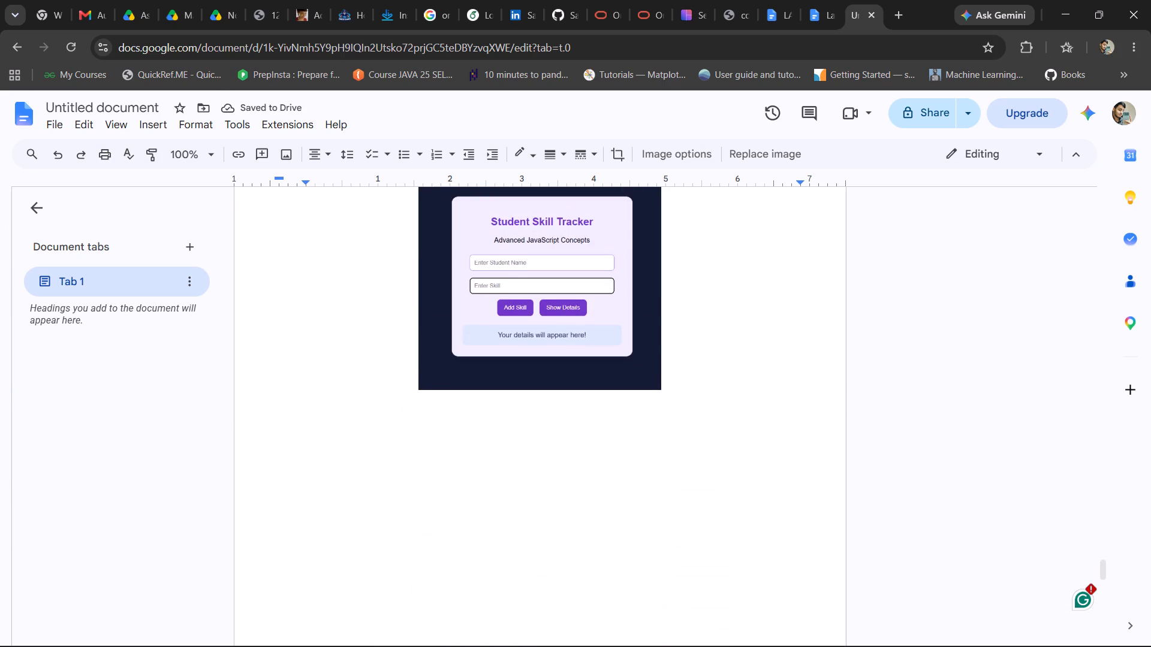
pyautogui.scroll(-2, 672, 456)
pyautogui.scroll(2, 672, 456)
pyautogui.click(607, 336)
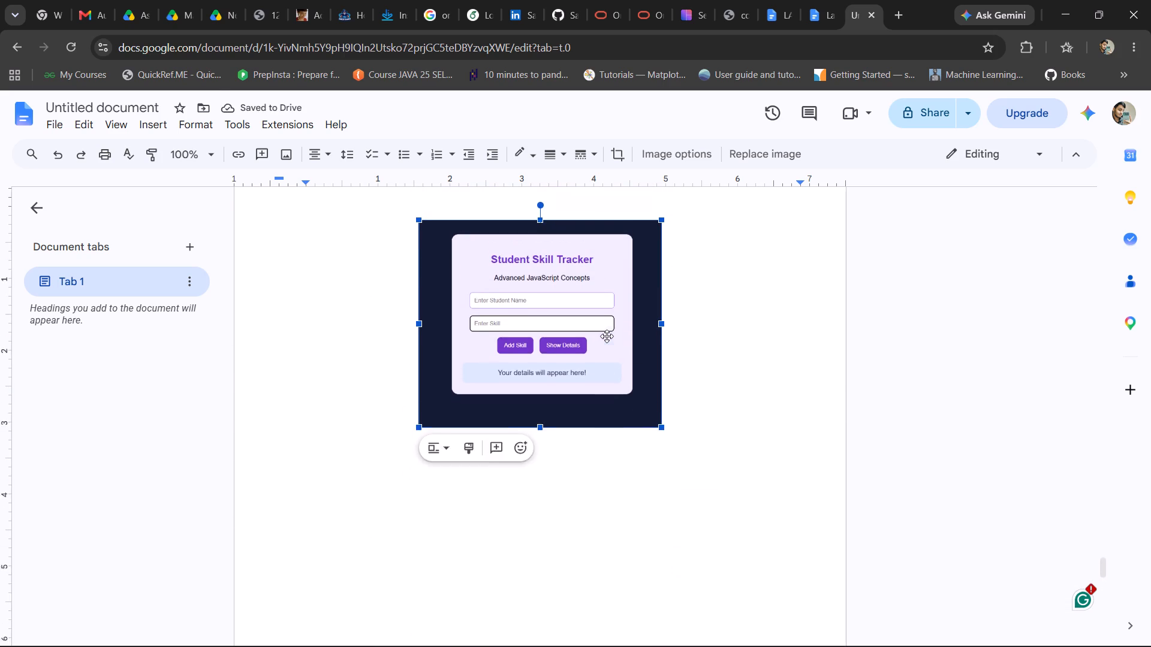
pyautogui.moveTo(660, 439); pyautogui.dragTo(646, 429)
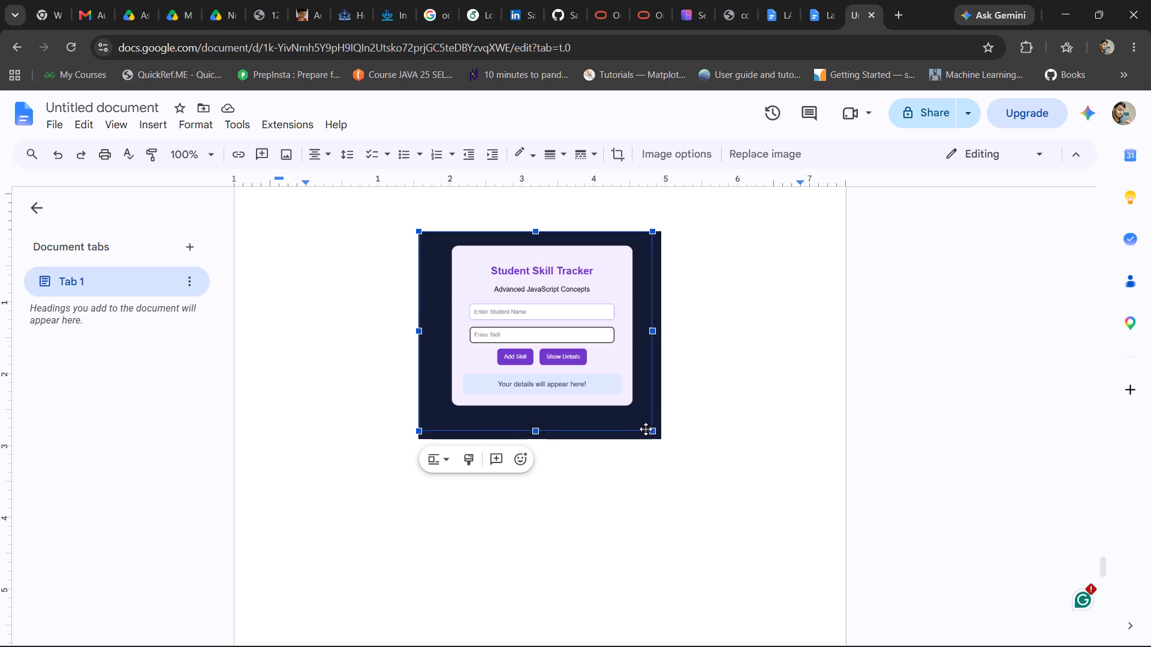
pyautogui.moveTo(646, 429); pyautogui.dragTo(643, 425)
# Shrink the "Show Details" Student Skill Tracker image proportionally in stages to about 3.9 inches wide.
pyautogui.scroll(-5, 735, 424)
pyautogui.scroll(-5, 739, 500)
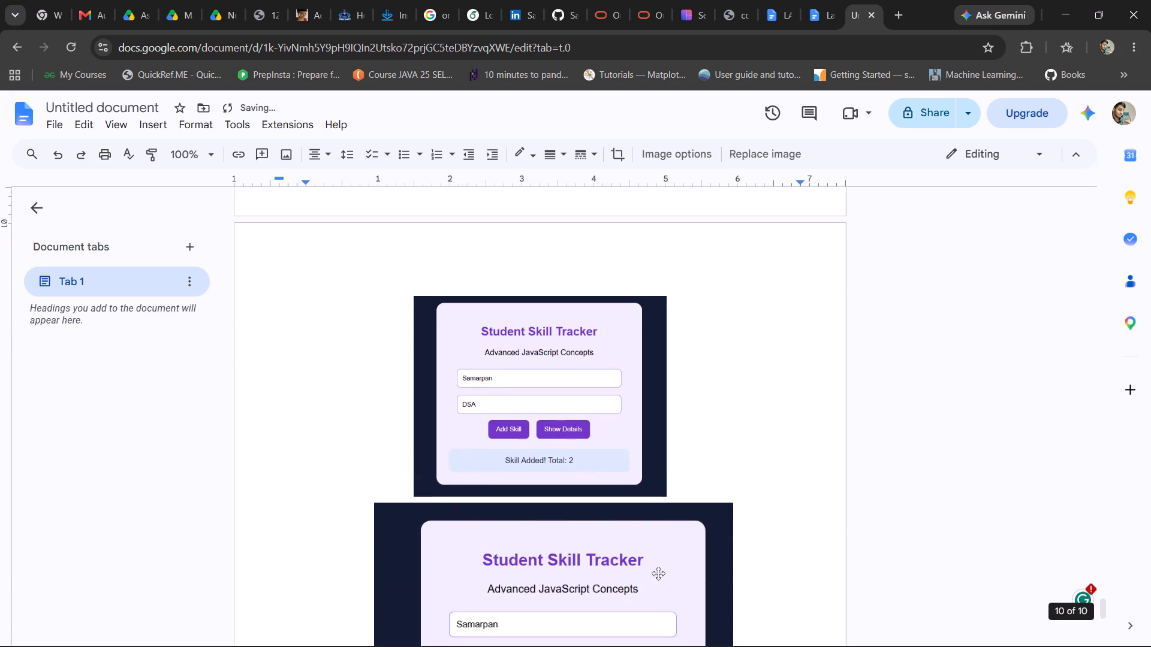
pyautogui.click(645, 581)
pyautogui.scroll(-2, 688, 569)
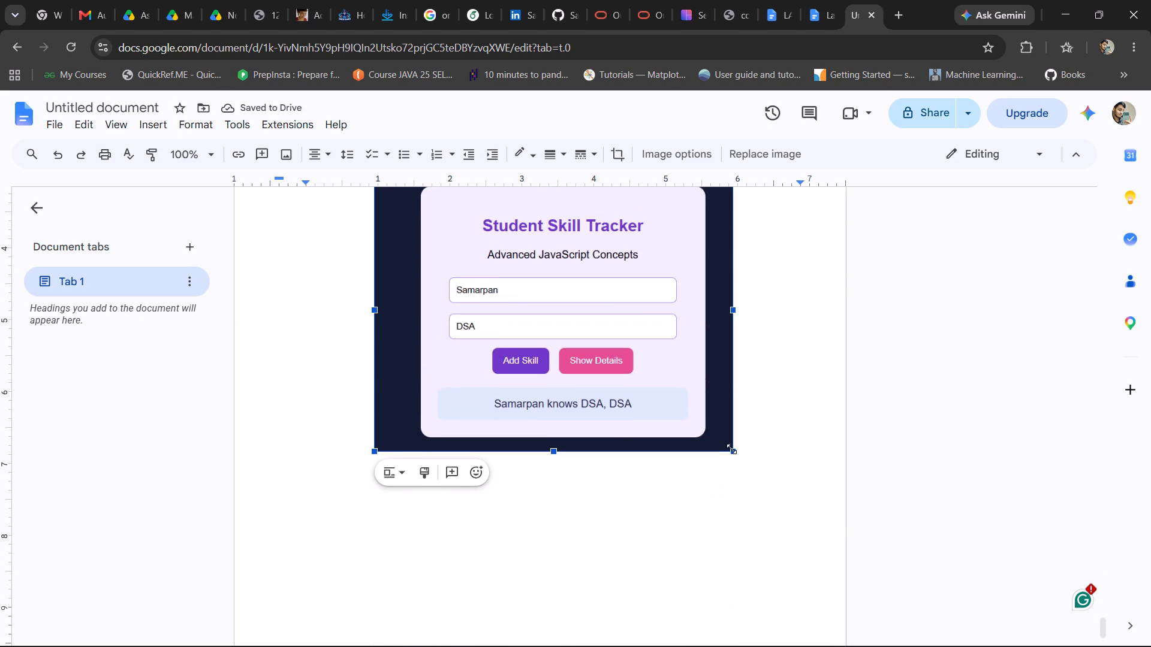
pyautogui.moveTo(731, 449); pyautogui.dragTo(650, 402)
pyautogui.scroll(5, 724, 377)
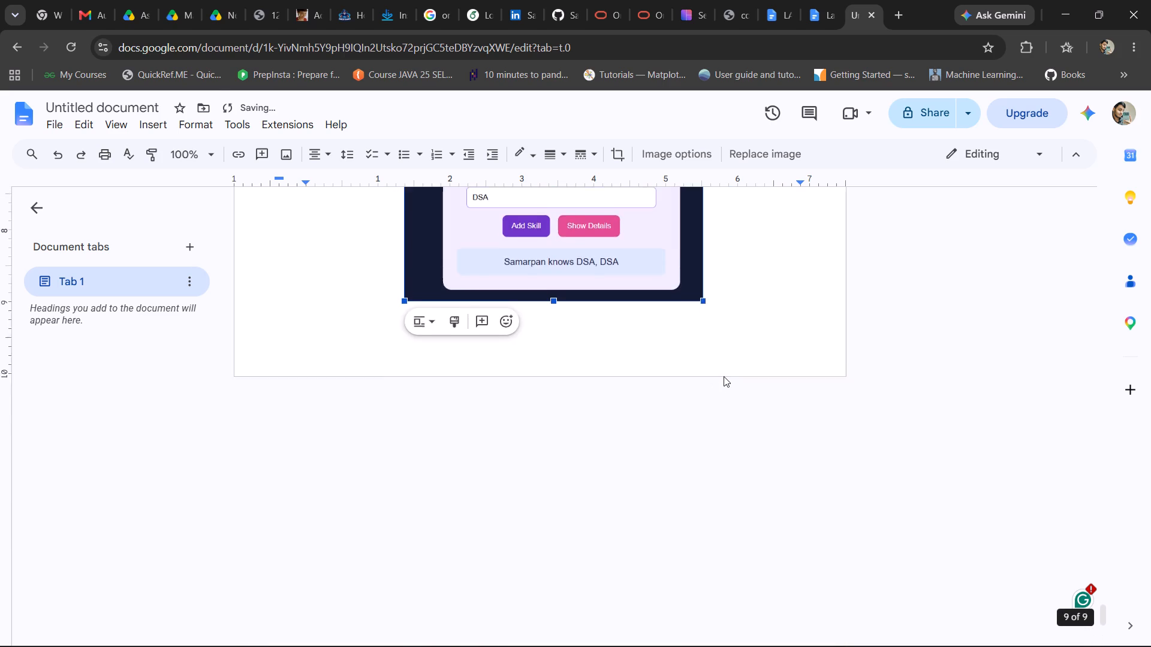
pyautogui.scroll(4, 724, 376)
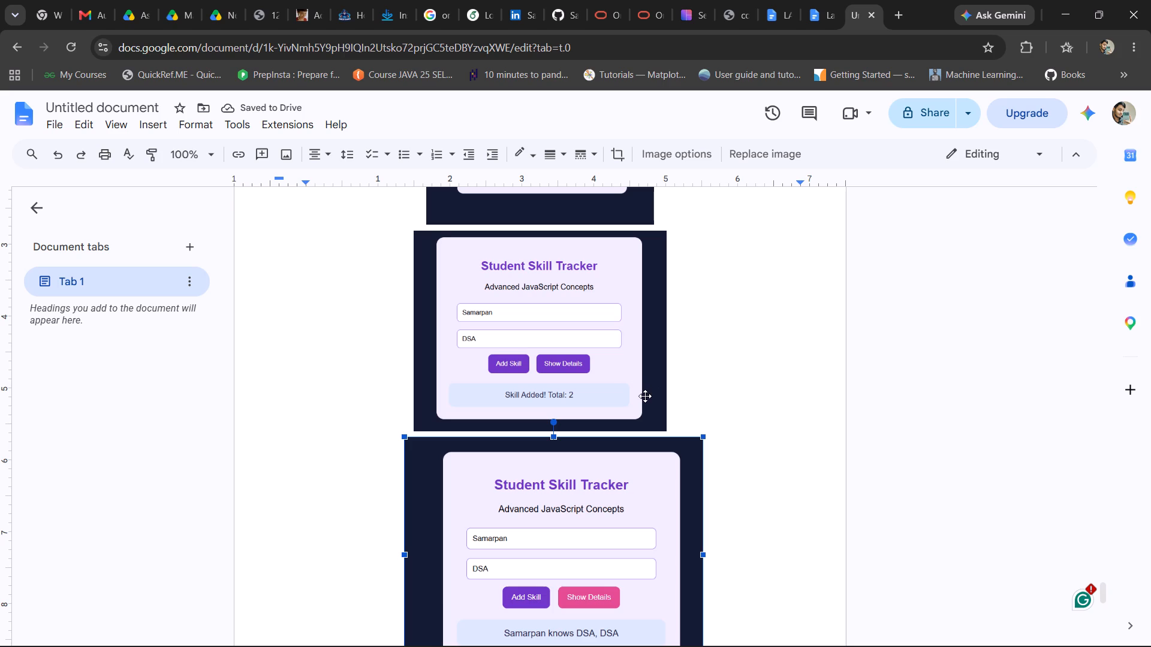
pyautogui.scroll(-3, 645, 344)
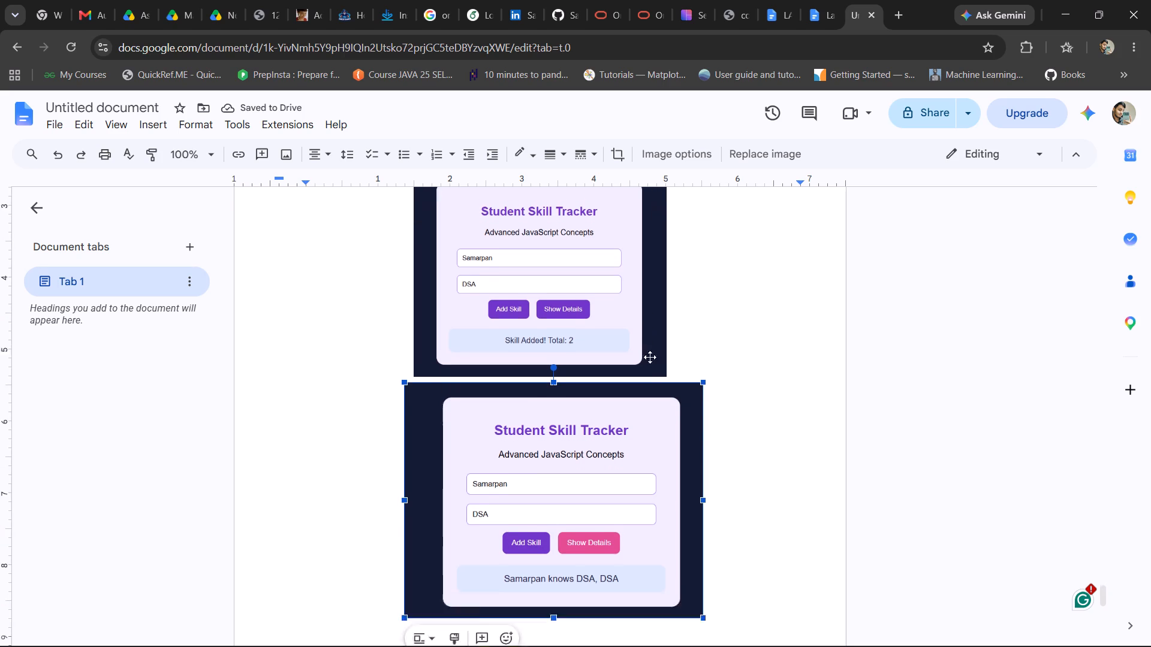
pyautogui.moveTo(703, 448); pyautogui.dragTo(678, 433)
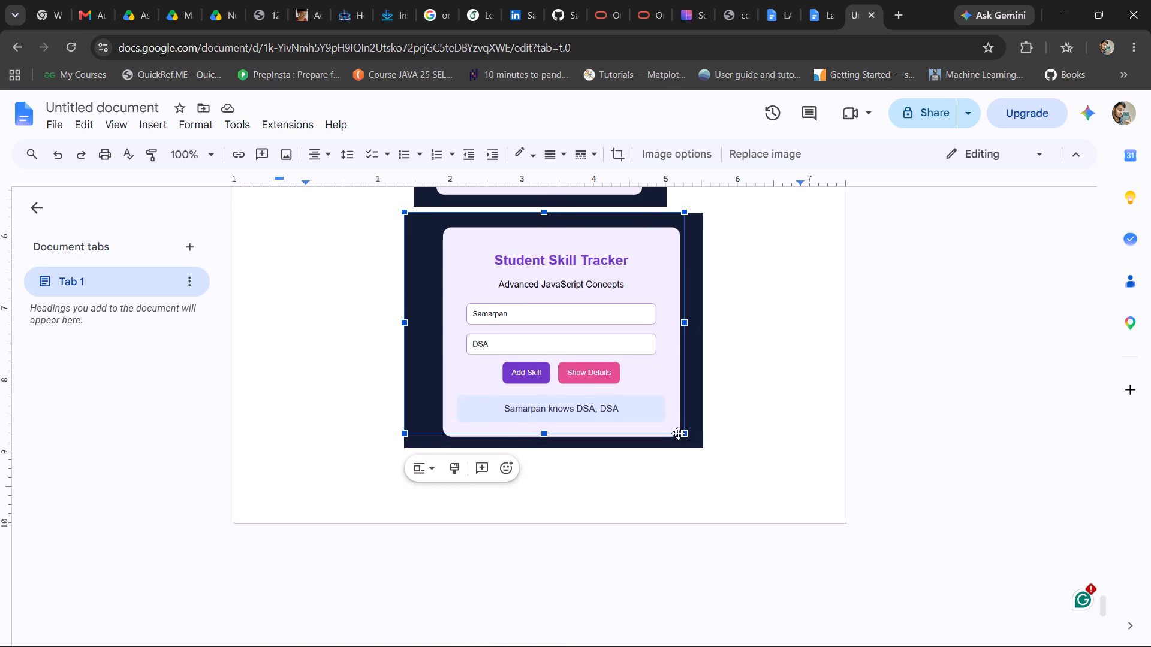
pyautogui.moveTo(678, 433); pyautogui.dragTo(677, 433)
# Enlarge the "Skill Added" Student Skill Tracker image proportionally to about 3.7 inches wide.
pyautogui.scroll(2, 717, 383)
pyautogui.click(619, 317)
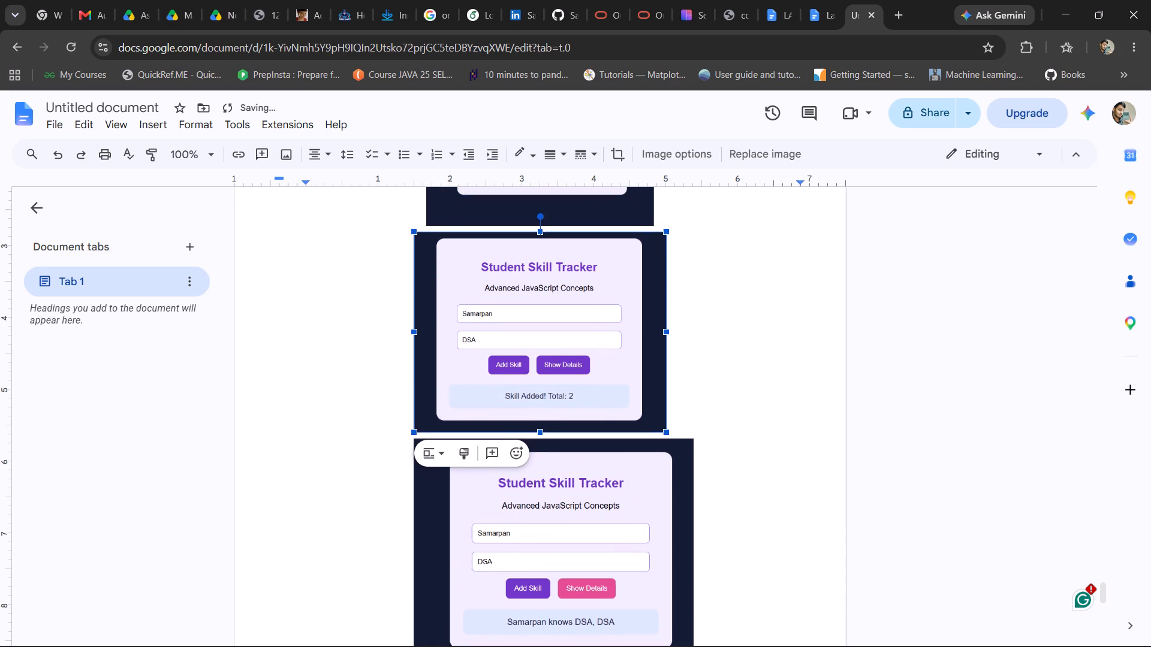
pyautogui.moveTo(664, 431); pyautogui.dragTo(679, 422)
pyautogui.click(679, 422)
# Enlarge the blank Student Skill Tracker image proportionally to about 3.3 inches wide.
pyautogui.scroll(3, 668, 414)
pyautogui.click(586, 333)
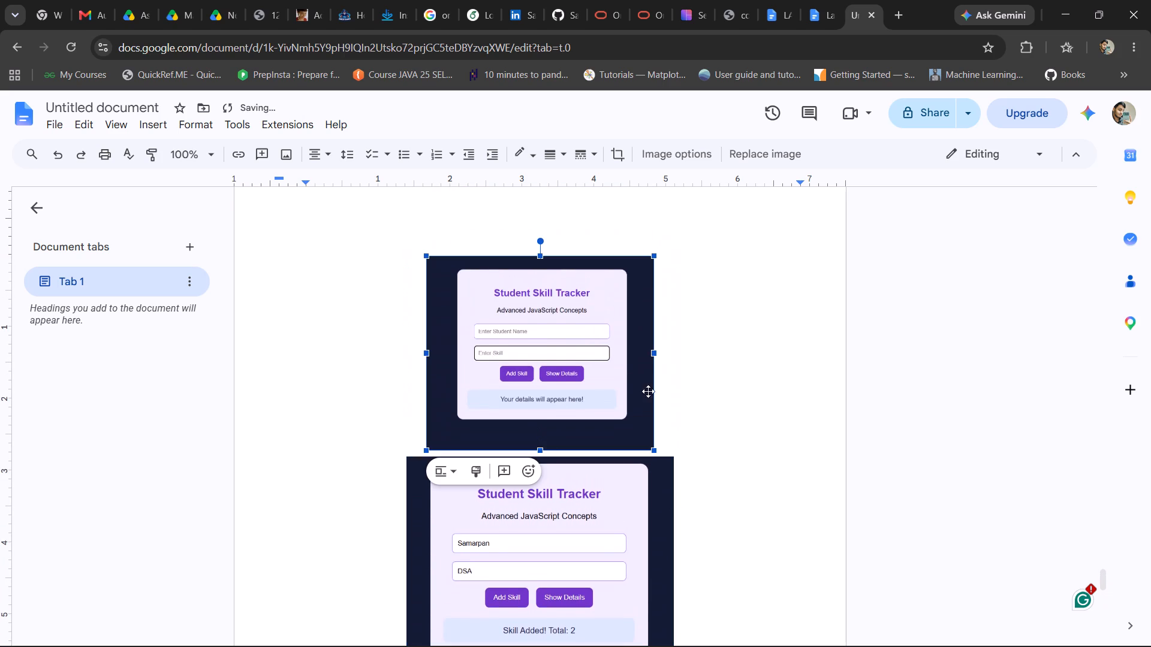
pyautogui.moveTo(653, 450); pyautogui.dragTo(662, 451)
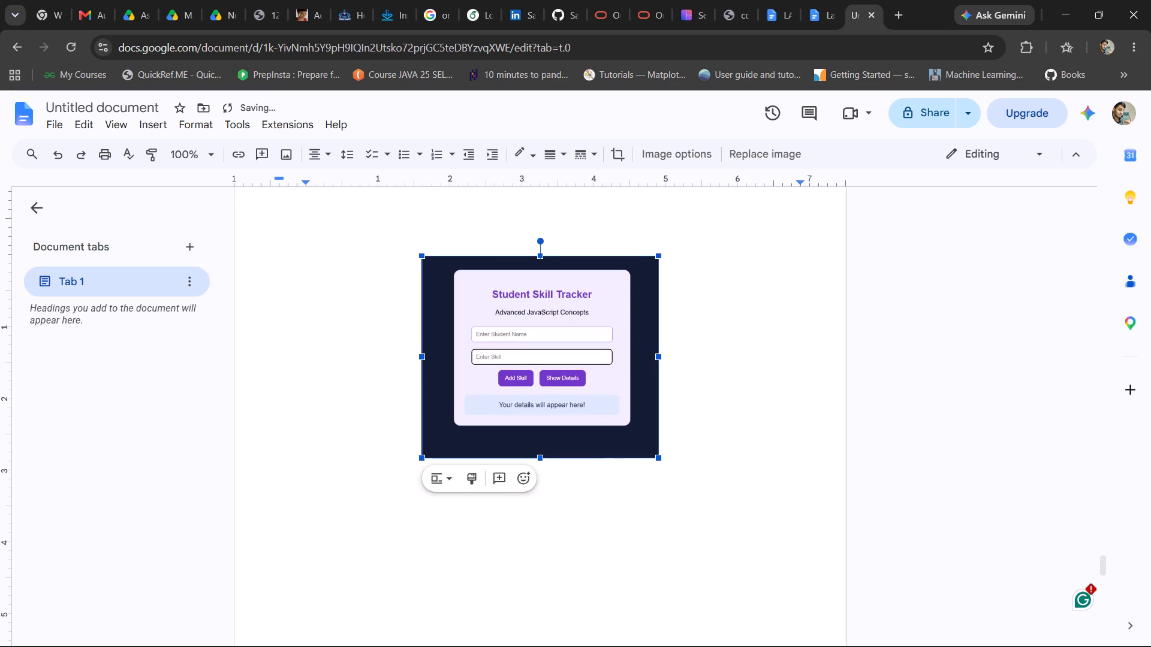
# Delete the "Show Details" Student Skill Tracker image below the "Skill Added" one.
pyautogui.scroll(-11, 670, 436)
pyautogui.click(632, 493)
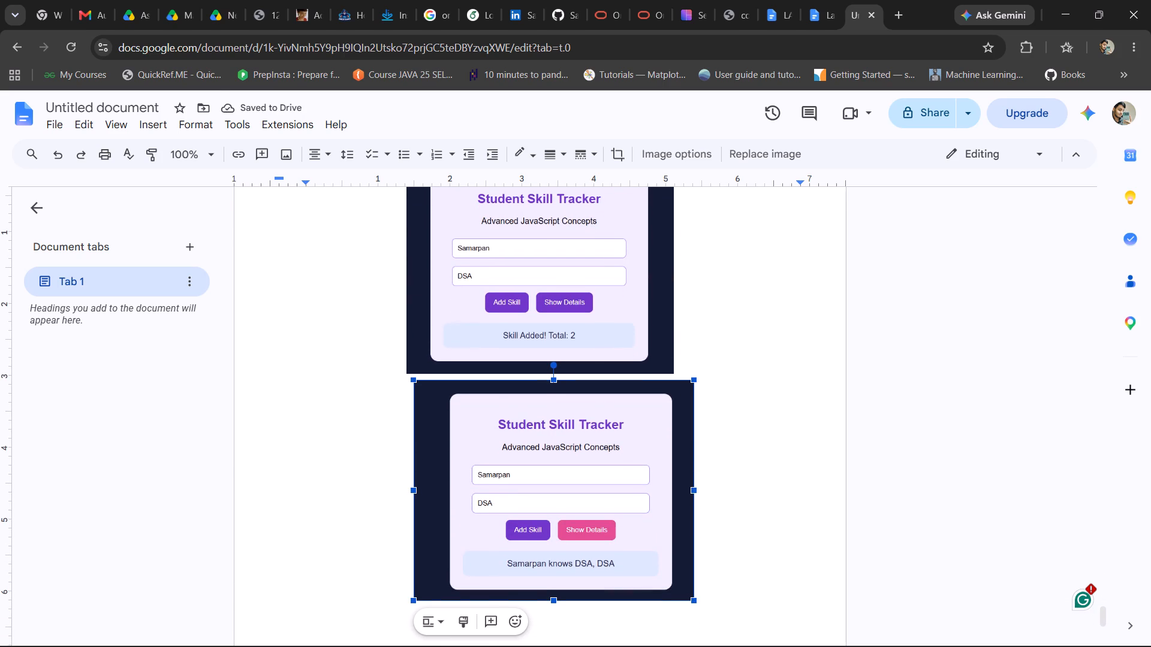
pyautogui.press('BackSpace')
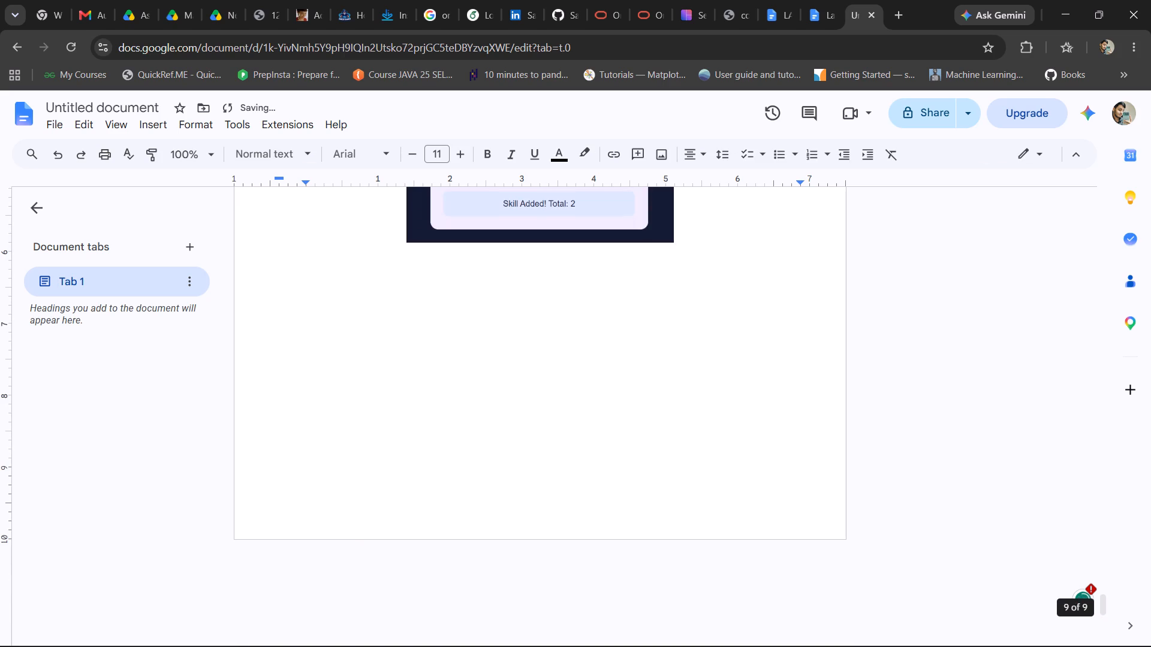
# Insert the "Show Details" Student Skill Tracker image, Screenshot 2026-10-27 000042.png, on a new line below the "Skill Added" one.
pyautogui.scroll(5, 689, 587)
pyautogui.press('Return')
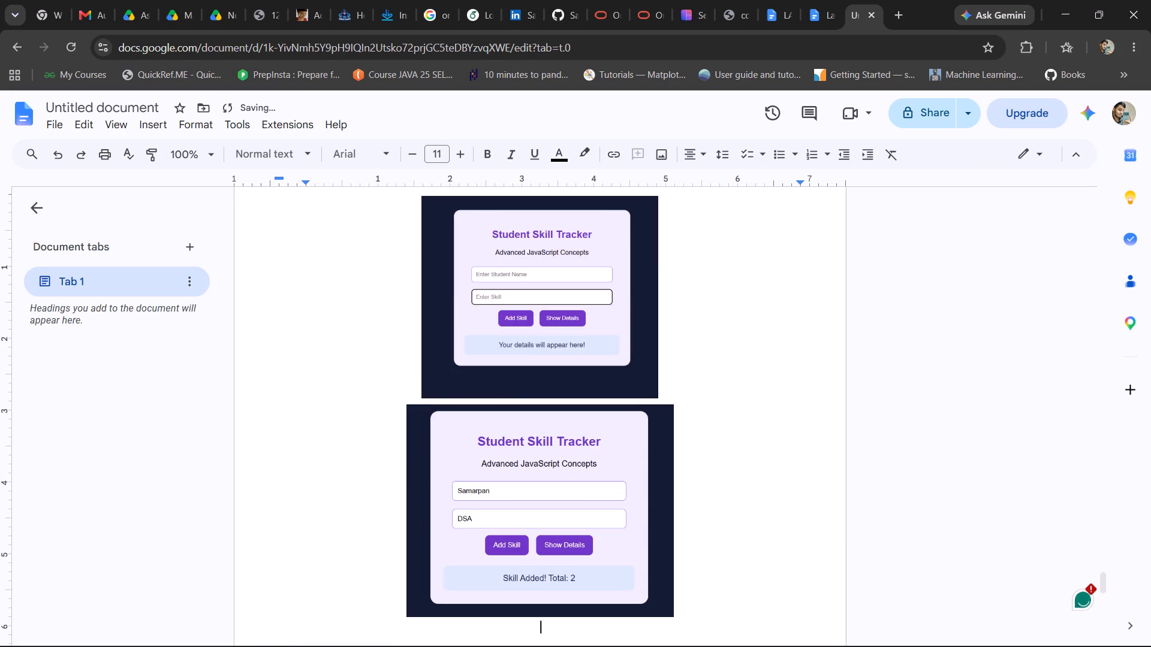
pyautogui.scroll(1, 689, 587)
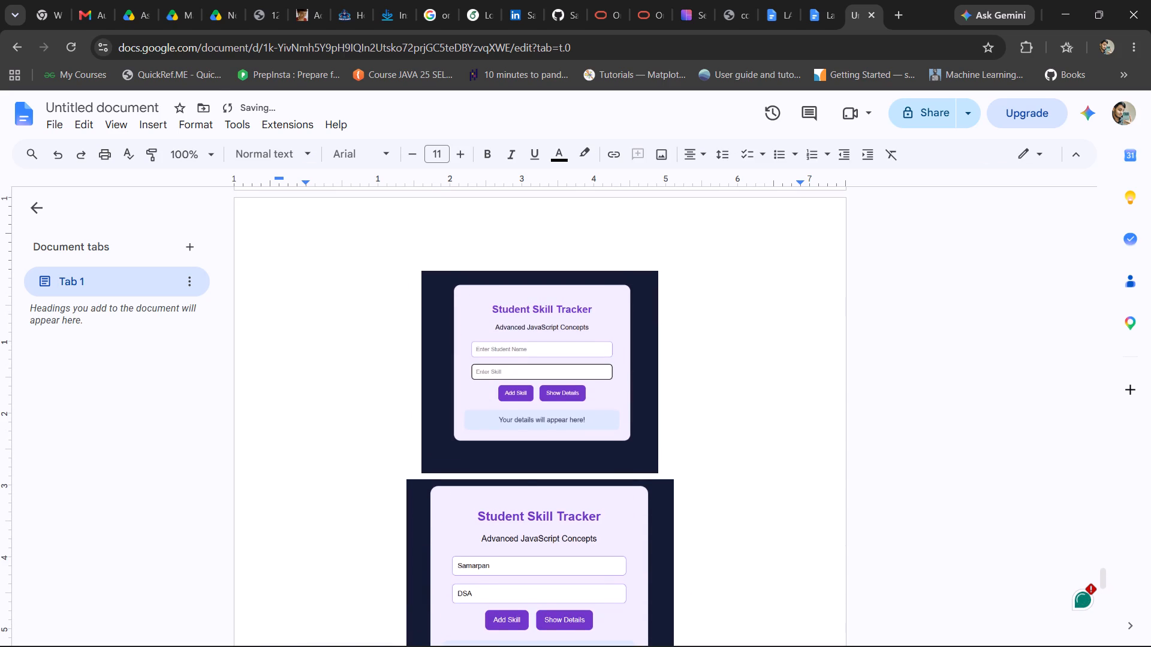
pyautogui.click(164, 132)
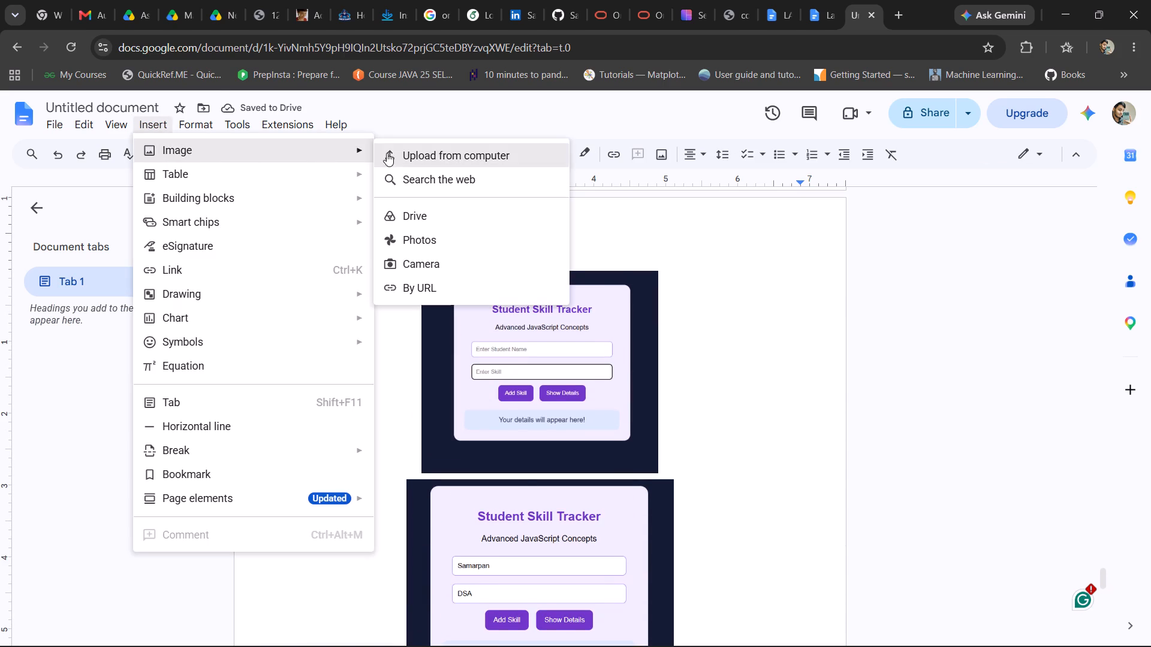
pyautogui.click(392, 152)
pyautogui.scroll(-4, 376, 240)
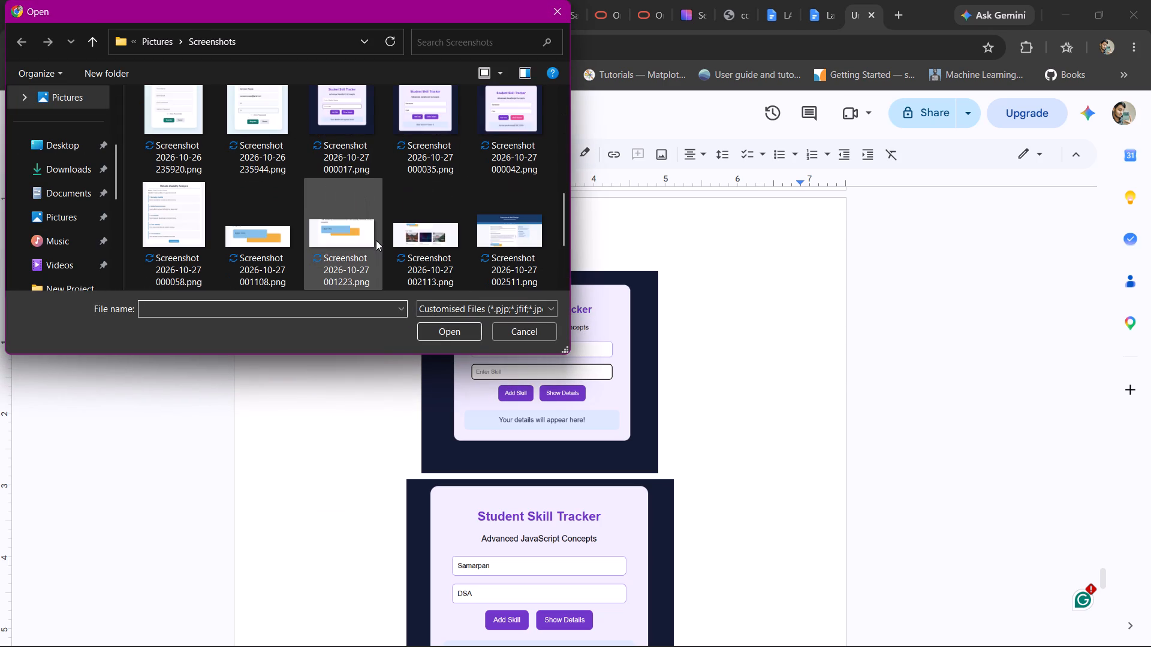
pyautogui.scroll(-1, 390, 223)
pyautogui.scroll(1, 413, 204)
pyautogui.scroll(2, 458, 173)
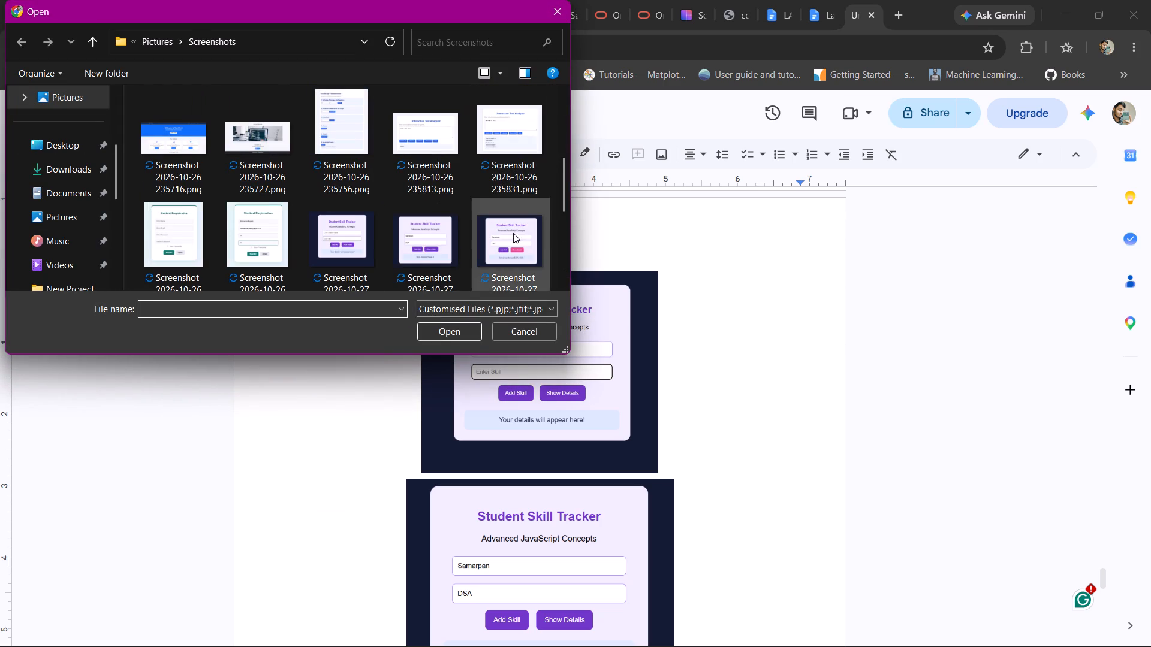
pyautogui.click(517, 234)
pyautogui.click(451, 331)
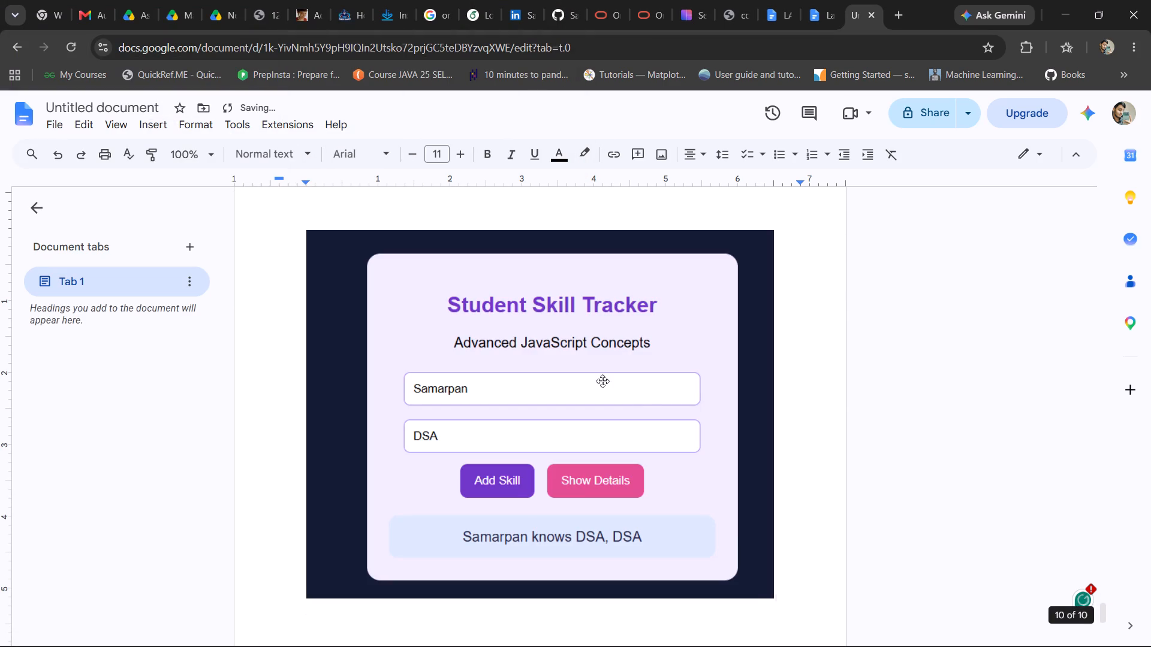
# Shrink the "Show Details" Student Skill Tracker image proportionally to about 3.7 inches wide, matching the "Skill Added" image above it.
pyautogui.click(736, 543)
pyautogui.moveTo(775, 600); pyautogui.dragTo(659, 510)
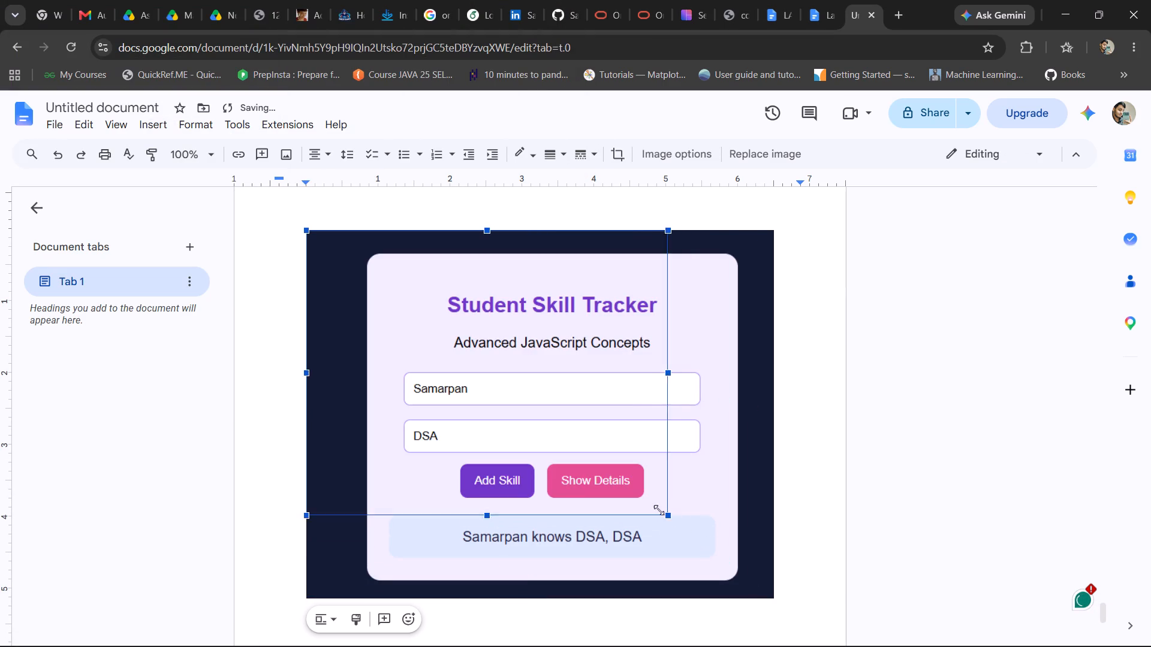
pyautogui.moveTo(659, 510); pyautogui.dragTo(528, 442)
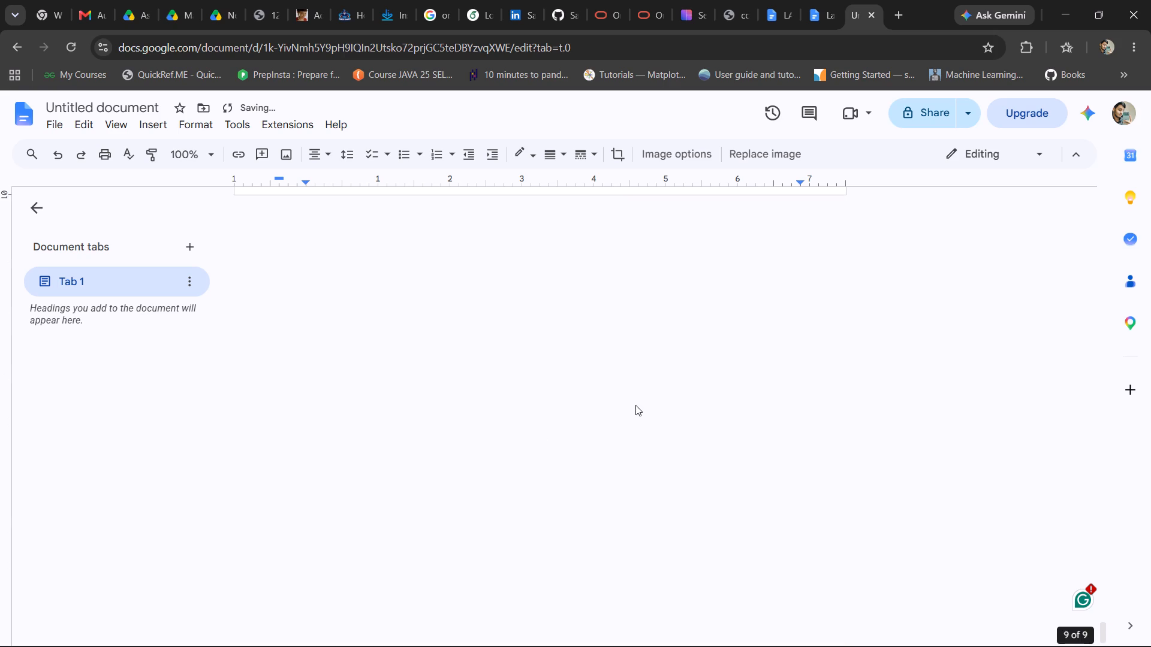
pyautogui.scroll(5, 635, 405)
pyautogui.click(686, 368)
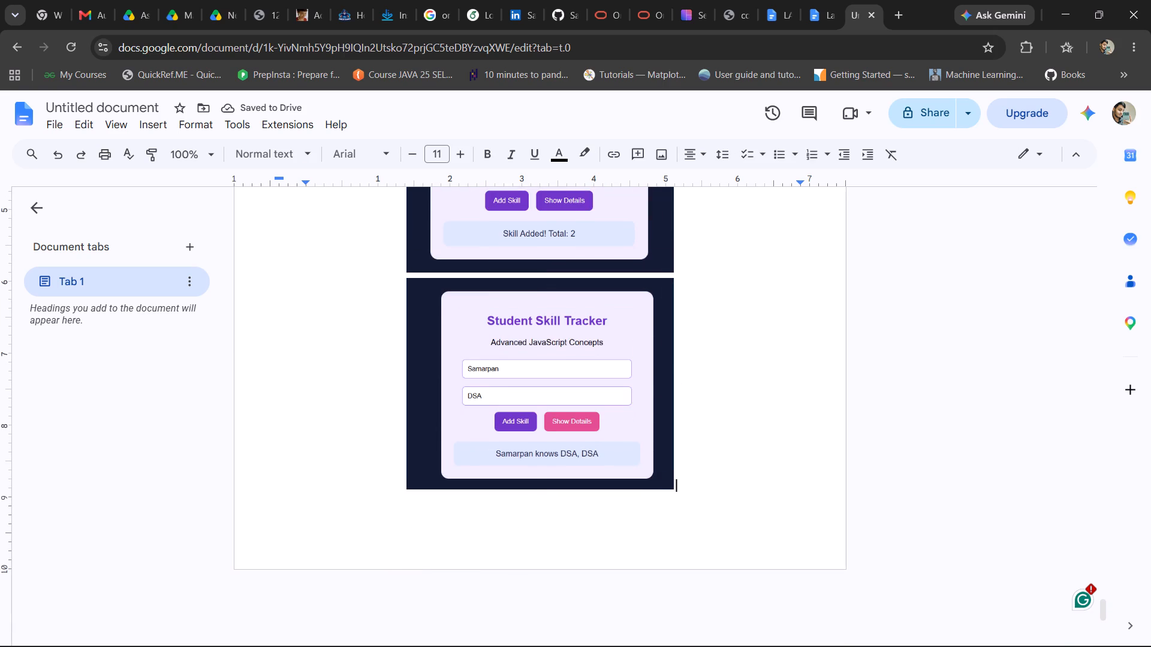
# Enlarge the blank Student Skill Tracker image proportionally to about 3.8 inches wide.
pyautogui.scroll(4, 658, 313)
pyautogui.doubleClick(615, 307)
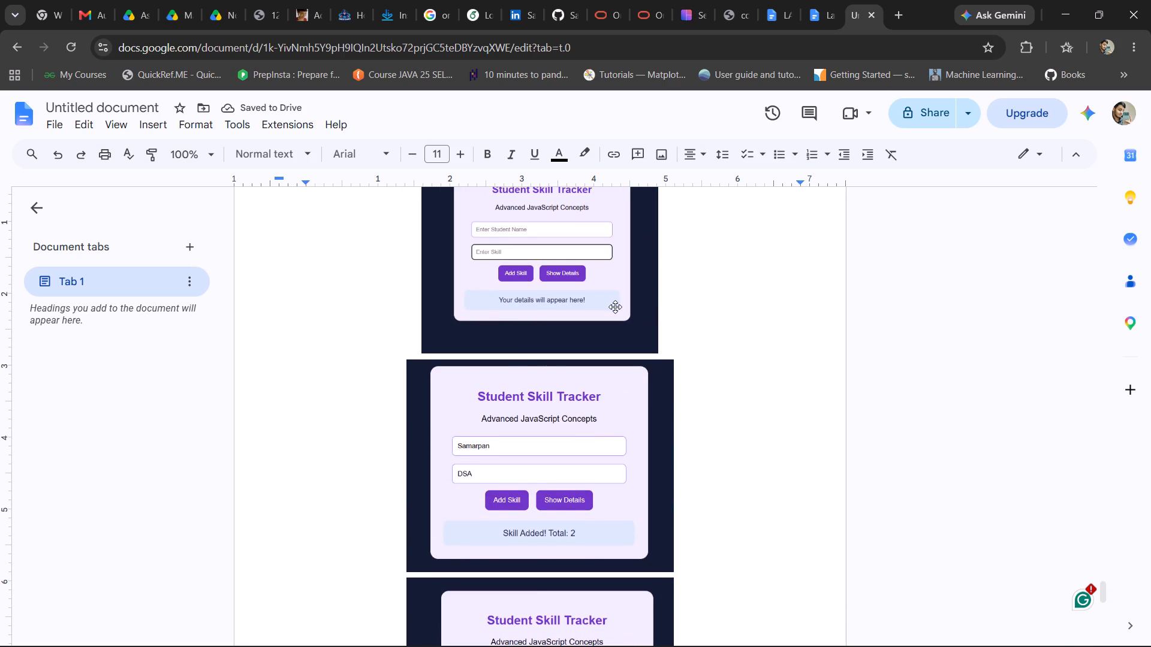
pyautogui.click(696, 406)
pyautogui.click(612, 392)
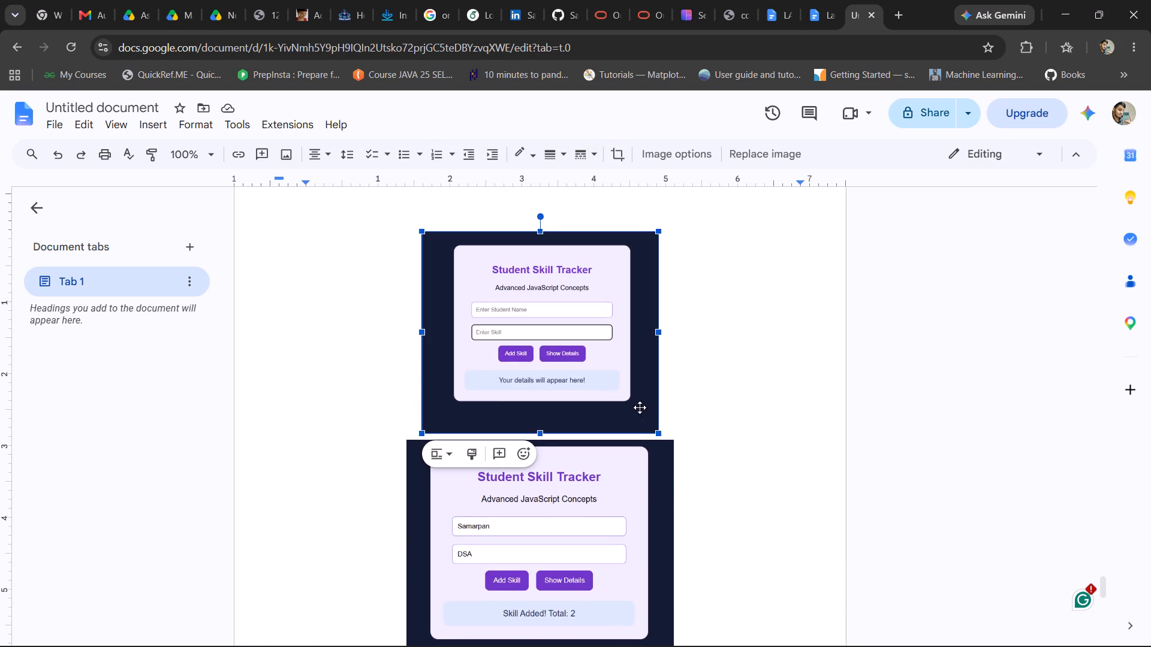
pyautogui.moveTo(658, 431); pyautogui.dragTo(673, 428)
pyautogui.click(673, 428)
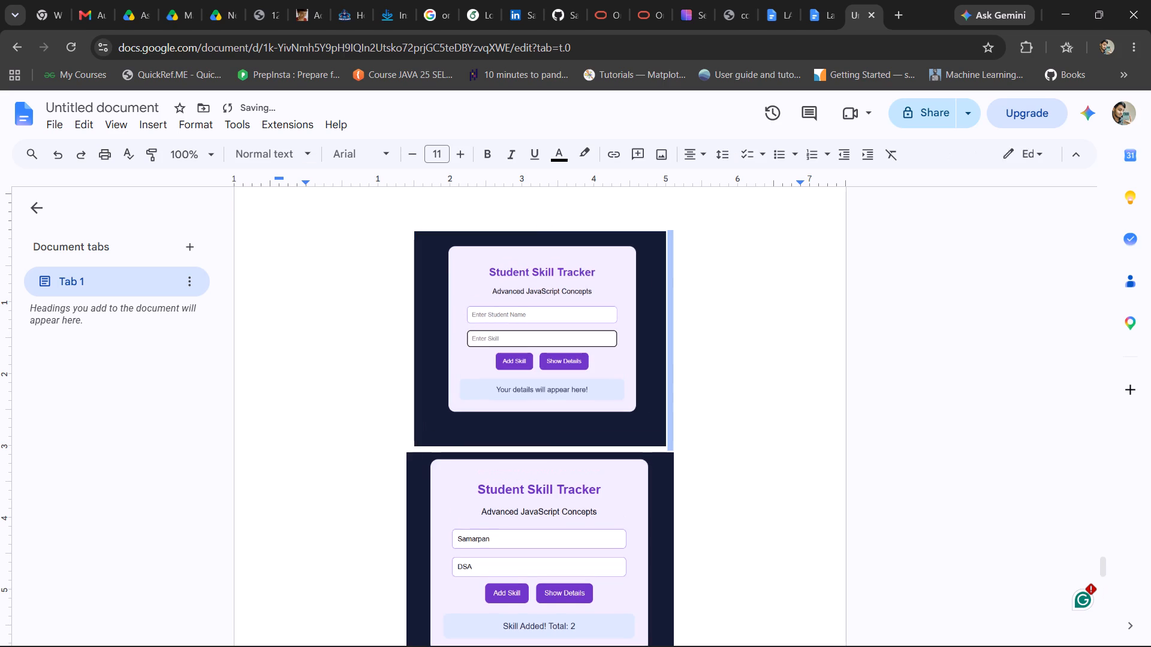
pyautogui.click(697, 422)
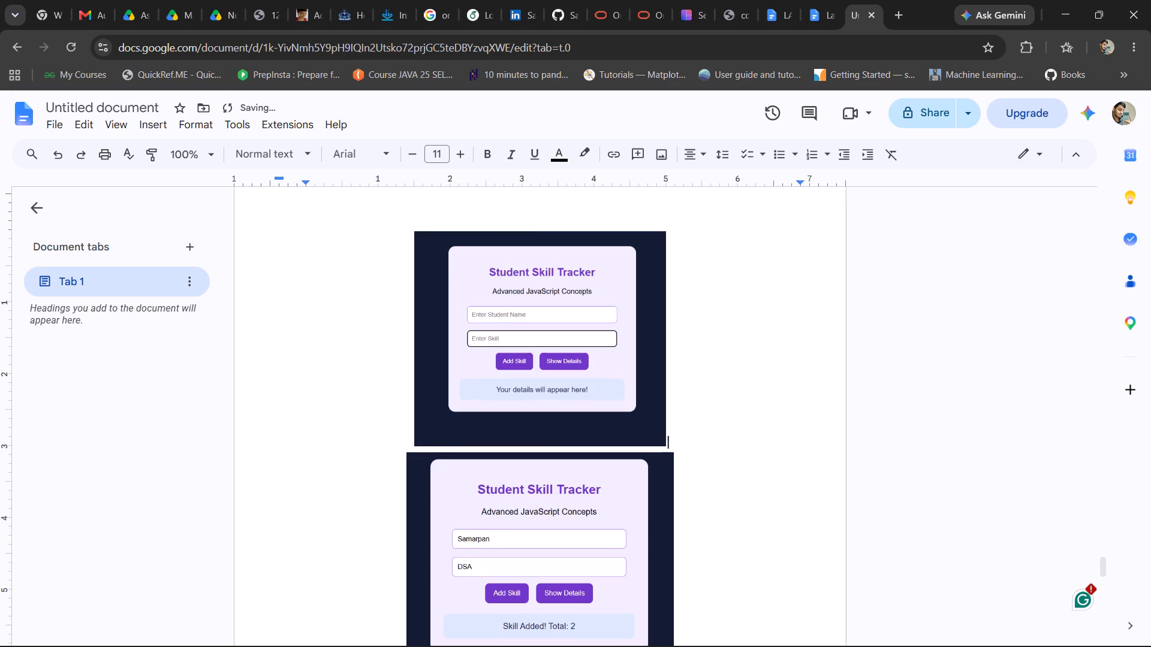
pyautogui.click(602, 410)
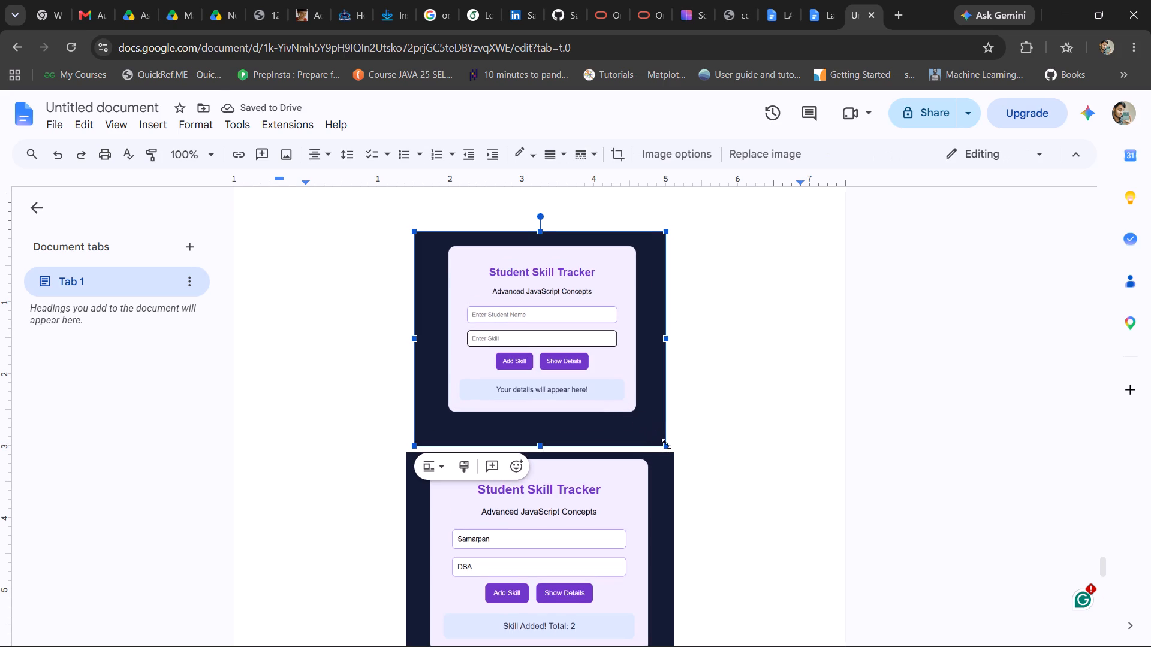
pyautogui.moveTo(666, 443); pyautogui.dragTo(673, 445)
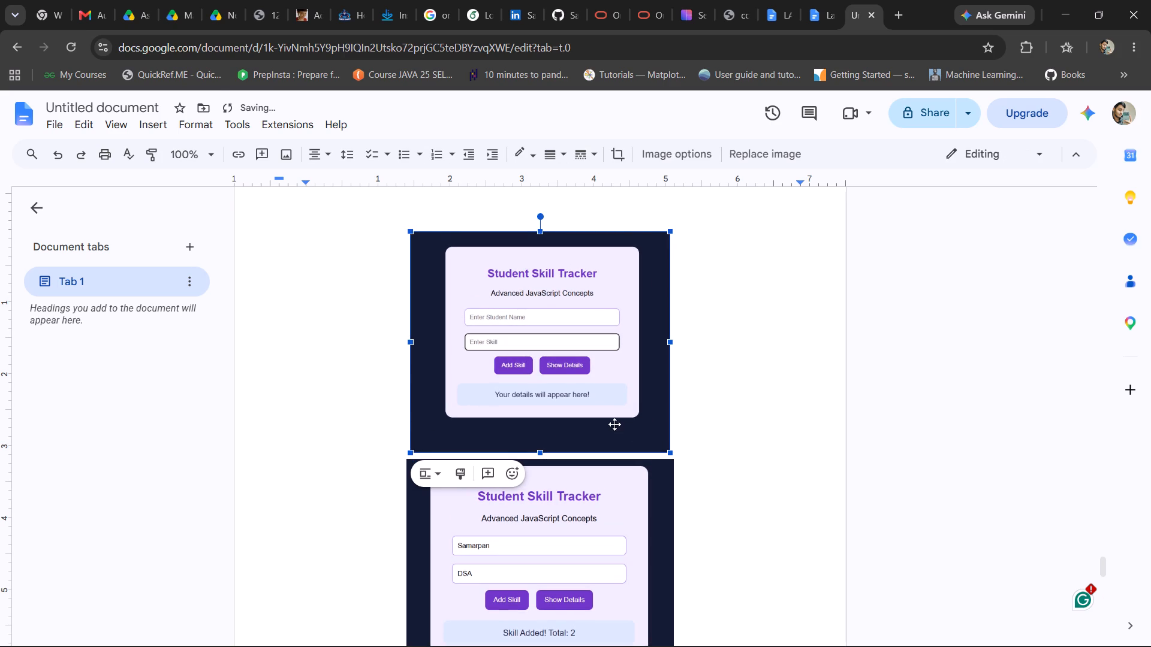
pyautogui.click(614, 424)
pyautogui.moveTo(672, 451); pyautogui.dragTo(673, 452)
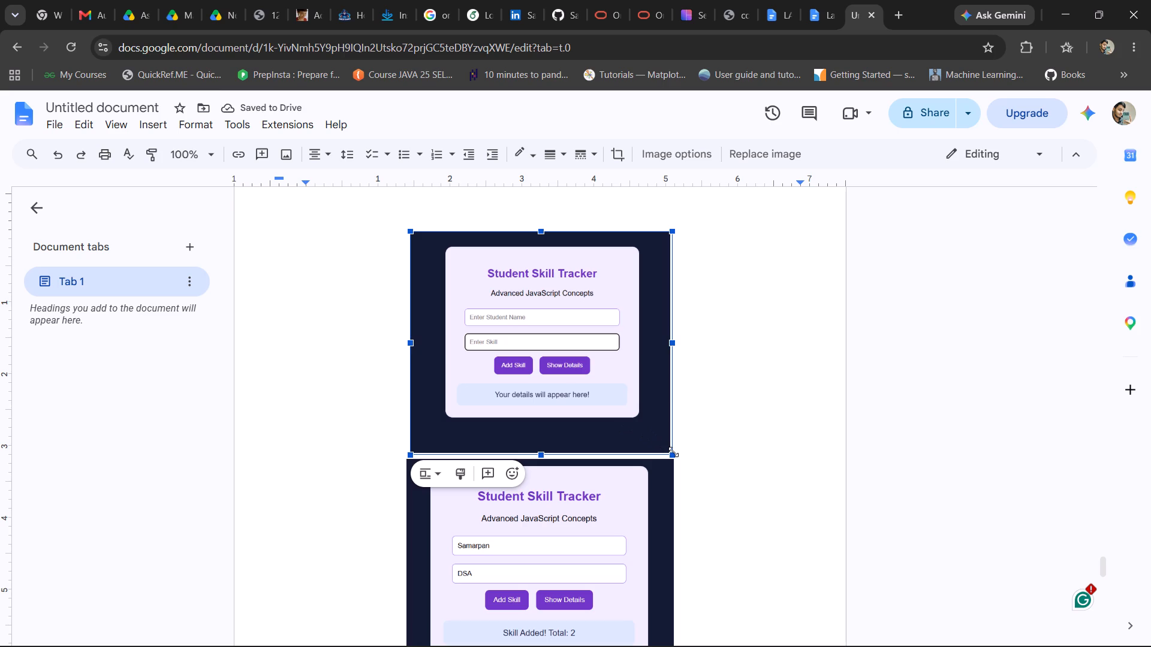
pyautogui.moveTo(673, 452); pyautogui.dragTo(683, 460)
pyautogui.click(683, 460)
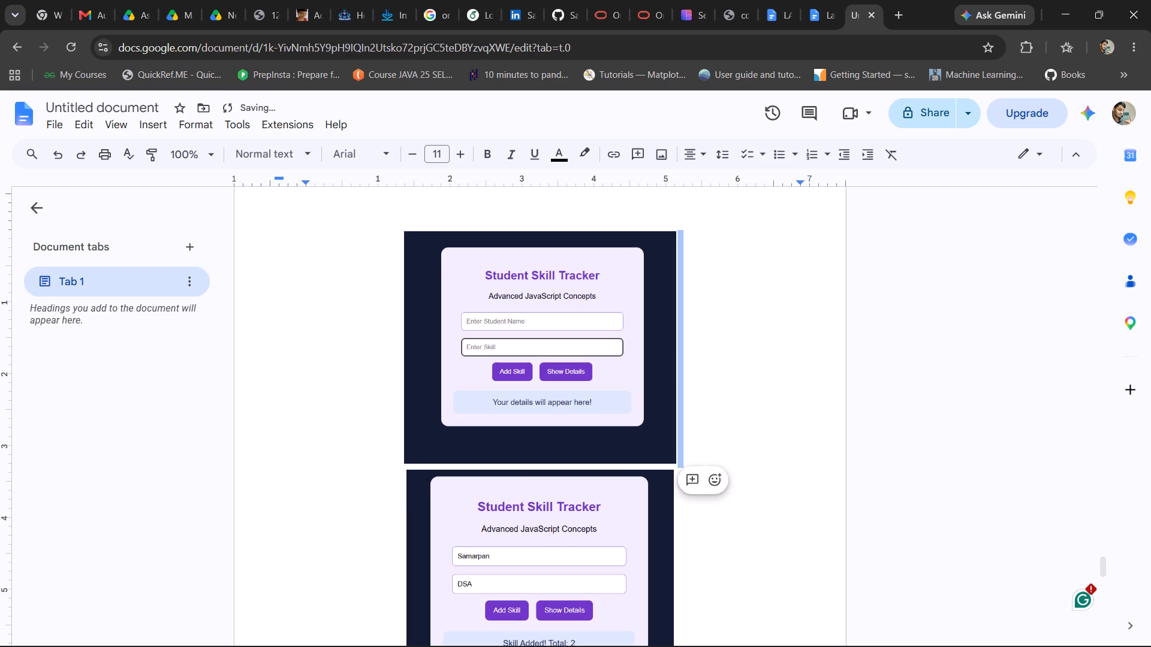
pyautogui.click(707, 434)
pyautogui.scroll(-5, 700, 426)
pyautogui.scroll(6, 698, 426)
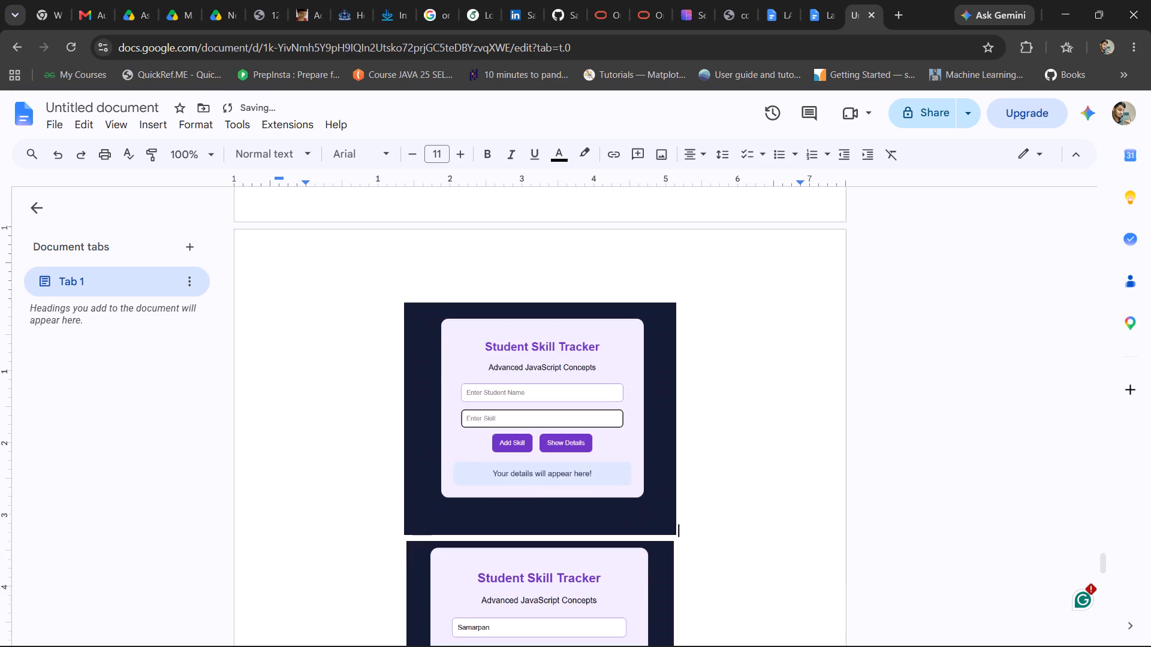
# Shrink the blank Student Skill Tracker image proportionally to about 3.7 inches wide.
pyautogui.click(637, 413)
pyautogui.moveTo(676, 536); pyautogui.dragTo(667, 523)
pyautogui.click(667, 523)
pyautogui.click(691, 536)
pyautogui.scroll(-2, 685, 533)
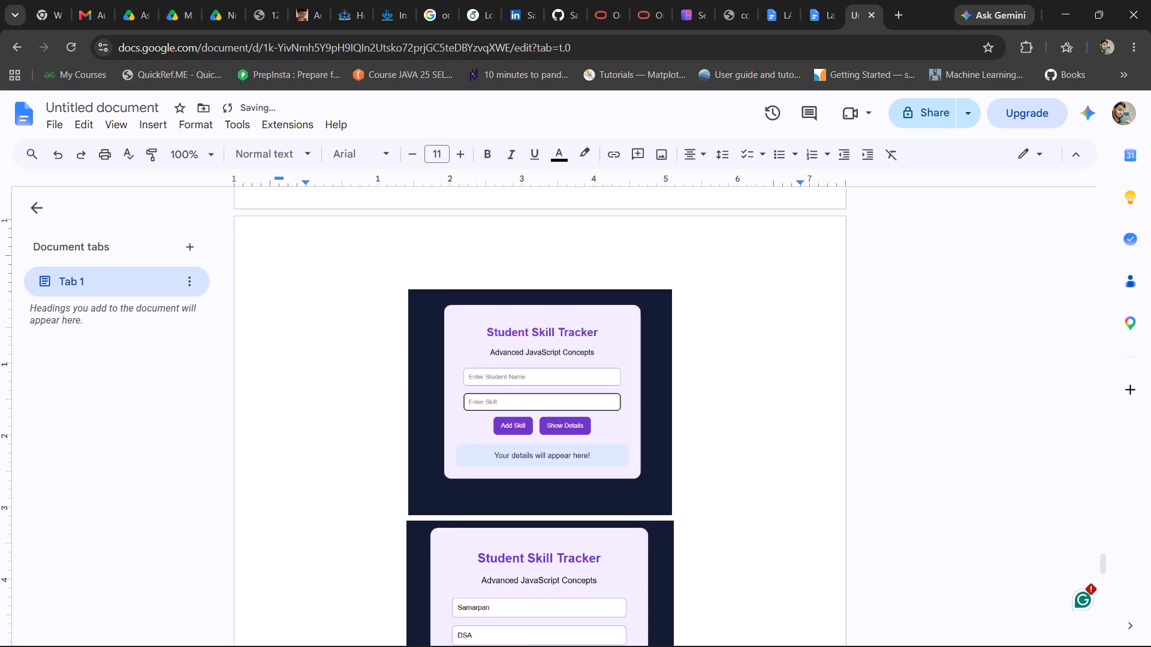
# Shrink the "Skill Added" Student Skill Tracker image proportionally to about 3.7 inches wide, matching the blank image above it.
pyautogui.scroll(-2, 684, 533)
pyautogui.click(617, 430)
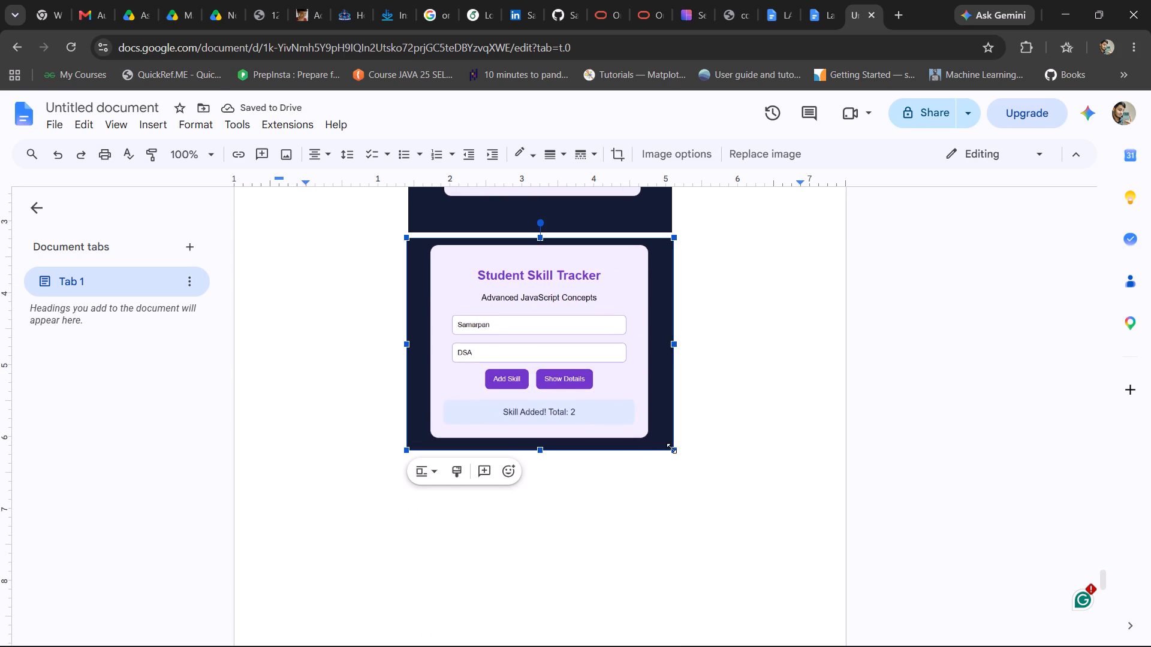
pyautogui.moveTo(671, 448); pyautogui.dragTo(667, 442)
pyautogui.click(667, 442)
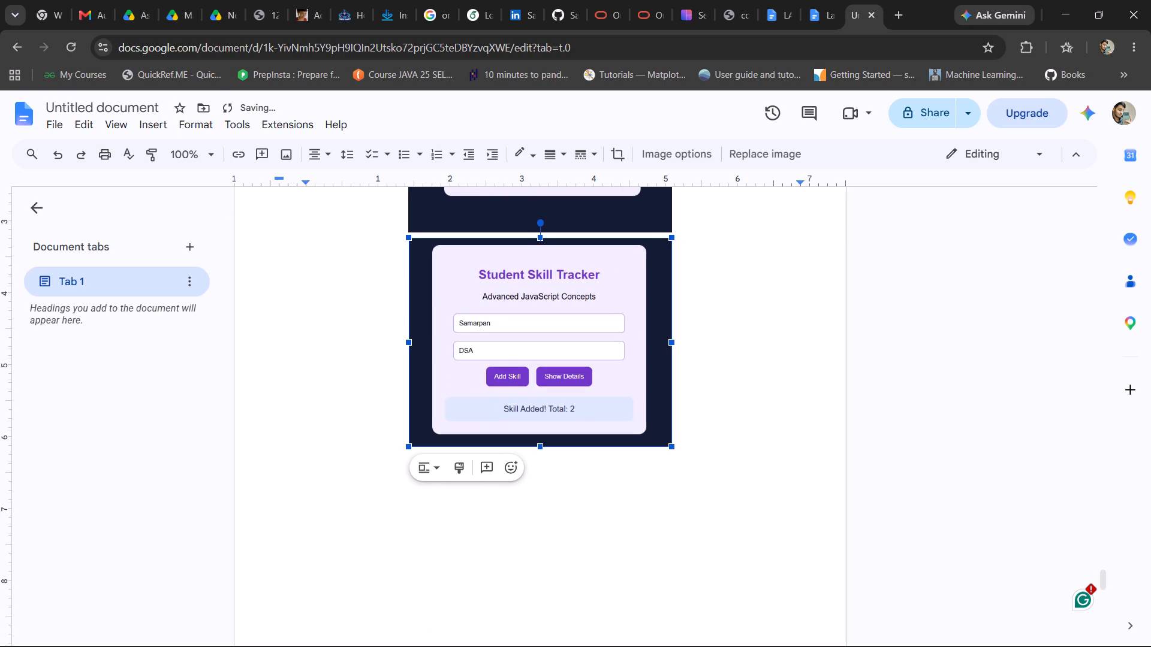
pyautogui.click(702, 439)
# Shrink the "Show Details" Student Skill Tracker image on the last page proportionally to about 3.6 inches wide.
pyautogui.scroll(-6, 701, 434)
pyautogui.click(671, 504)
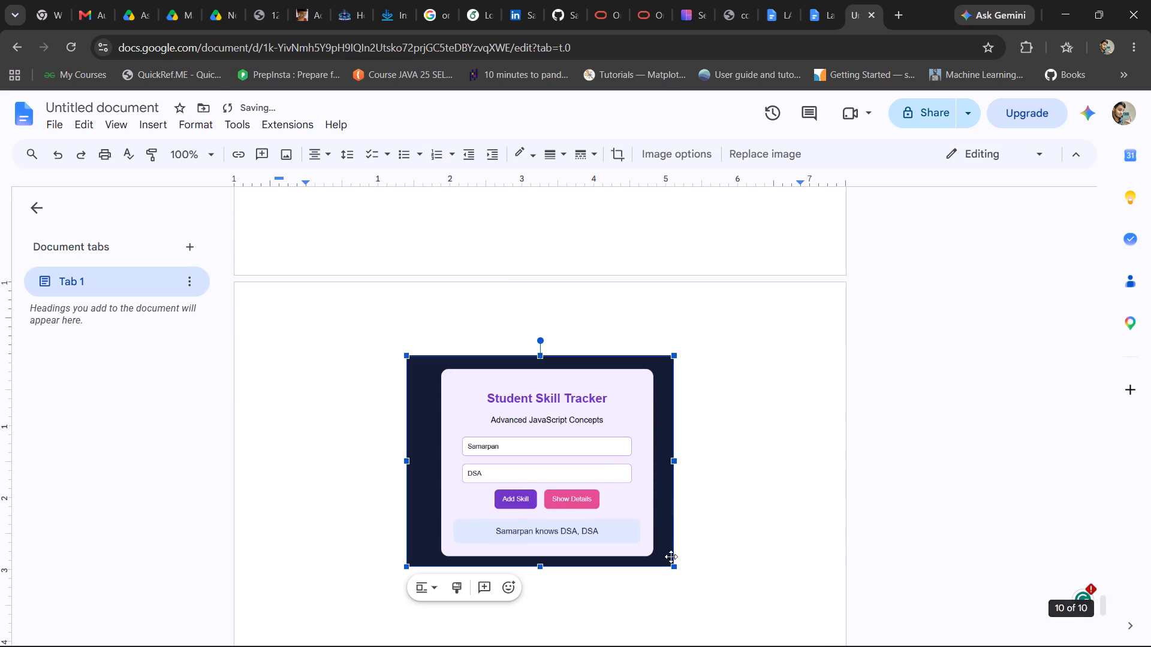
pyautogui.moveTo(673, 565); pyautogui.dragTo(667, 560)
pyautogui.click(667, 560)
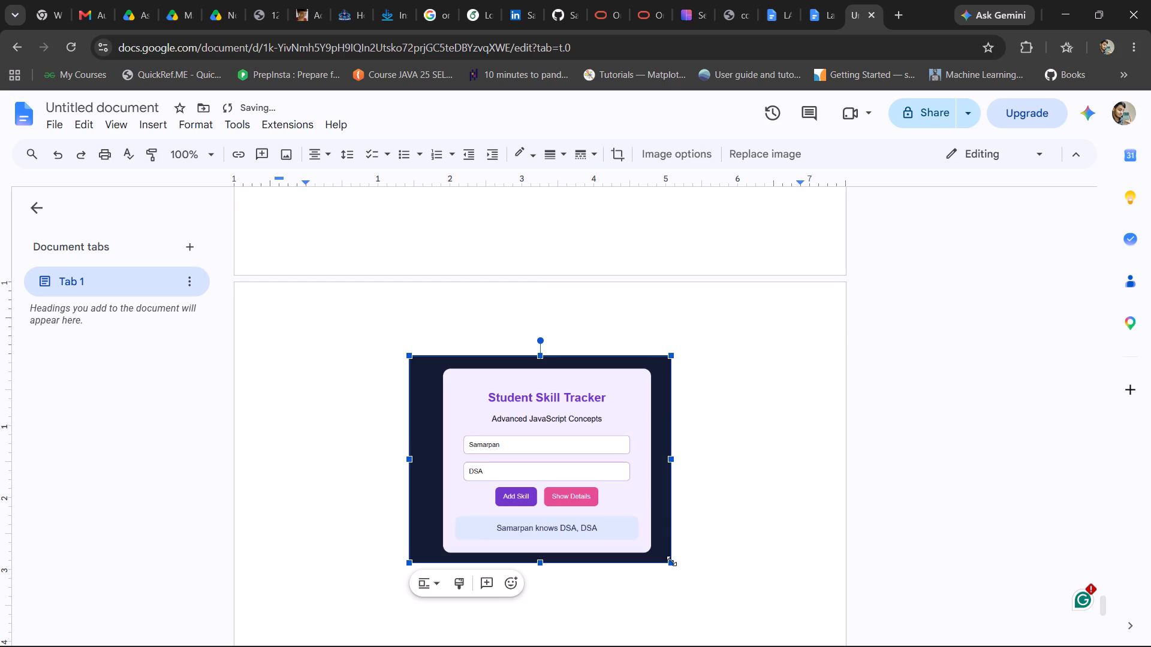
pyautogui.moveTo(671, 561); pyautogui.dragTo(666, 556)
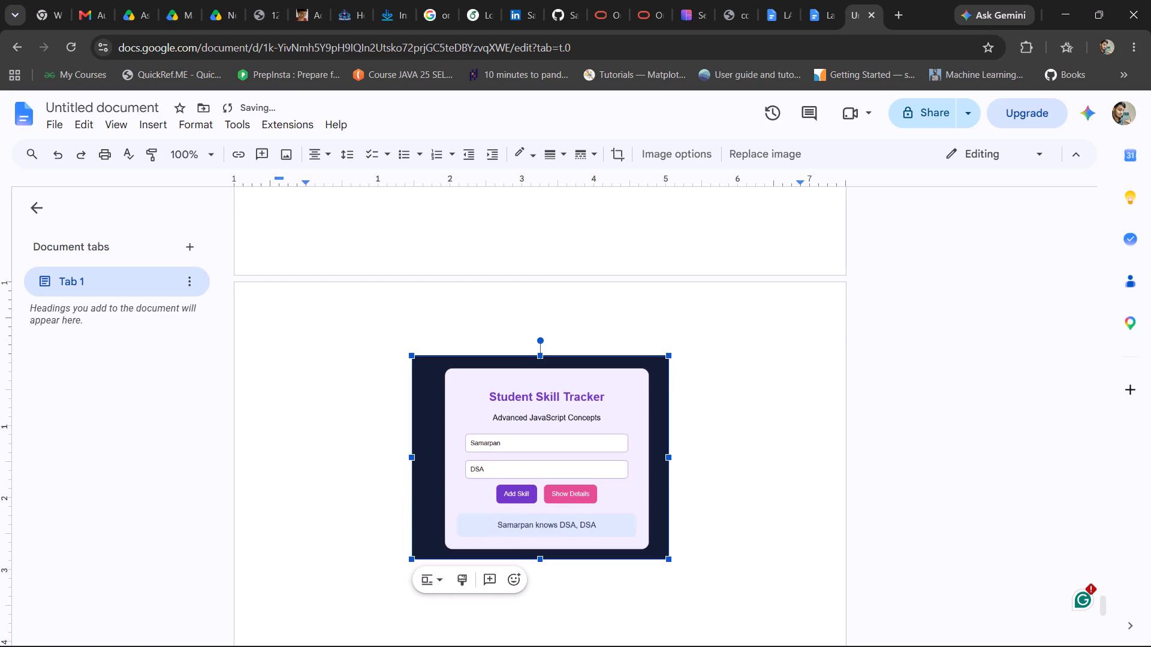
# Resize the blank Student Skill Tracker image proportionally to about 3.6 inches wide.
pyautogui.scroll(4, 692, 524)
pyautogui.scroll(3, 568, 299)
pyautogui.click(564, 287)
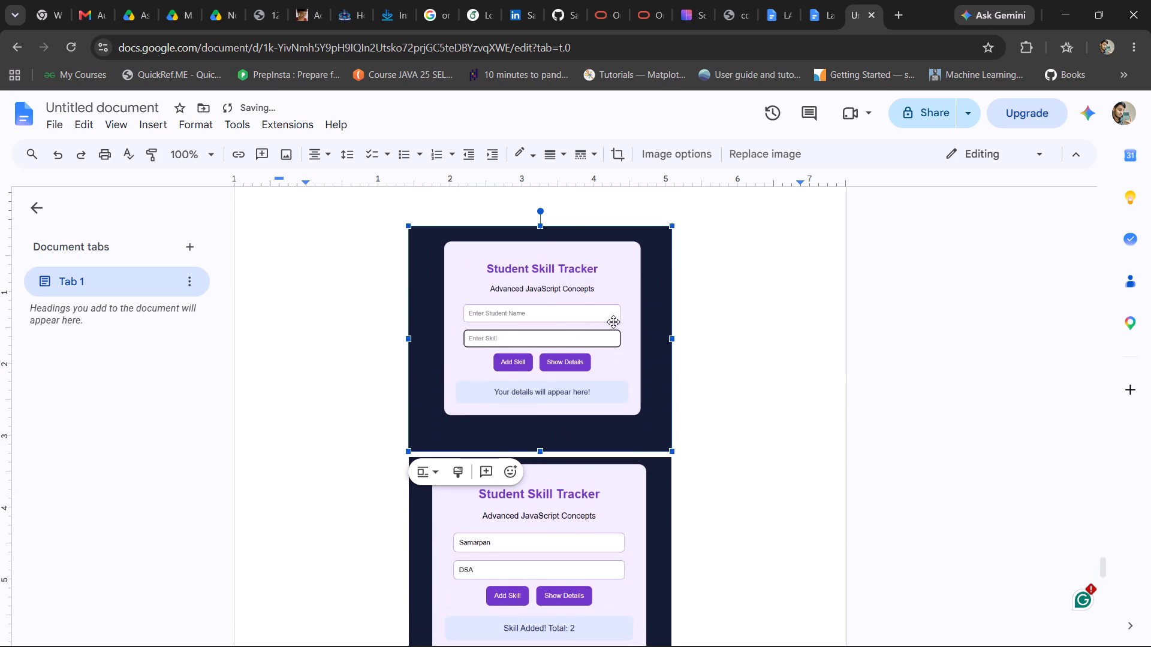
pyautogui.moveTo(672, 456); pyautogui.dragTo(667, 451)
pyautogui.click(667, 451)
# Resize the "Skill Added" Student Skill Tracker image proportionally to about 3.6 inches wide so all three images fit on one page.
pyautogui.scroll(-2, 671, 470)
pyautogui.click(640, 498)
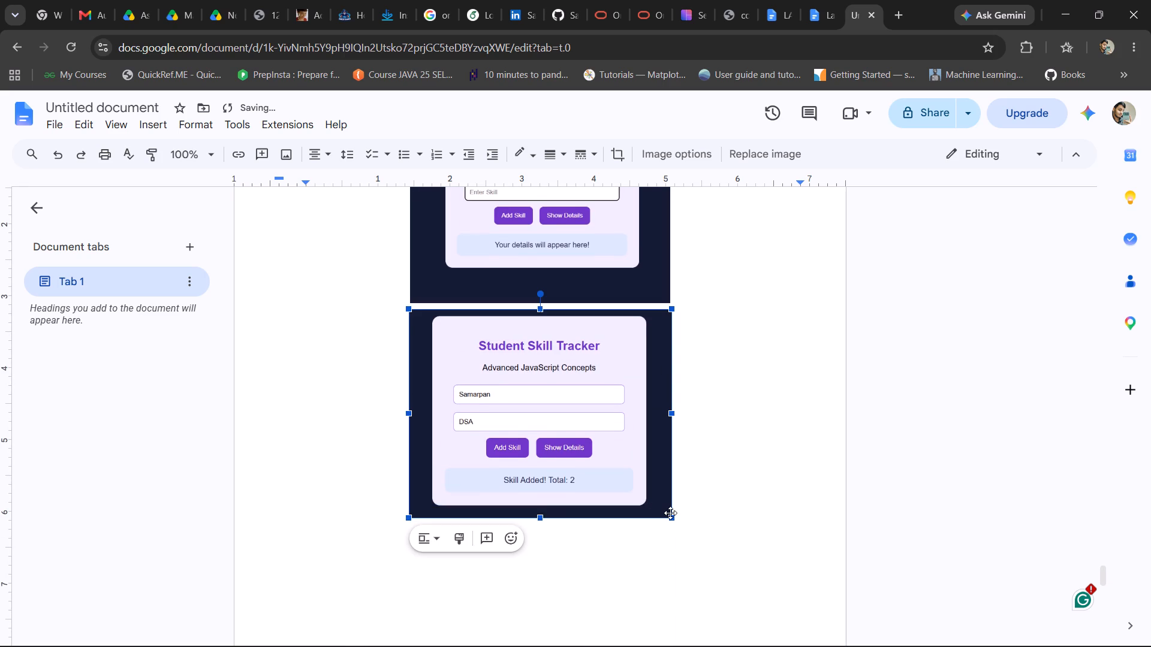
pyautogui.click(670, 513)
pyautogui.moveTo(669, 518); pyautogui.dragTo(662, 515)
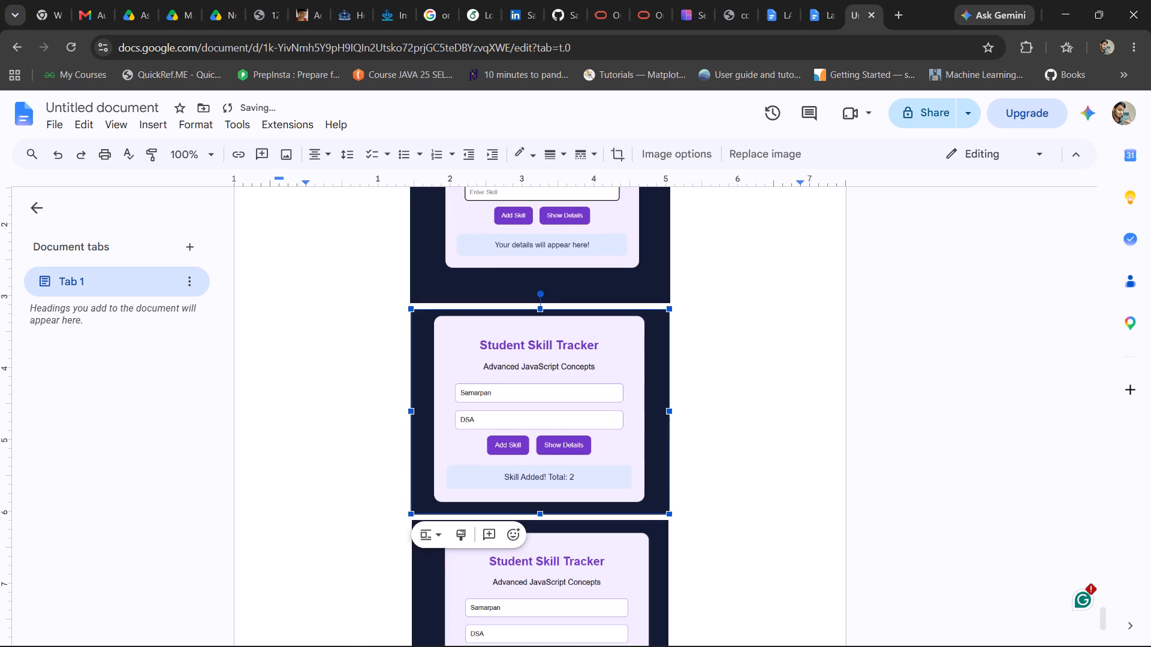
pyautogui.click(698, 470)
# Insert the Website Usability Analysis image, Screenshot 2026-10-27 000058.png, on a new line below the "Show Details" Student Skill Tracker image.
pyautogui.scroll(-5, 693, 427)
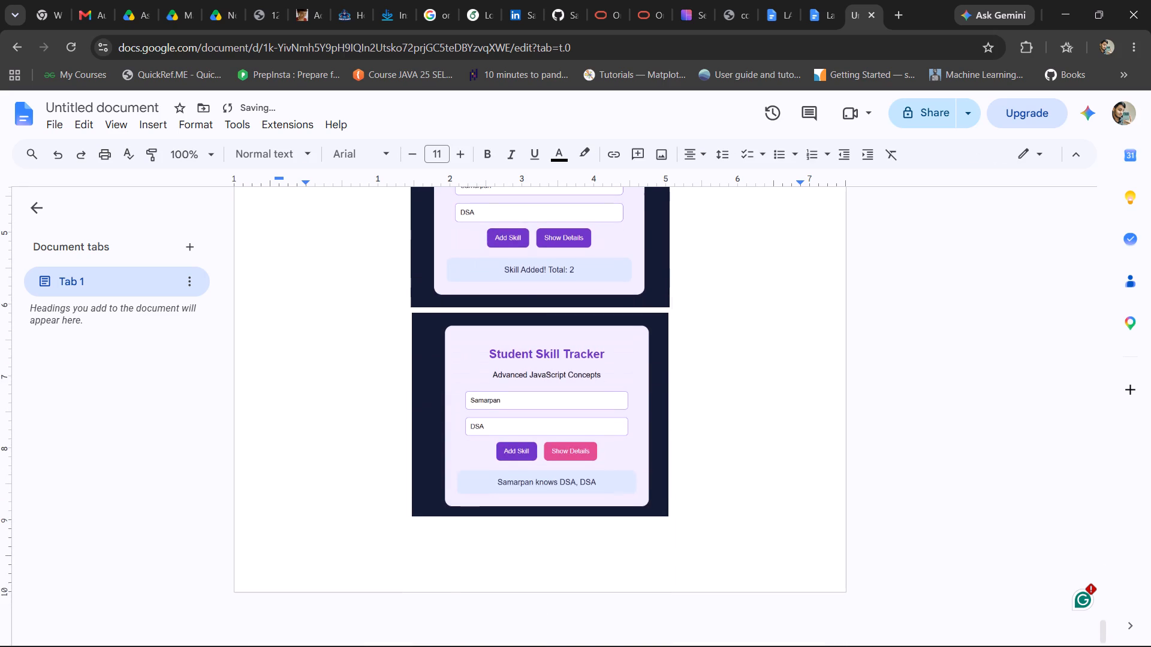
pyautogui.click(698, 449)
pyautogui.press('Return')
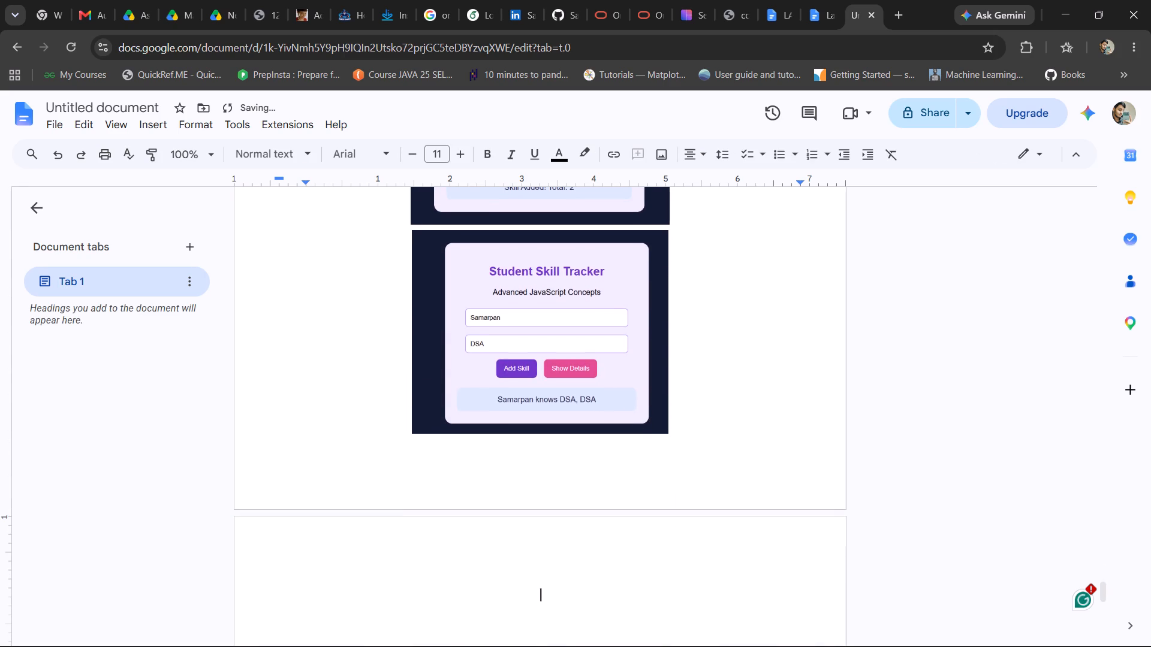
pyautogui.click(152, 132)
pyautogui.click(433, 152)
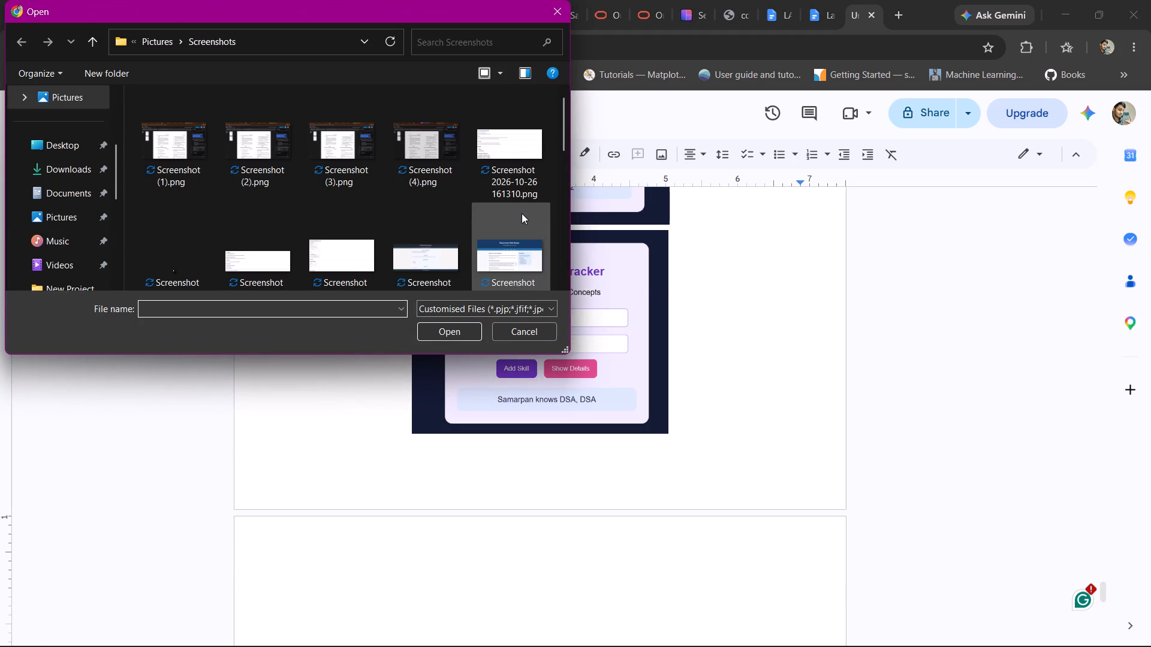
pyautogui.scroll(-3, 426, 238)
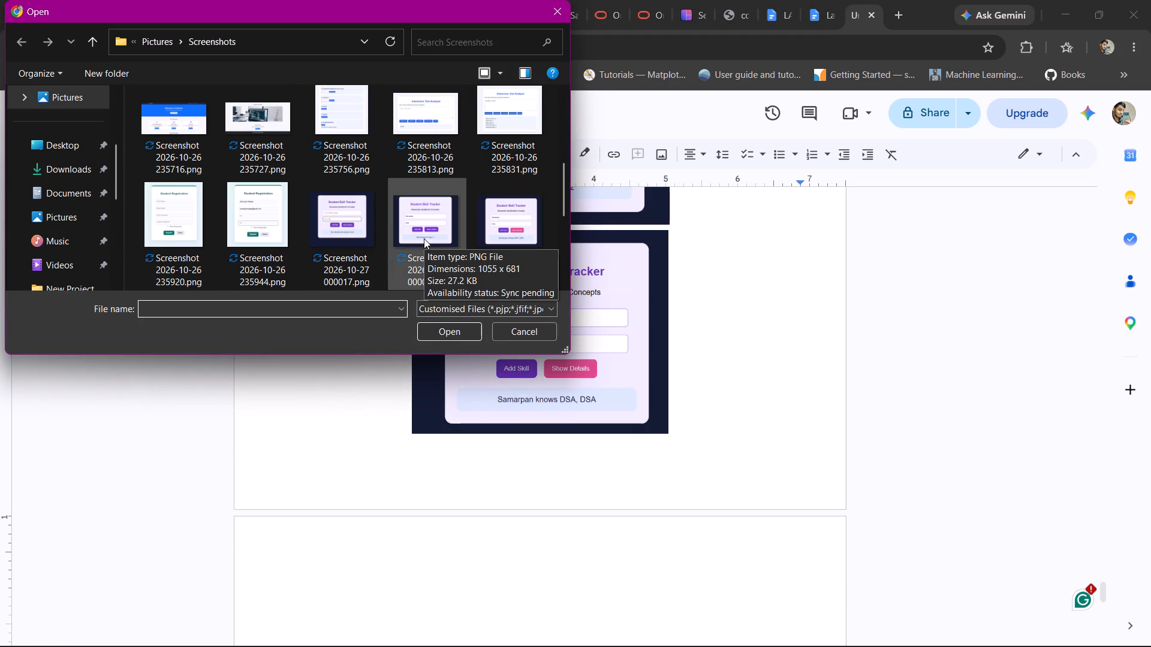
pyautogui.scroll(-1, 424, 238)
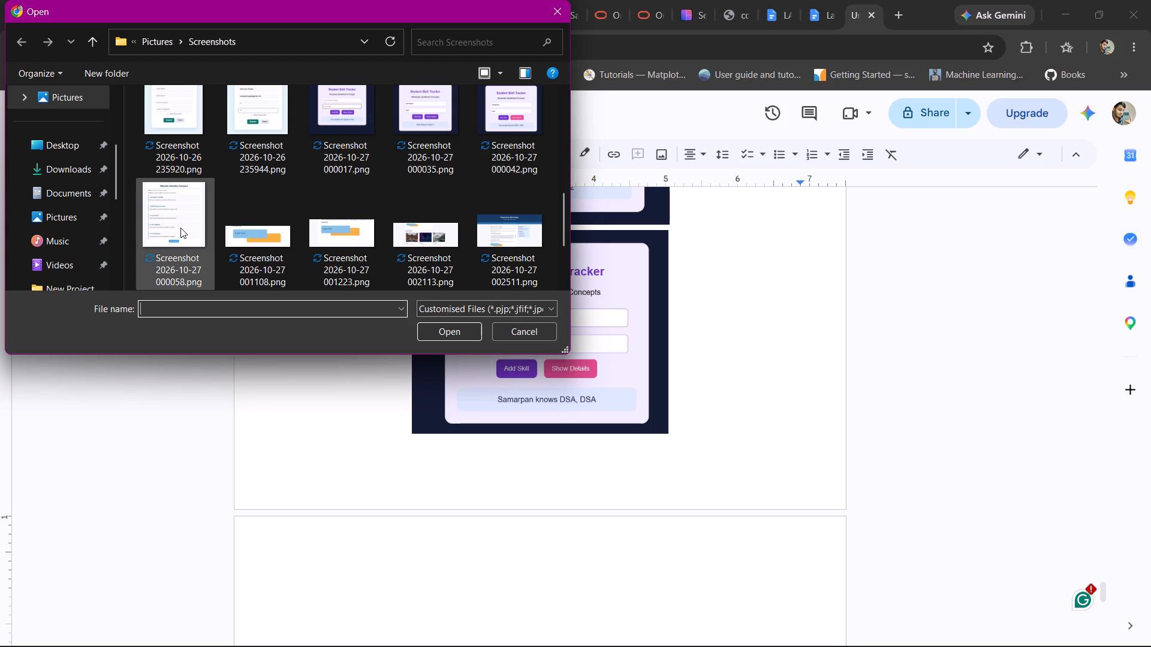
pyautogui.click(180, 228)
pyautogui.click(427, 327)
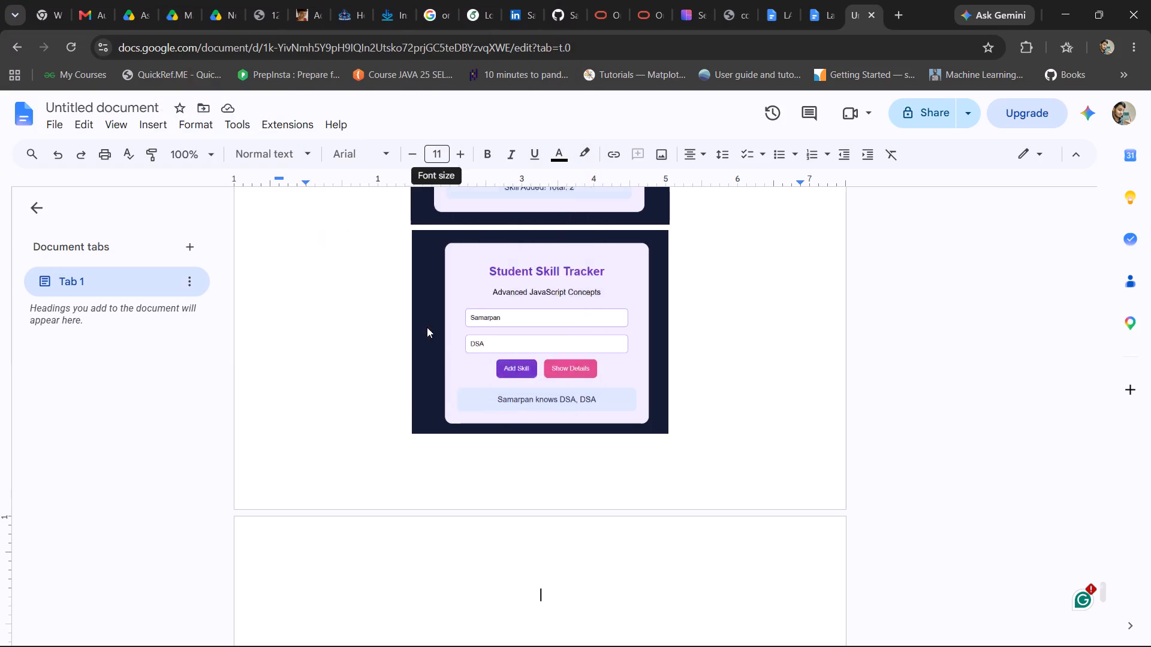
# Review the layout of the Student Skill Tracker page and the Website Usability Analysis page.
pyautogui.scroll(8, 659, 349)
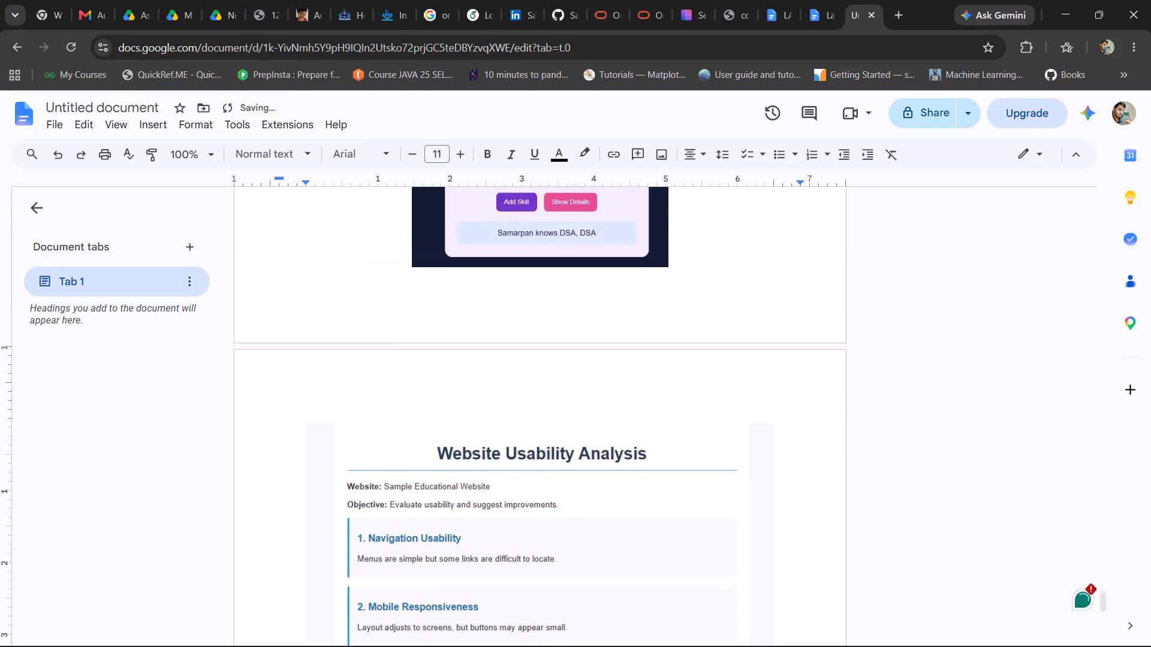
pyautogui.scroll(8, 659, 349)
pyautogui.scroll(-4, 882, 405)
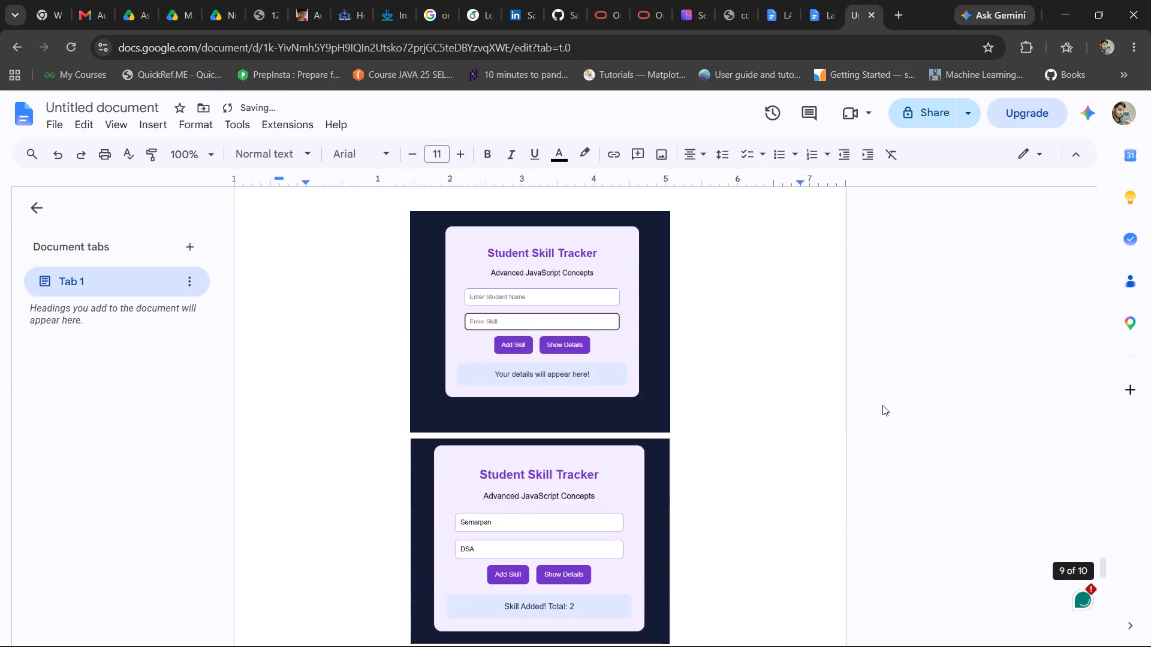
pyautogui.scroll(-11, 882, 405)
pyautogui.scroll(6, 881, 401)
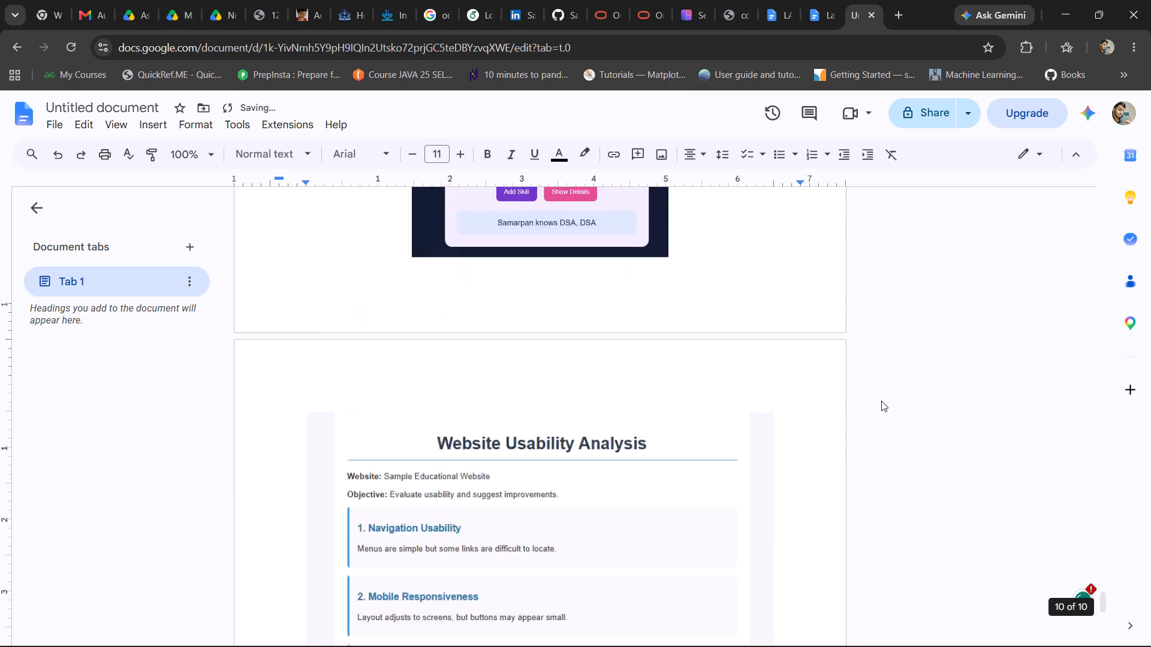
pyautogui.scroll(9, 881, 400)
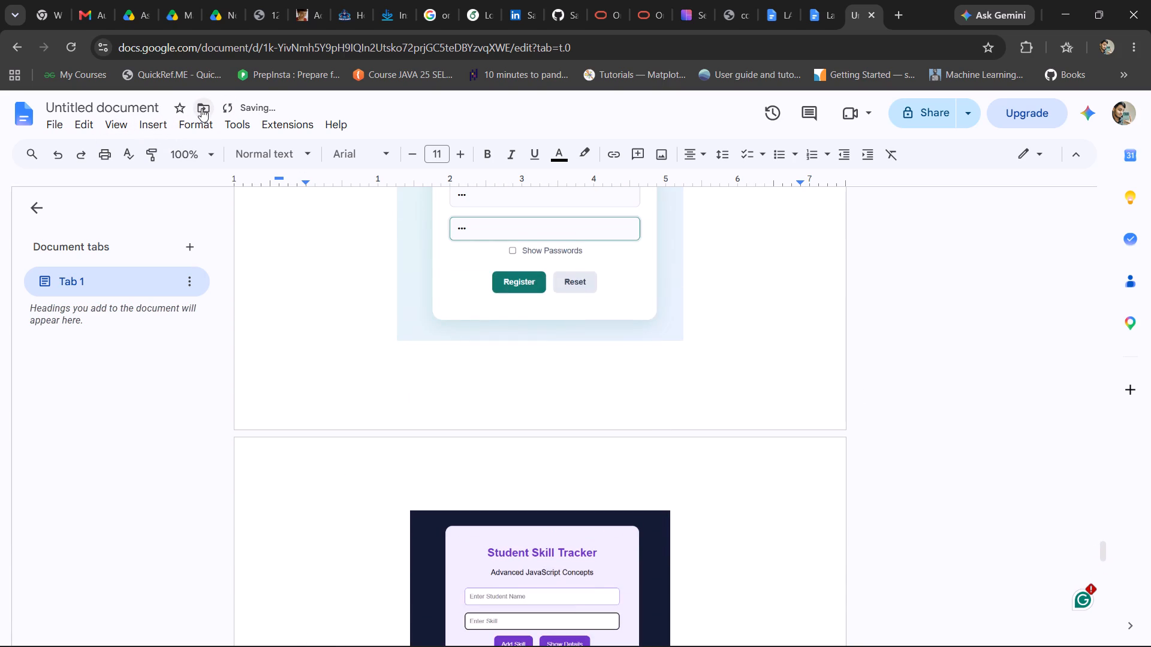
# Check the file formats available for downloading the document.
pyautogui.click(68, 127)
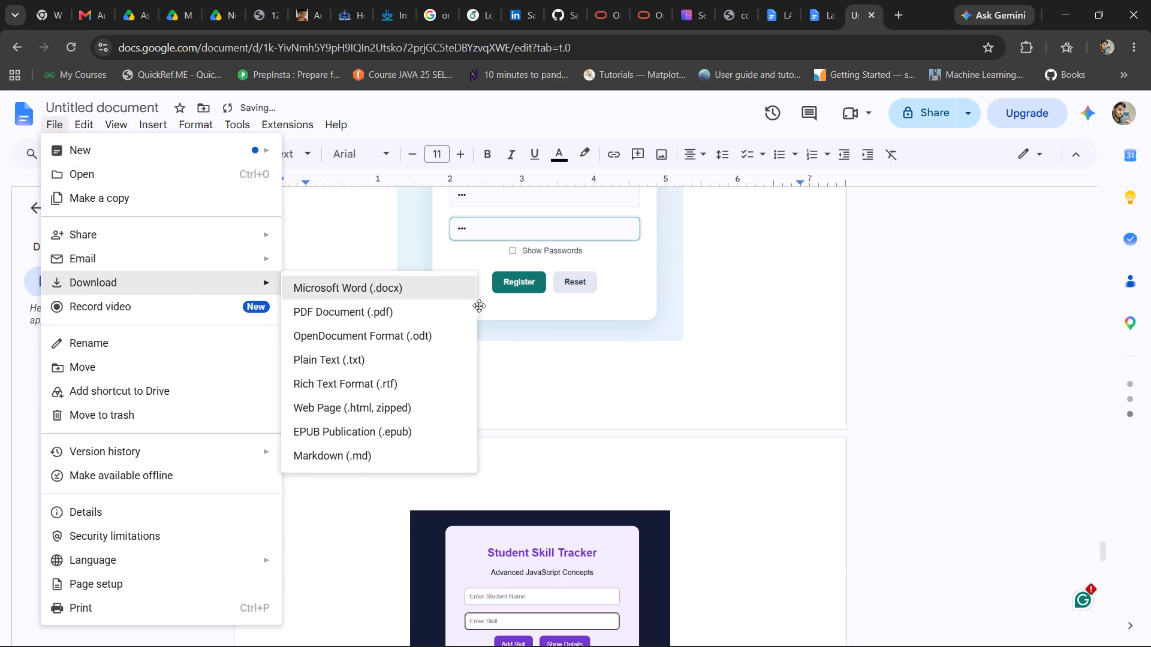
pyautogui.click(1023, 356)
# Look through the document's pages from the Student Registration captures back to the My Personal Portfolio capture on the first page.
pyautogui.scroll(4, 779, 326)
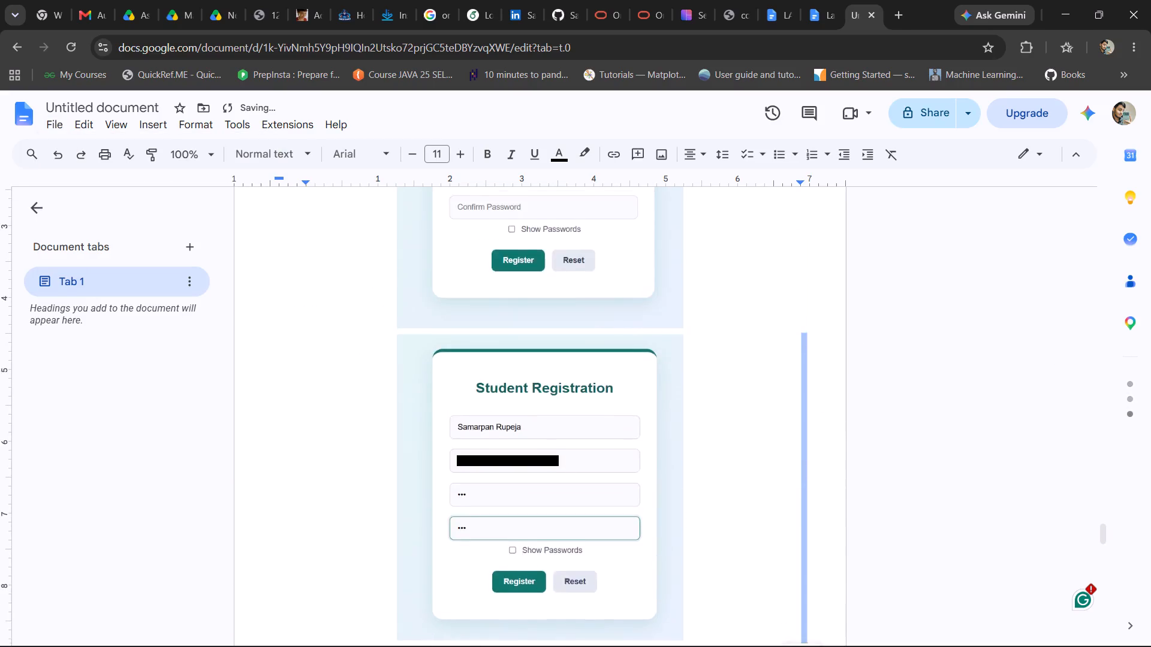
pyautogui.scroll(19, 779, 326)
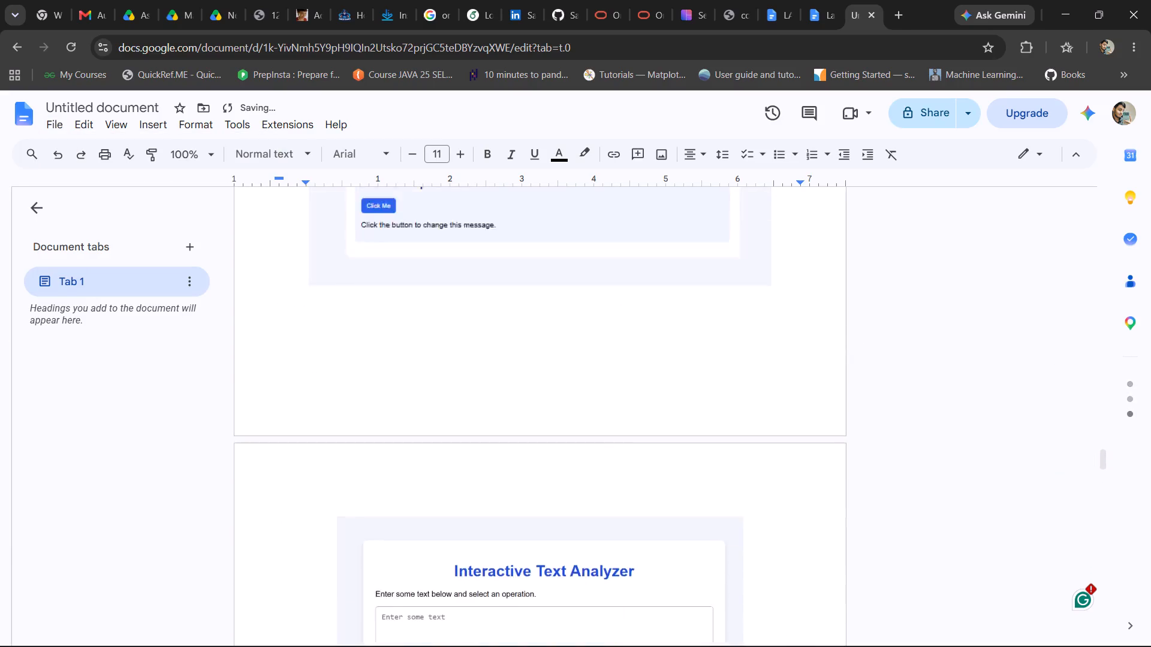
pyautogui.scroll(17, 779, 326)
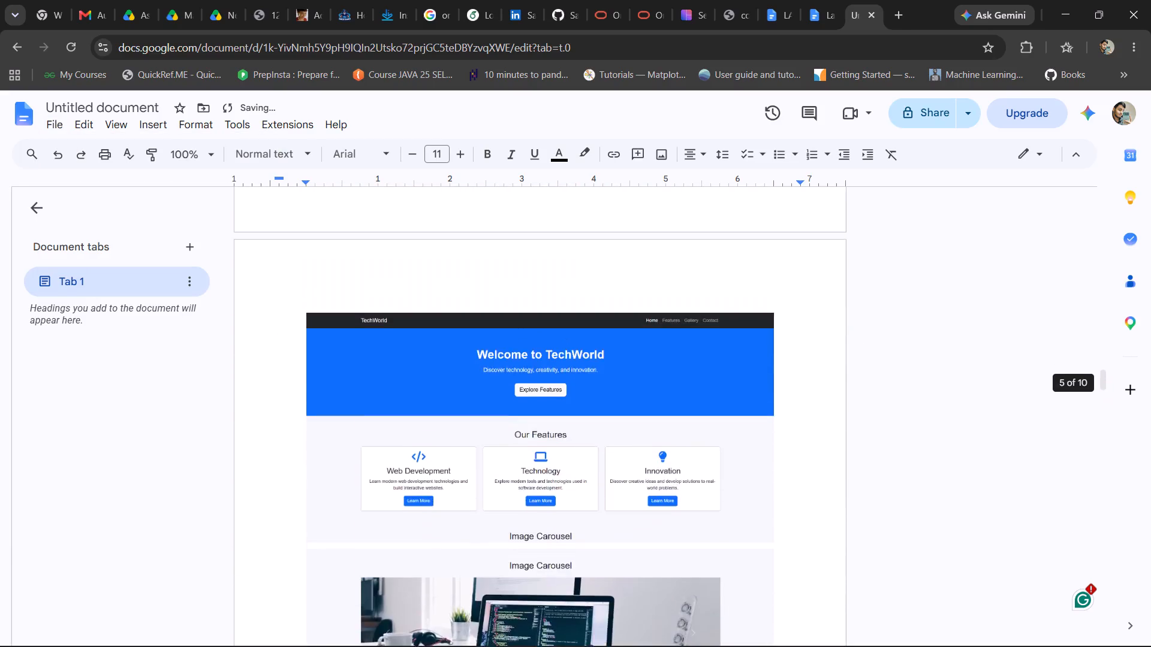
pyautogui.scroll(20, 778, 326)
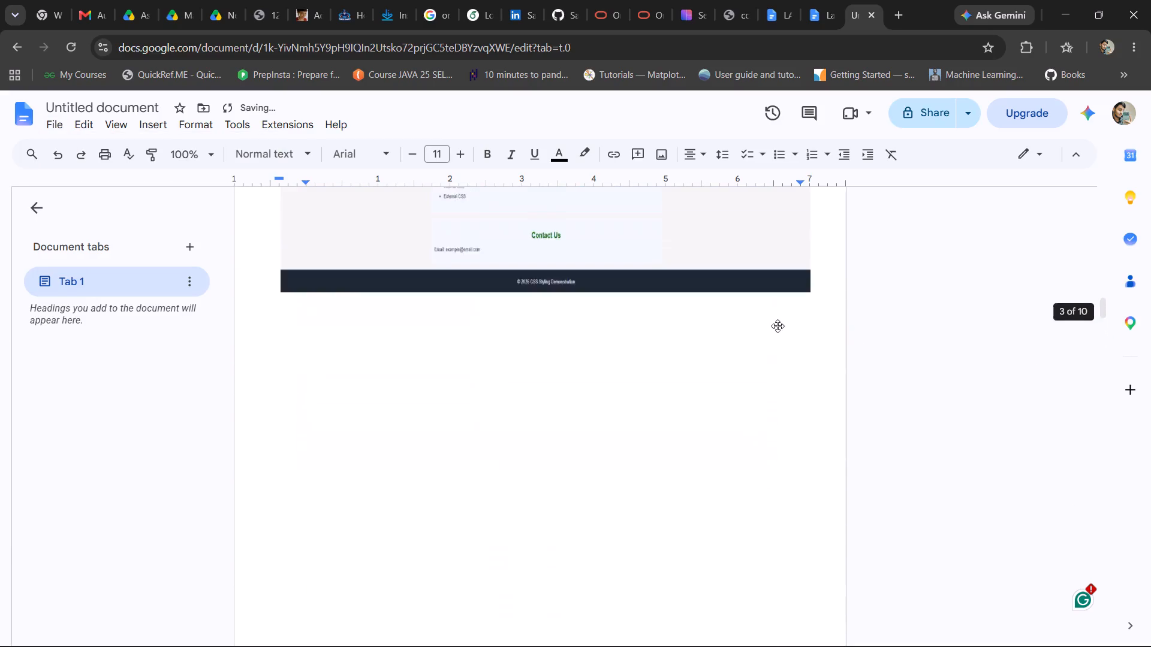
pyautogui.scroll(12, 778, 326)
pyautogui.scroll(9, 778, 326)
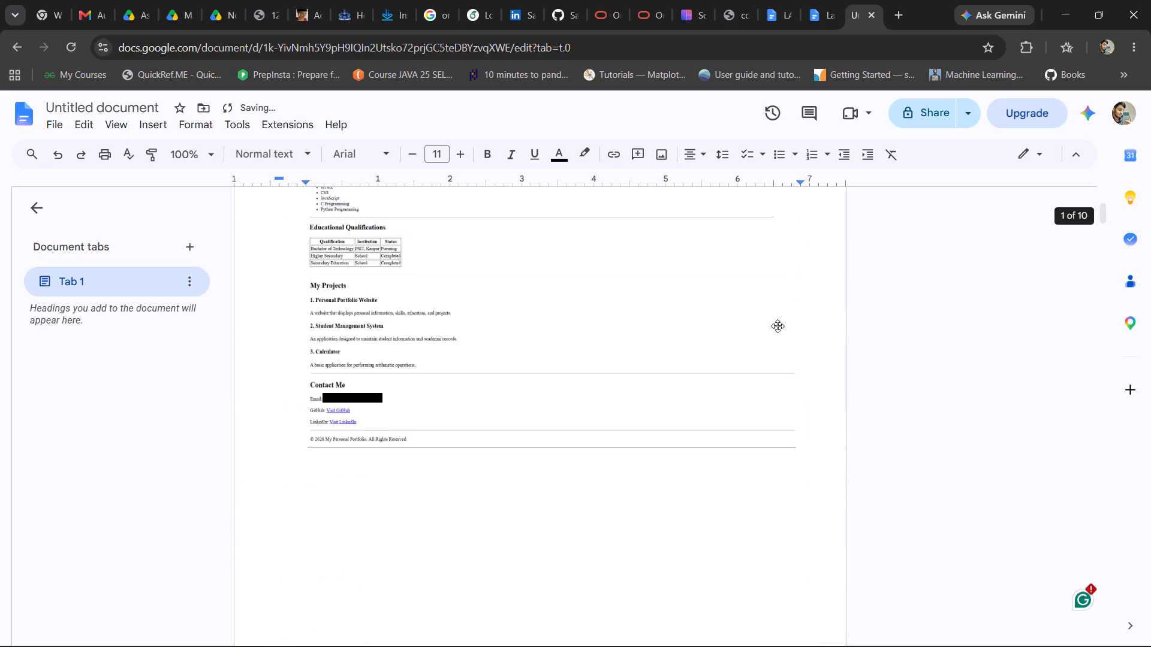
pyautogui.scroll(6, 778, 326)
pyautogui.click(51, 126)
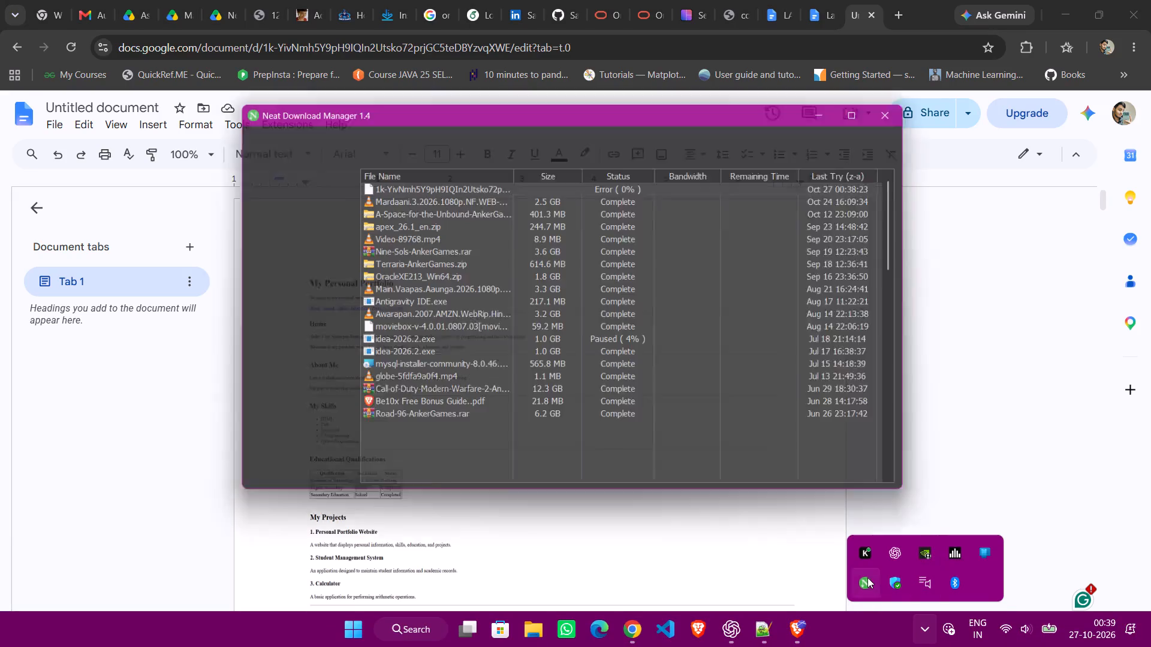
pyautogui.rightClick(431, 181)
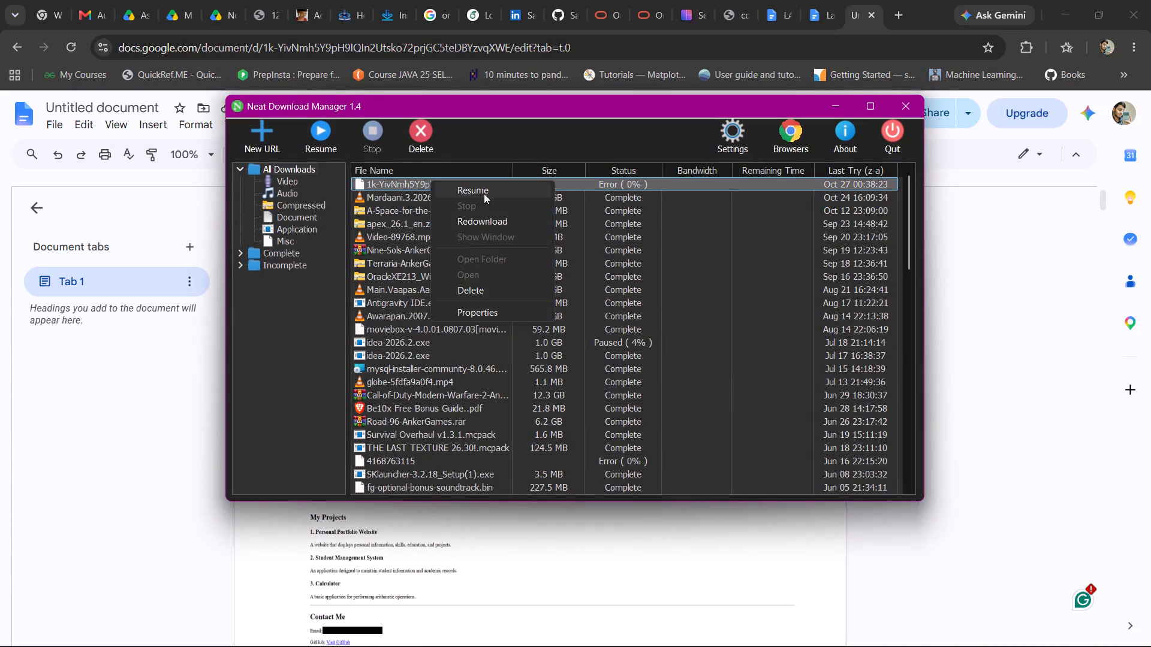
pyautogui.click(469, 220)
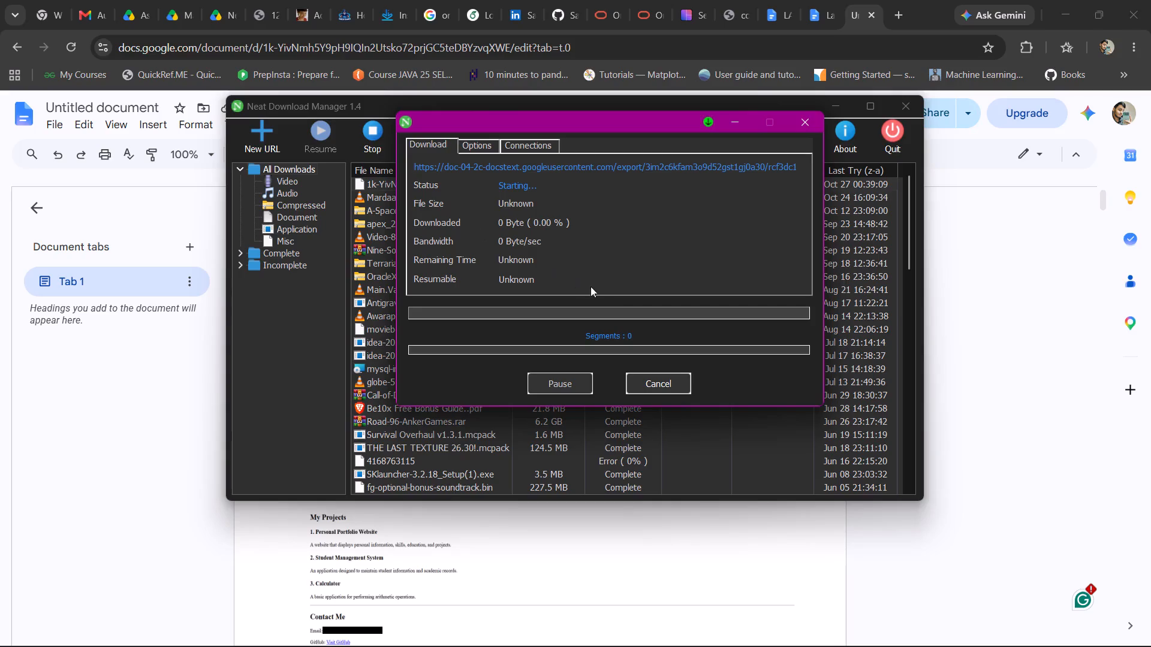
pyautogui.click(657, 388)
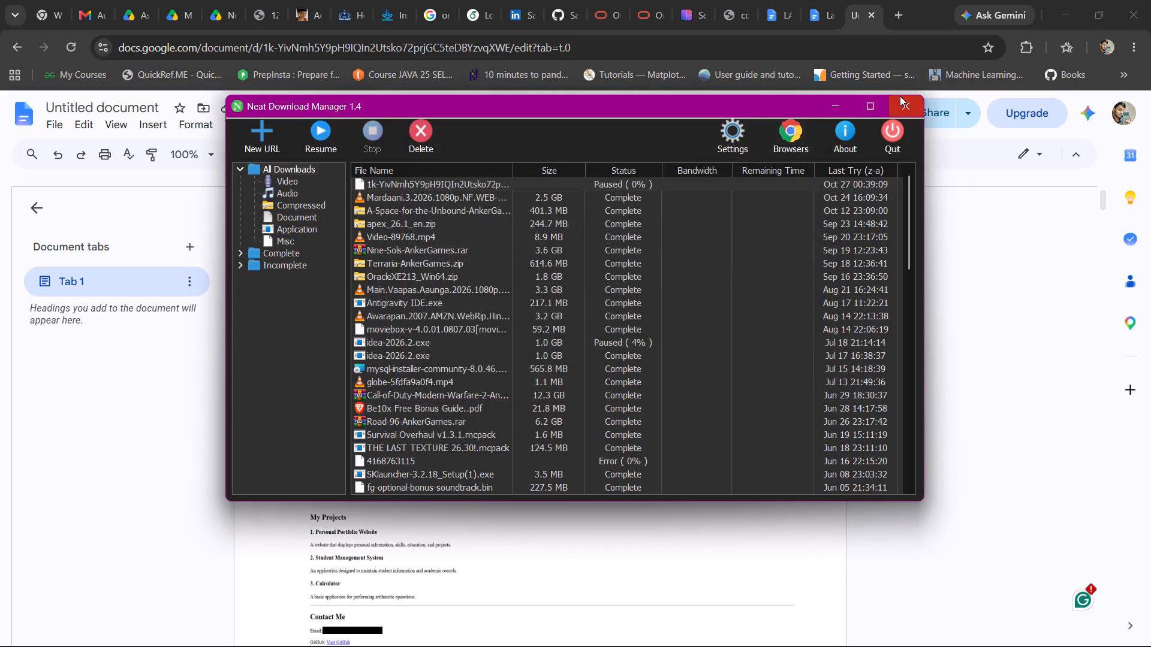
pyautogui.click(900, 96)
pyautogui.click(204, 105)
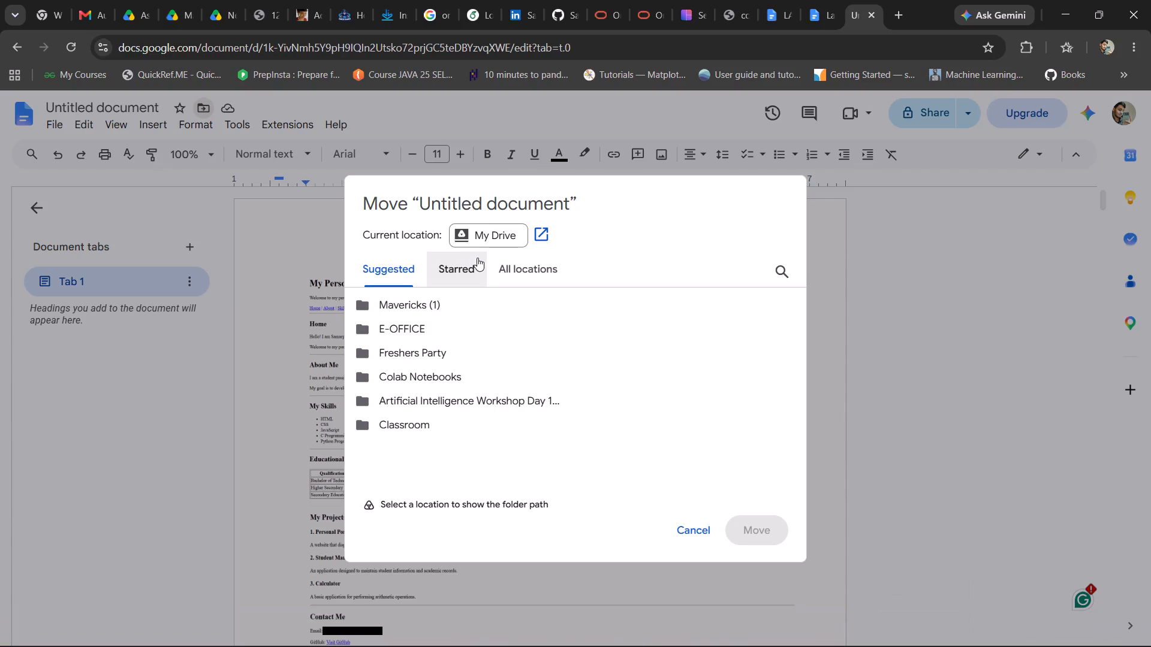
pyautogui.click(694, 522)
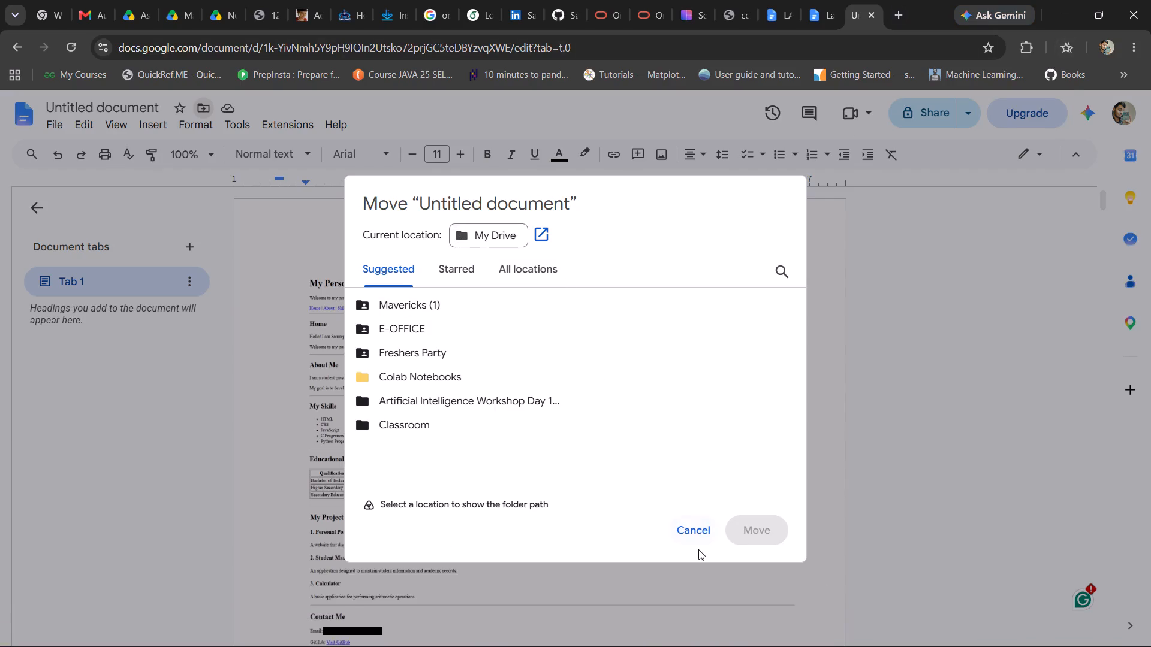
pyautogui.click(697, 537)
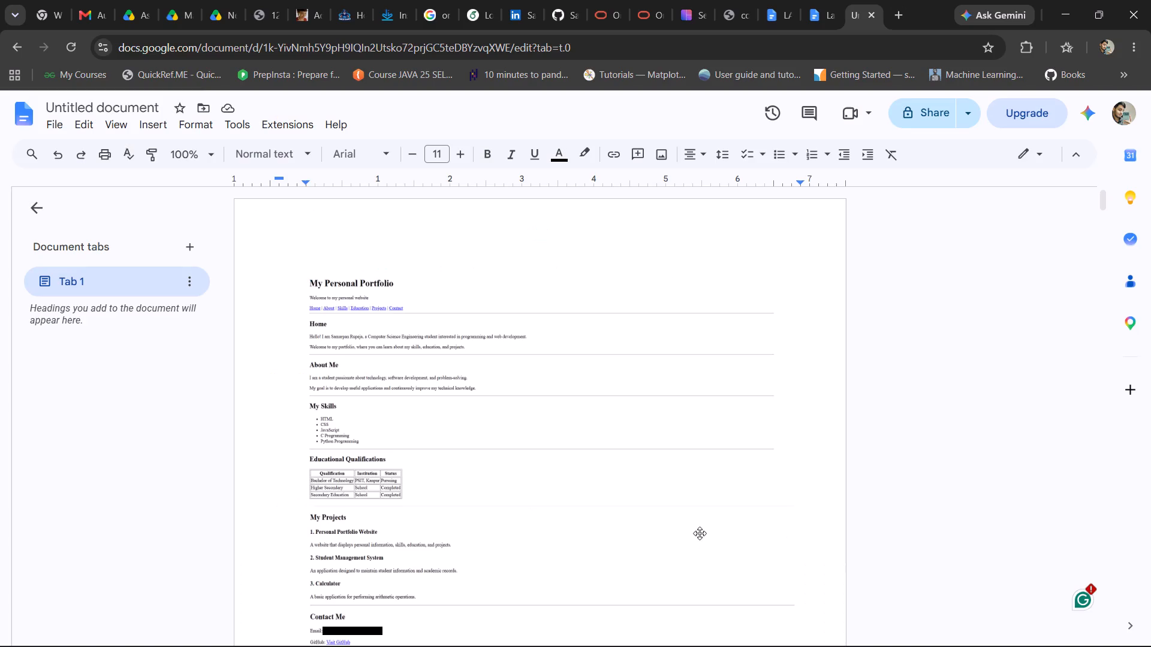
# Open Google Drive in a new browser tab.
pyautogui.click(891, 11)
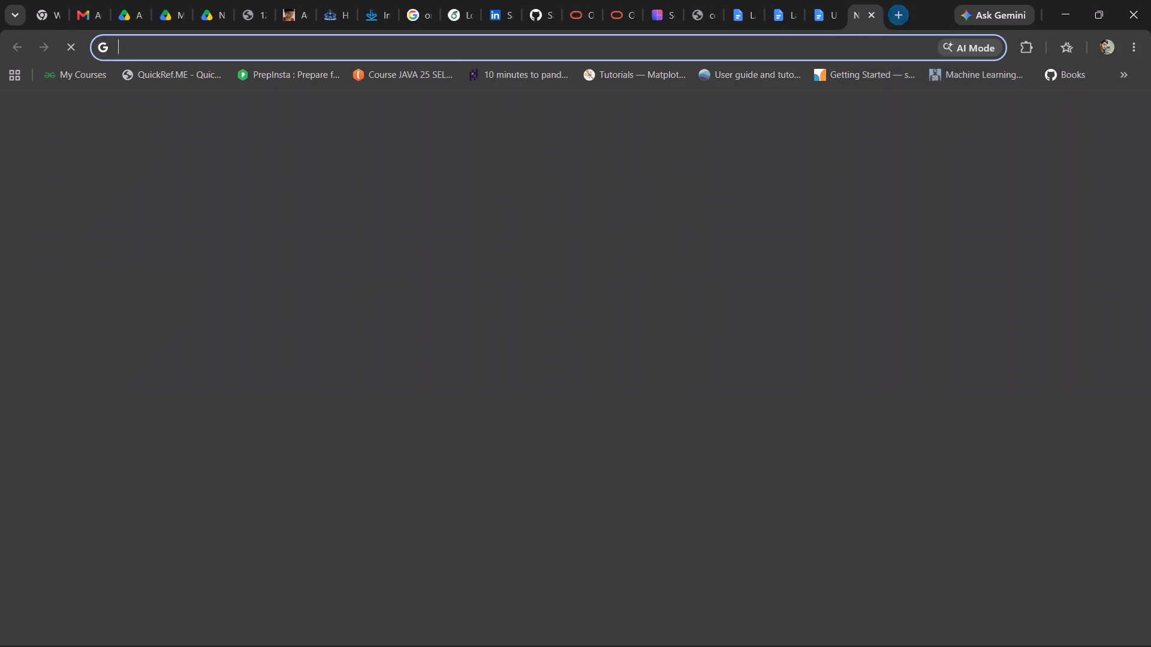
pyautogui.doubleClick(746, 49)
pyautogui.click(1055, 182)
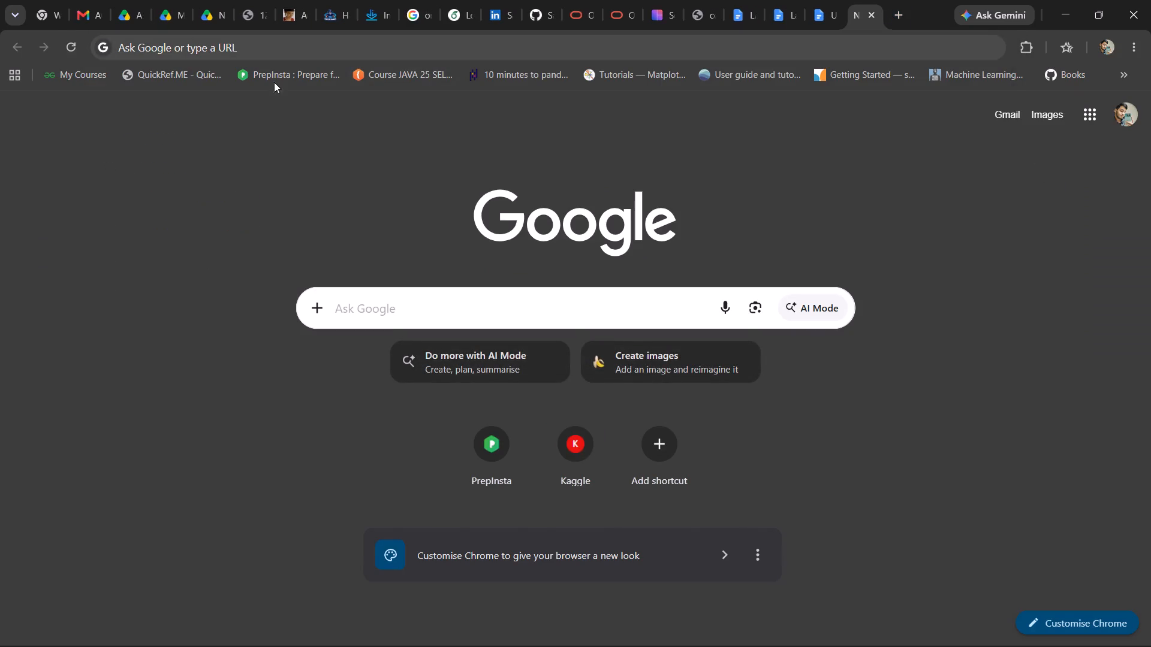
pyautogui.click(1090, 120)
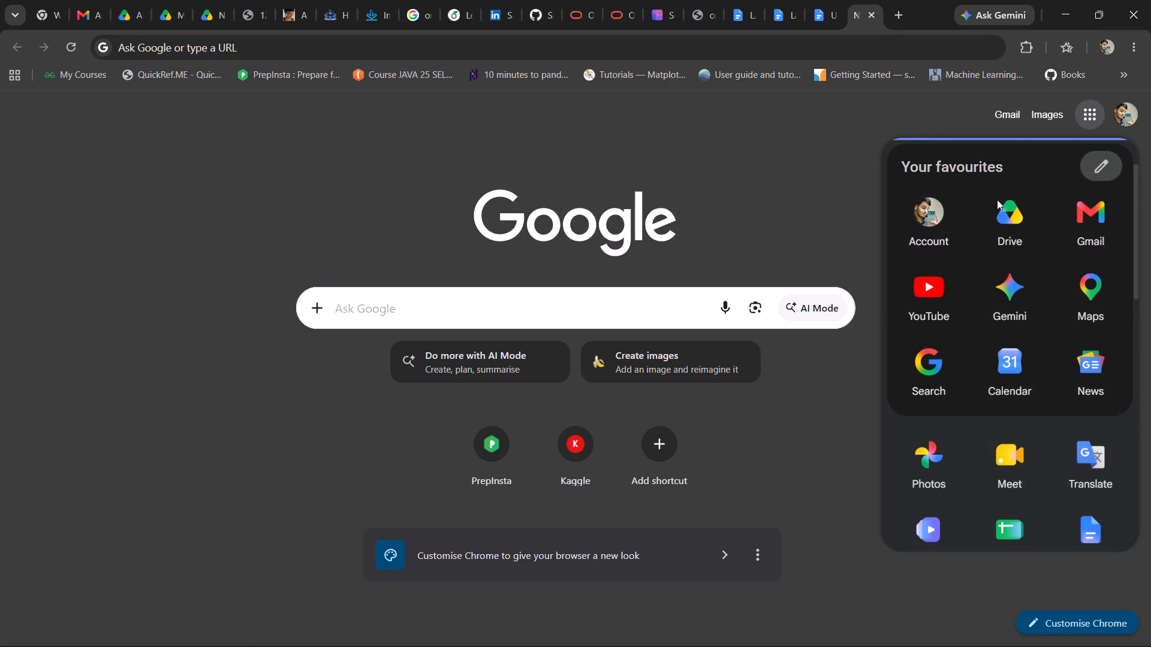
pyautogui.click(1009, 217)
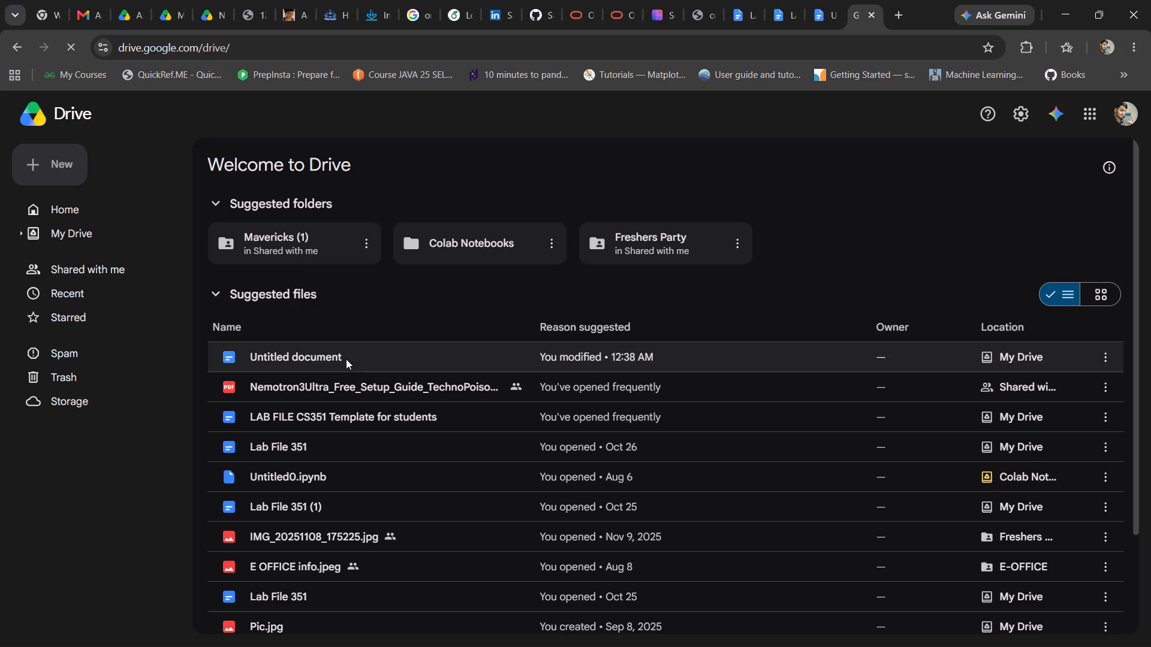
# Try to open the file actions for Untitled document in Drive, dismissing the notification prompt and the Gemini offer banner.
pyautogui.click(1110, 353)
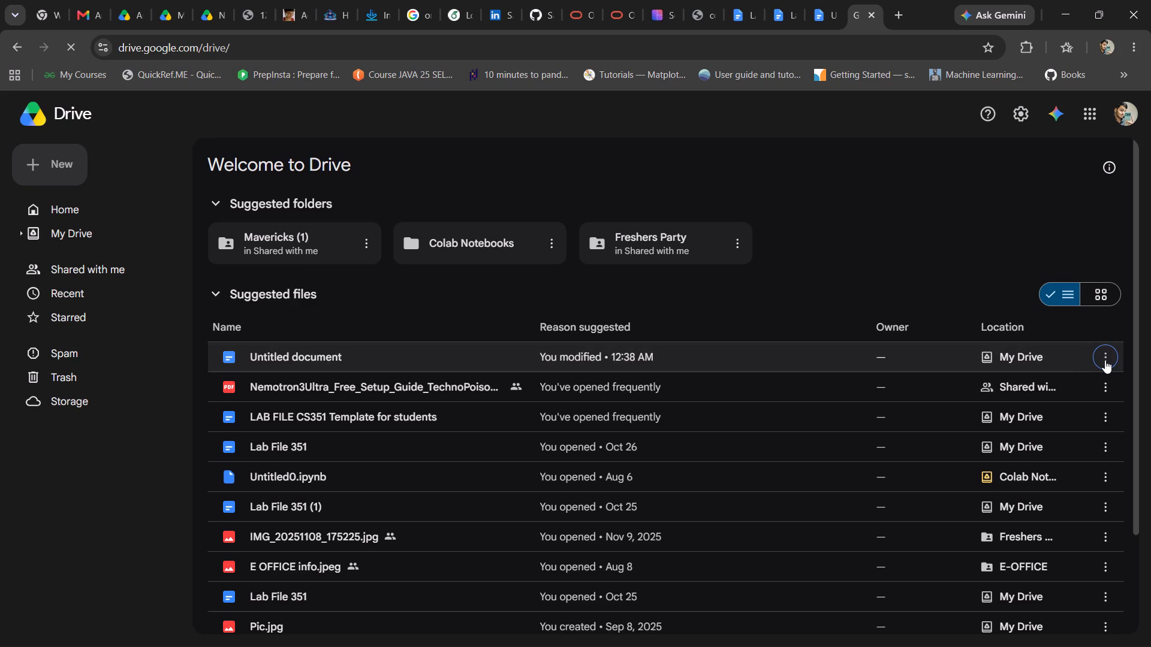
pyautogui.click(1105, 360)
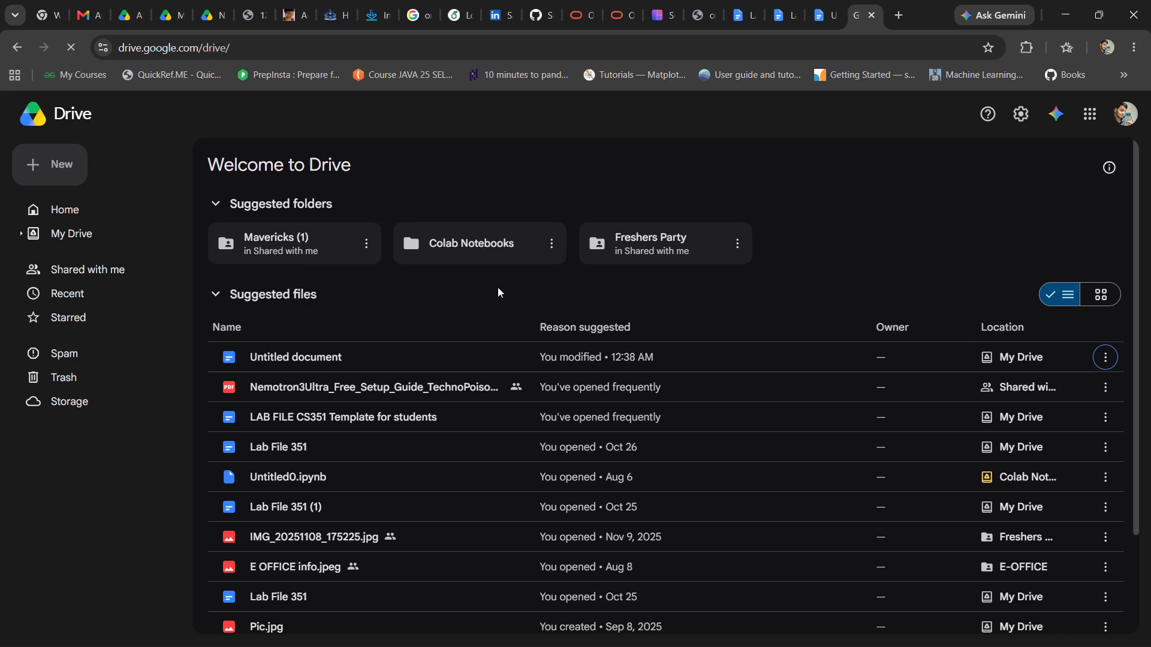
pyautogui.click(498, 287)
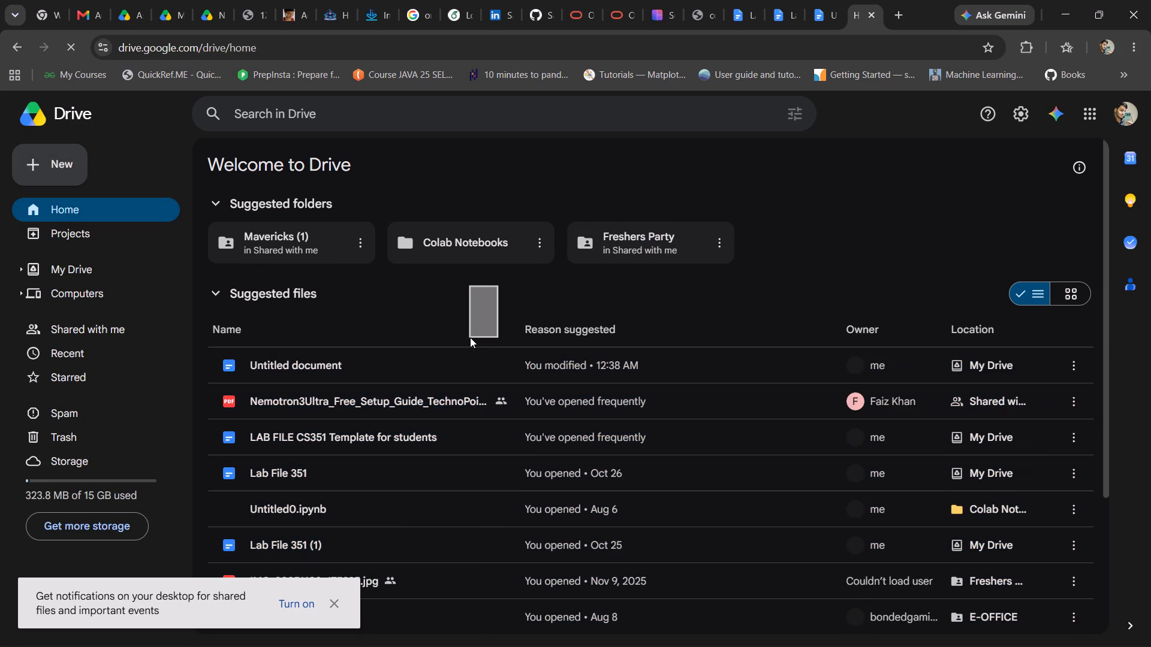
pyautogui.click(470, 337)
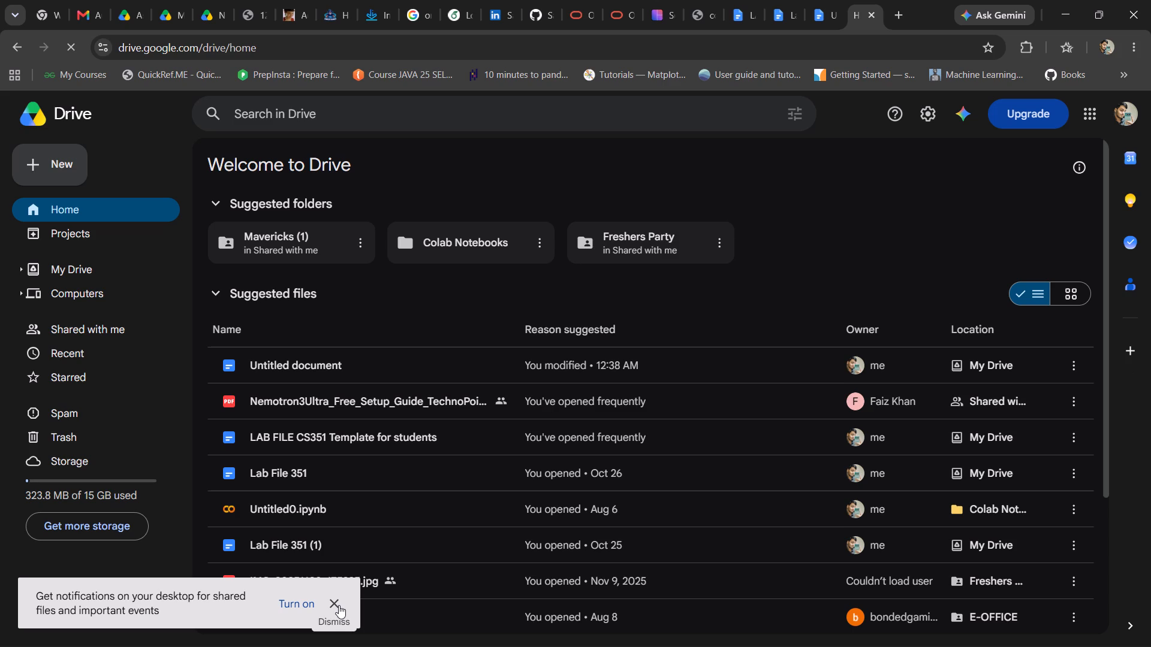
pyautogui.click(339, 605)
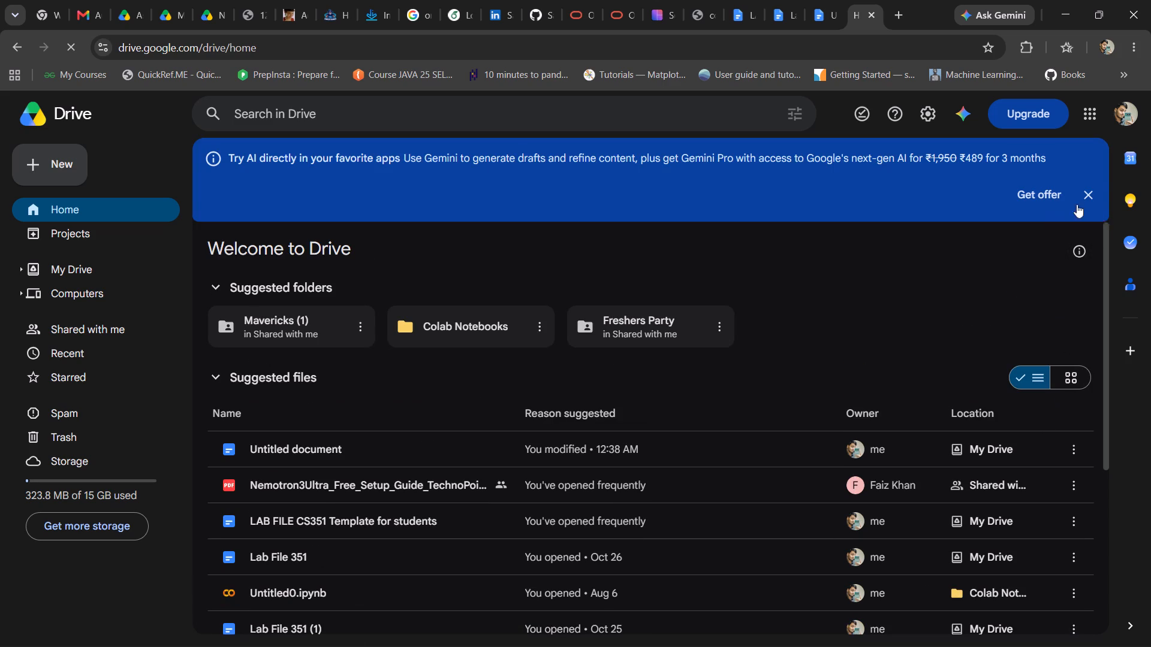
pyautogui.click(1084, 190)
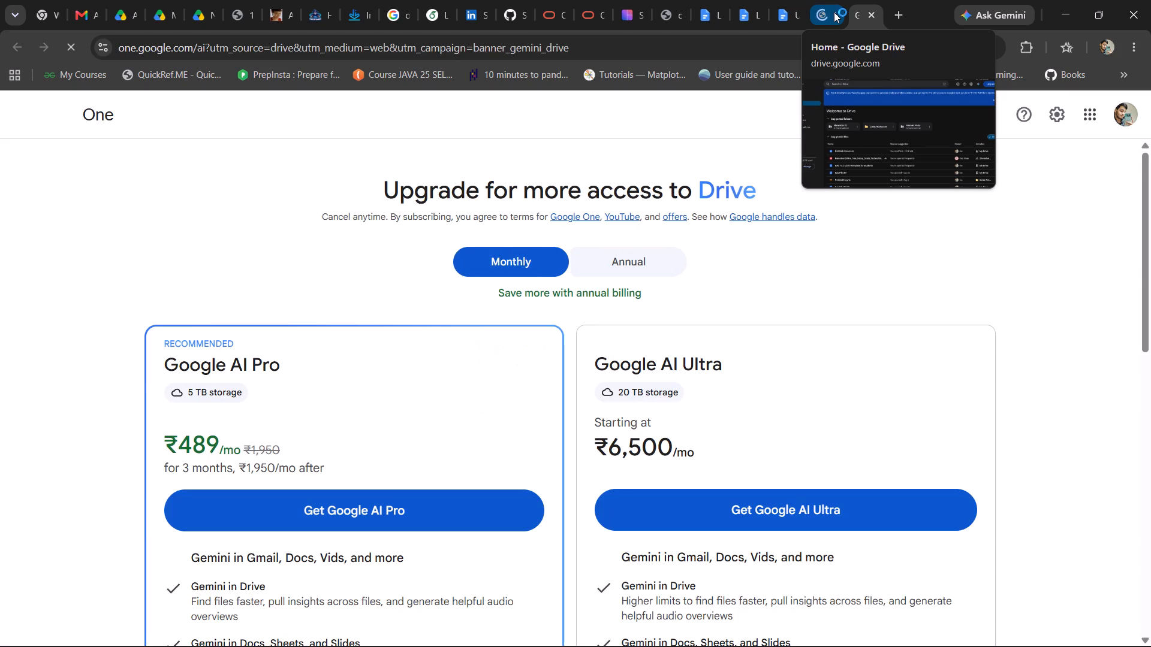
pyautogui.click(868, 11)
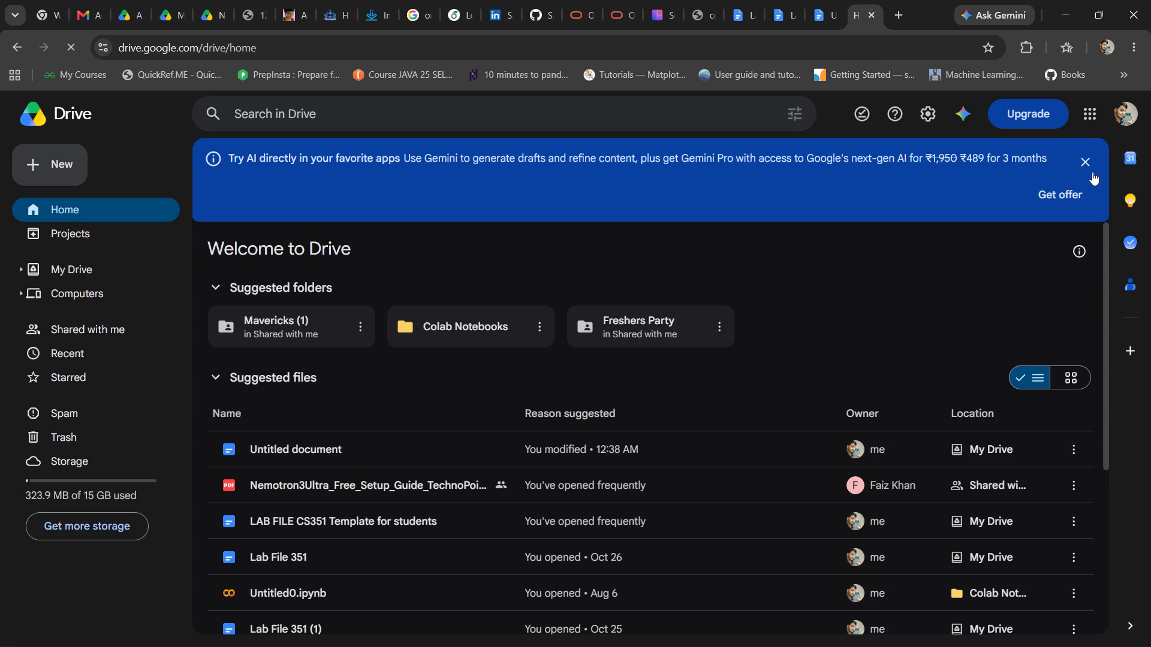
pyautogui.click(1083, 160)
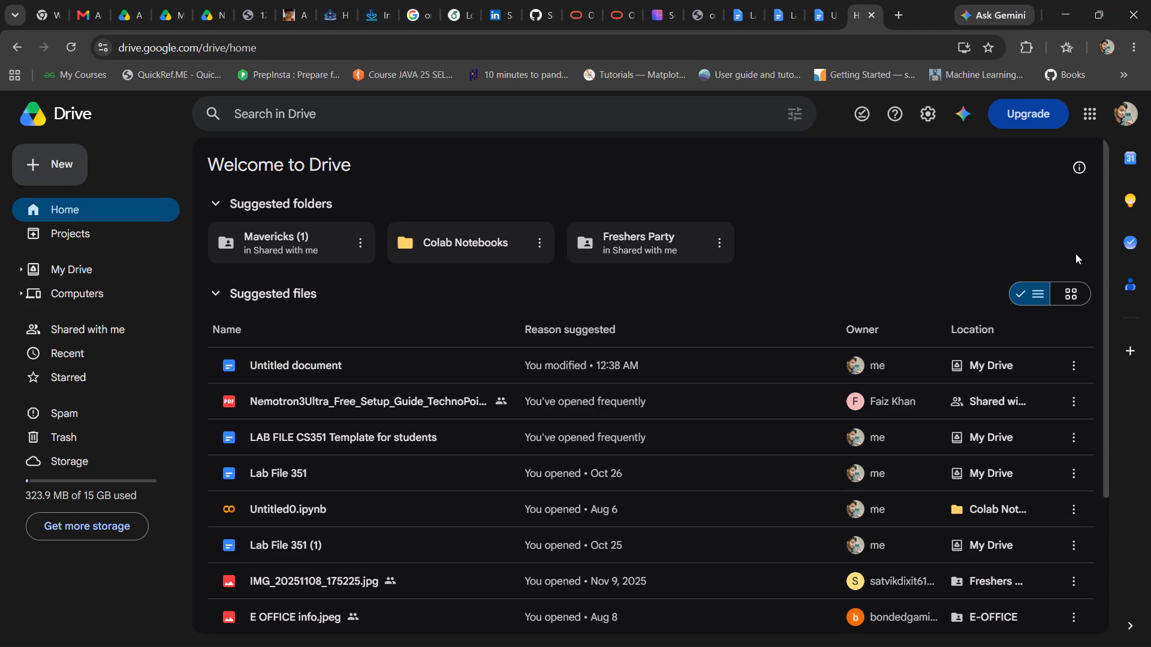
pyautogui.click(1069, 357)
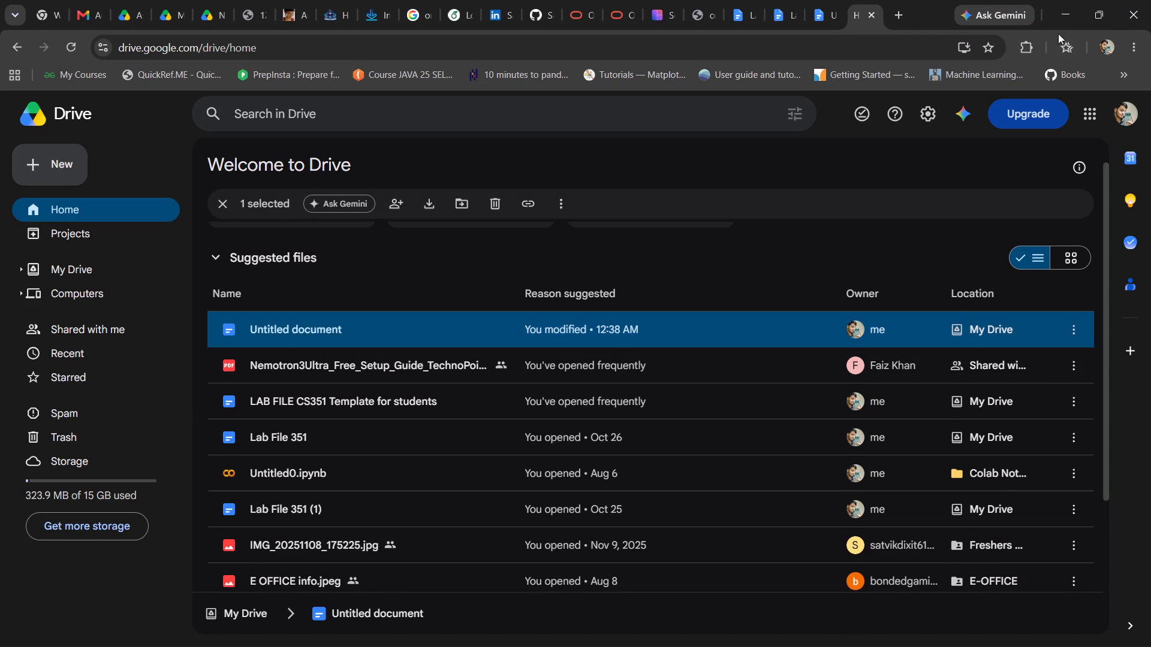
# Close the open Chrome, Brave, Notepad++ and ChatGPT windows to return to the desktop.
pyautogui.click(1128, 19)
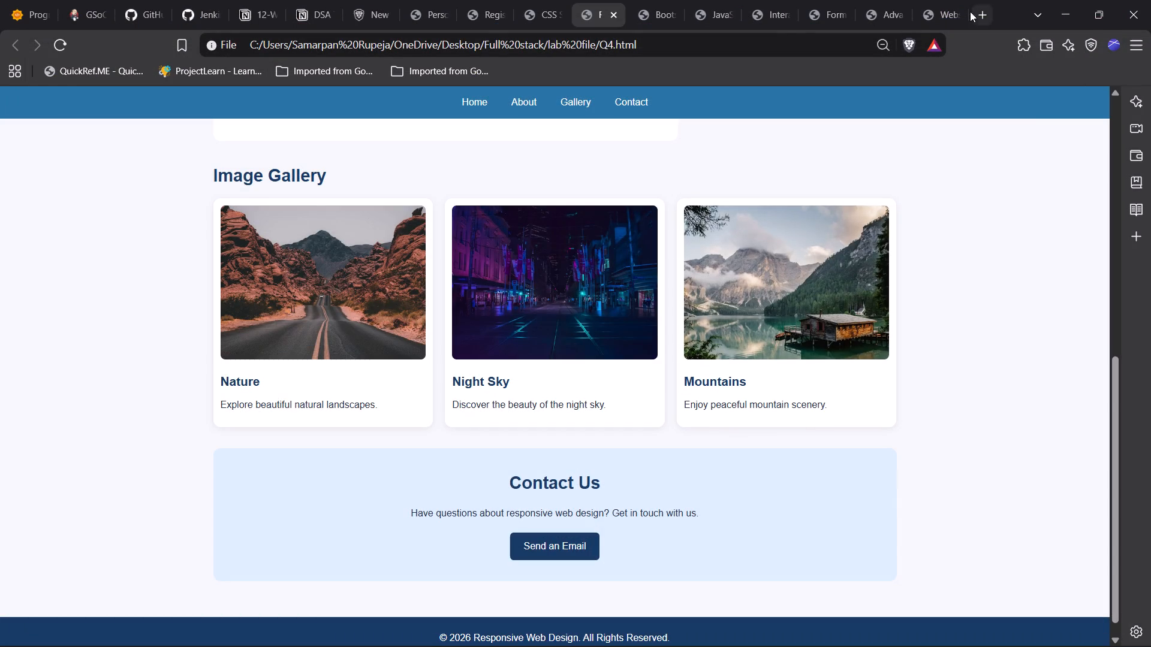
pyautogui.click(1128, 38)
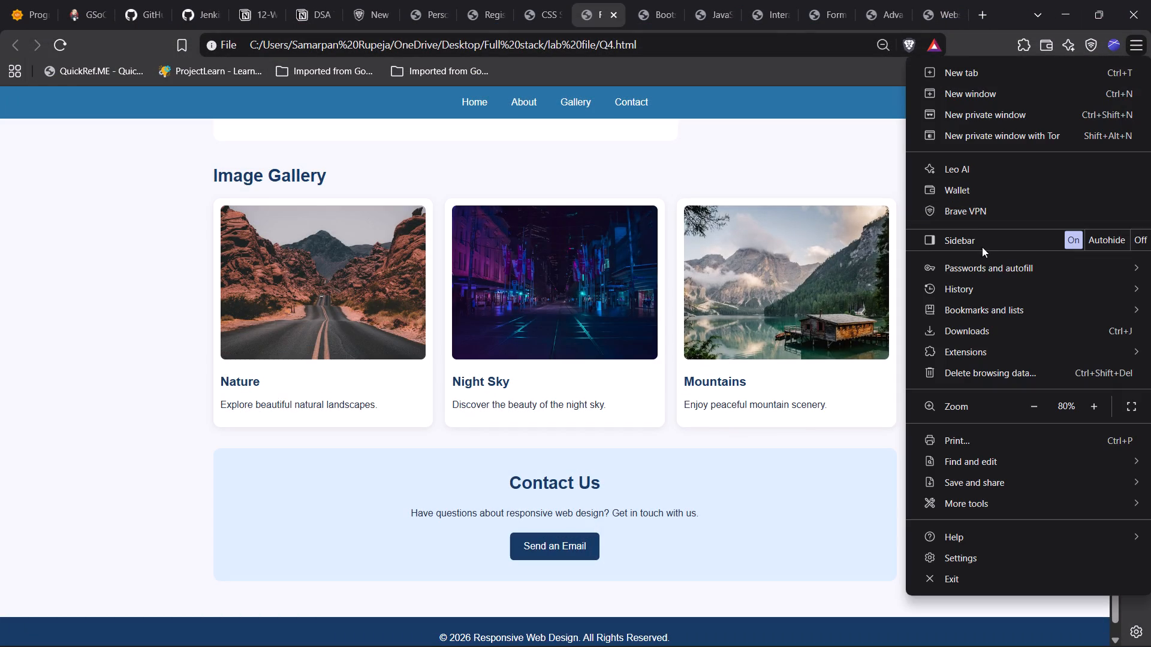
pyautogui.click(1131, 17)
pyautogui.click(605, 191)
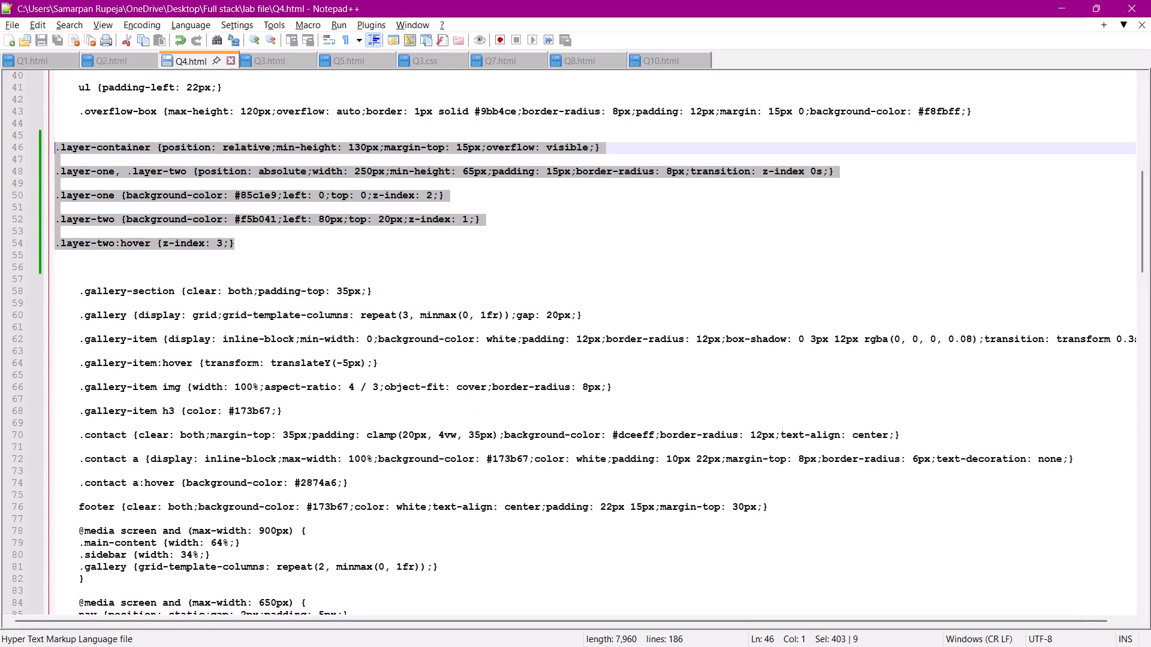
pyautogui.click(1141, 2)
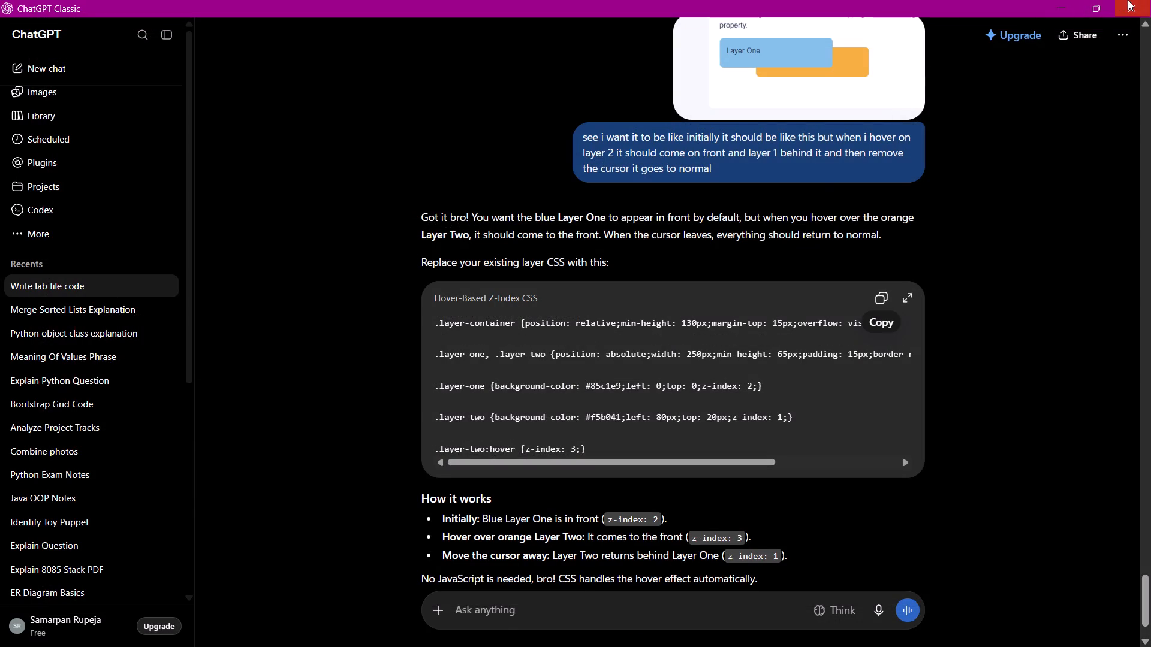
pyautogui.click(1128, 0)
pyautogui.click(628, 404)
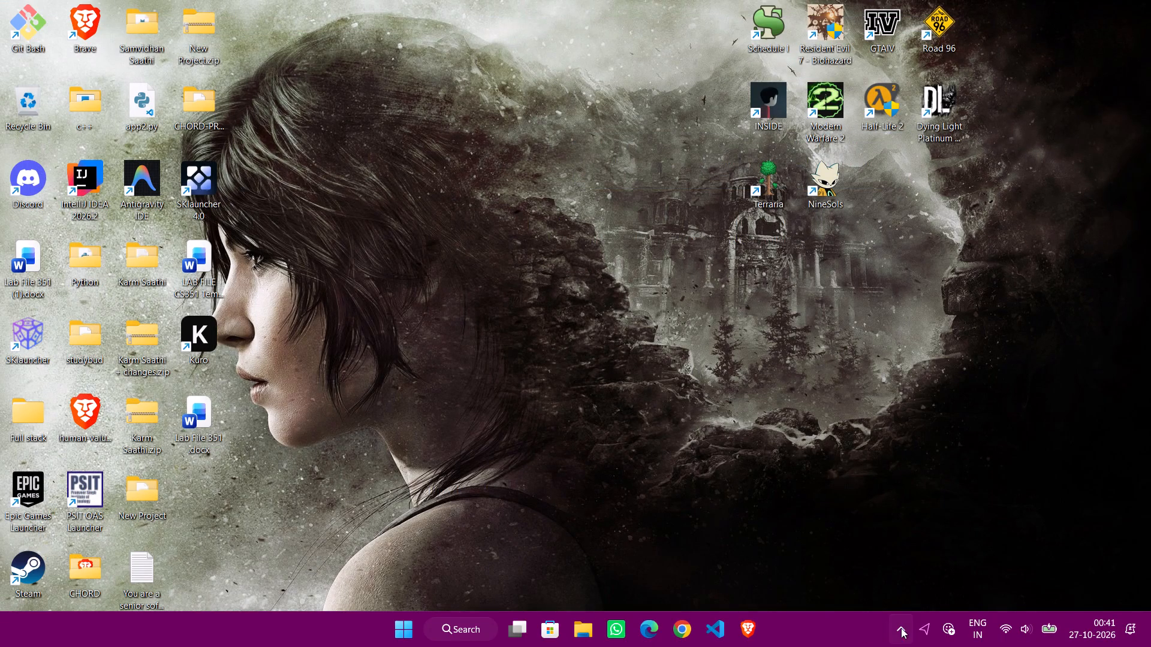
# Launch Brave and open drive.google.com in a new tab.
pyautogui.click(746, 625)
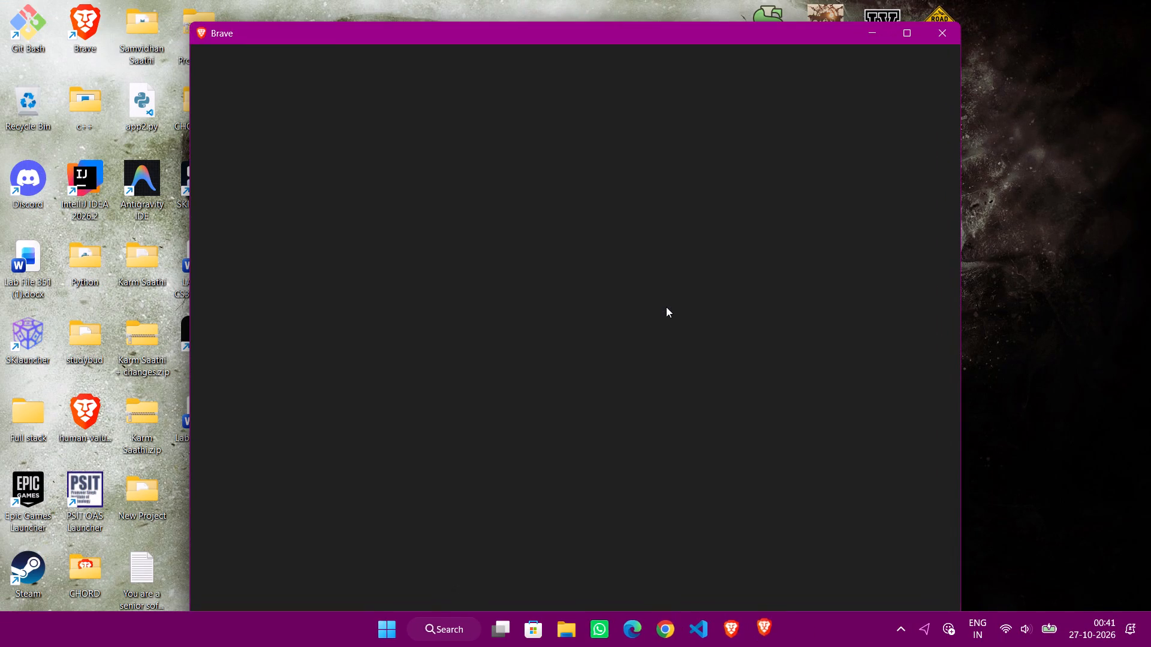
pyautogui.click(666, 307)
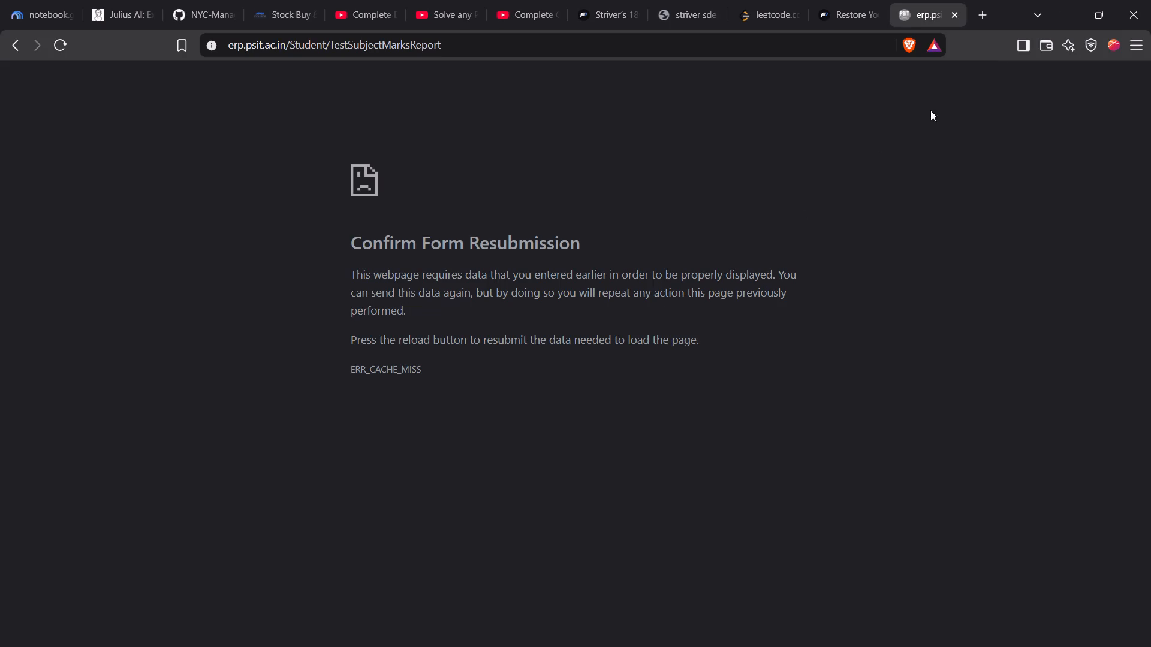
pyautogui.click(978, 14)
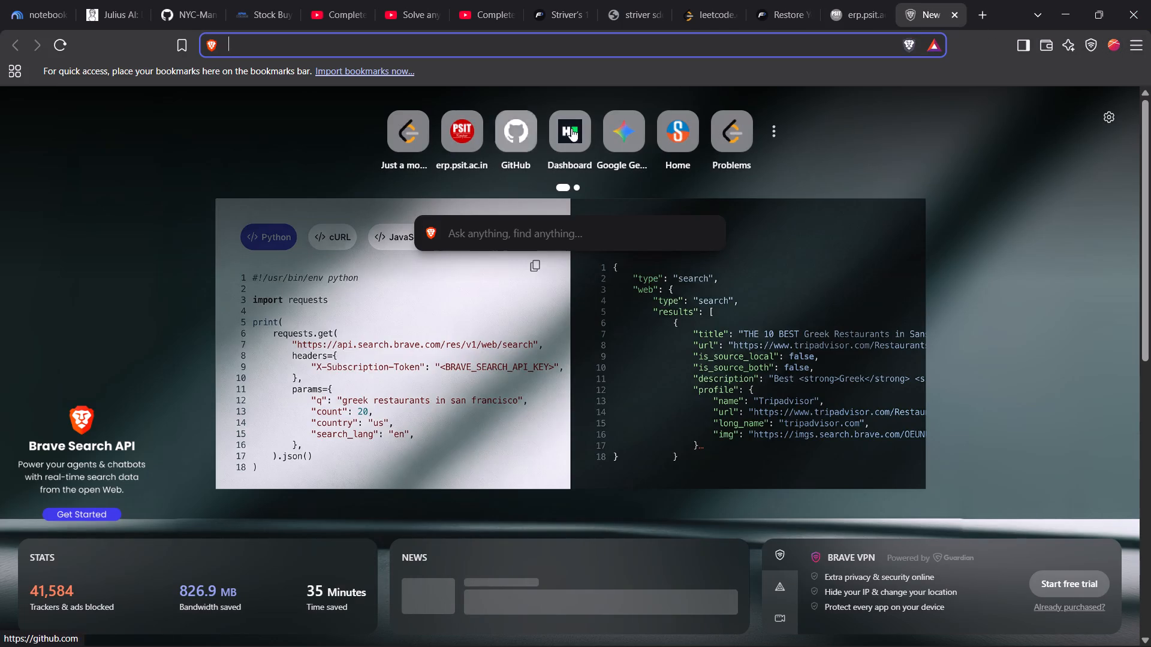
pyautogui.click(620, 46)
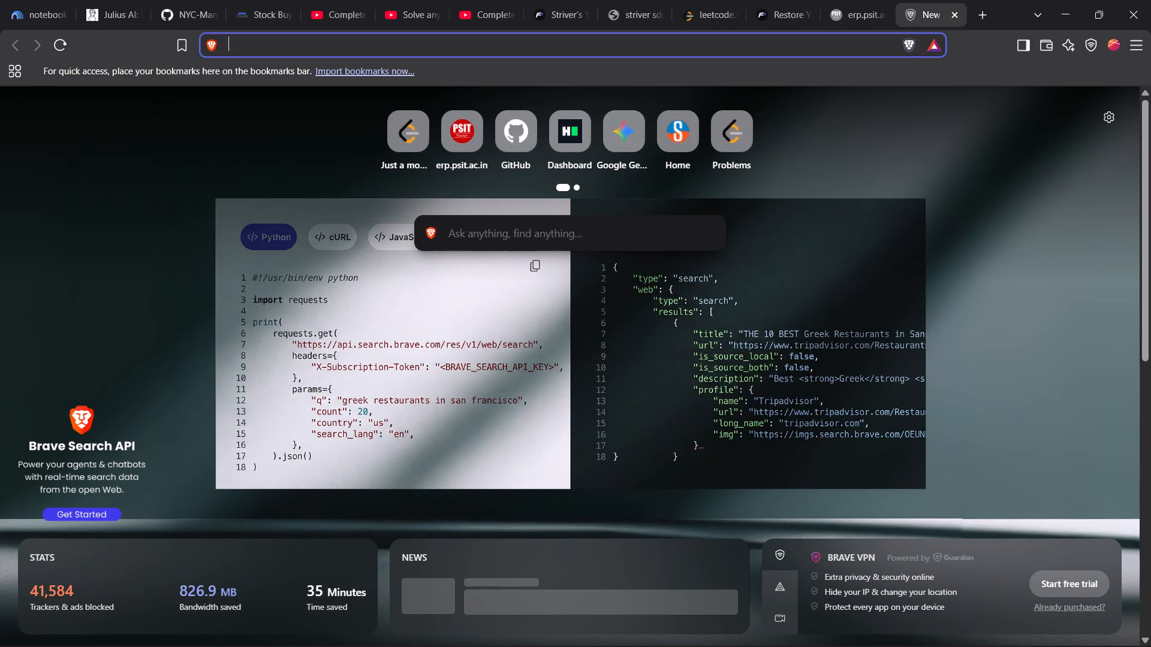
pyautogui.write('drive.gg')
pyautogui.press('BackSpace')
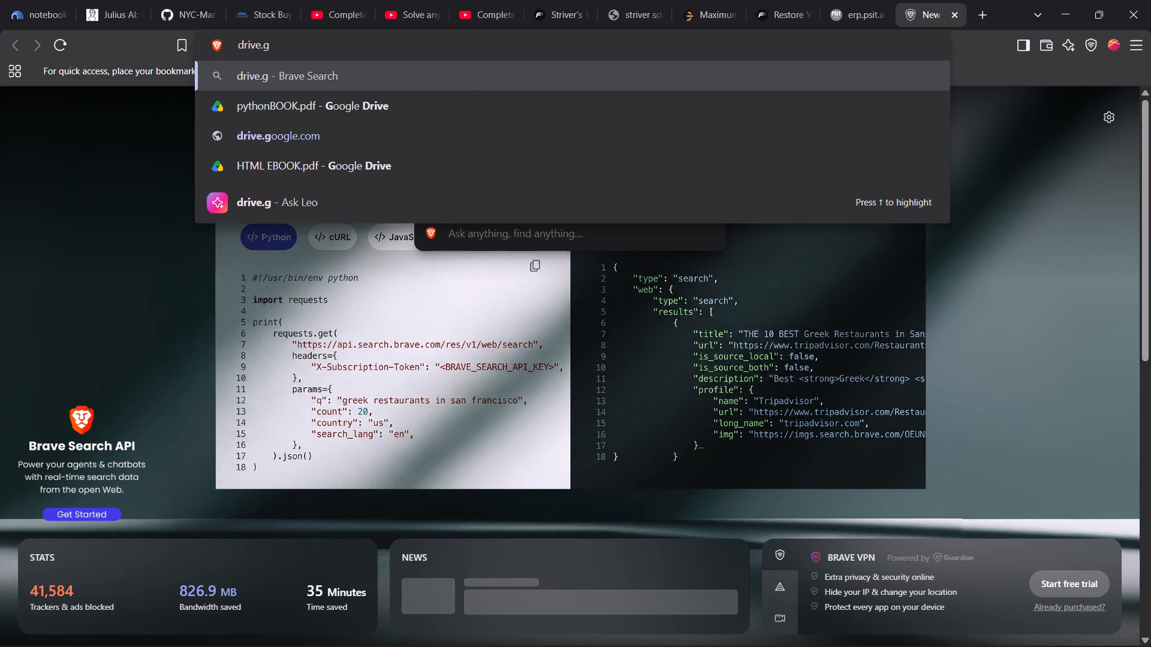
pyautogui.press('Down')
pyautogui.press('Down')
pyautogui.press('Down')
pyautogui.press('Down')
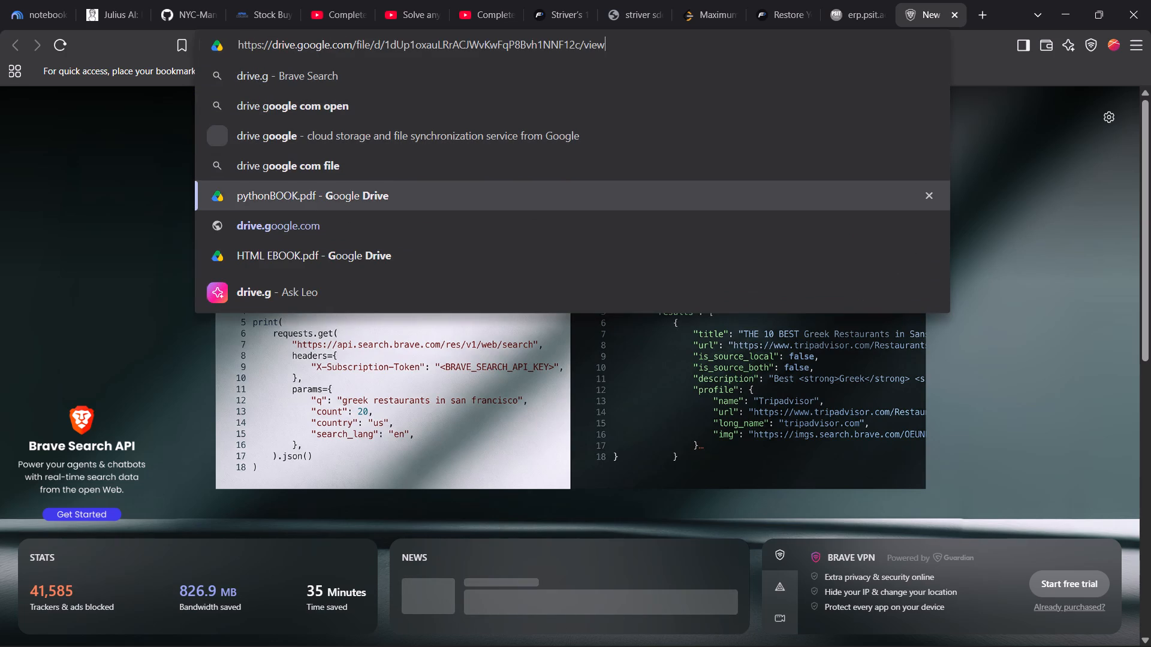
pyautogui.press('Down')
pyautogui.press('Return')
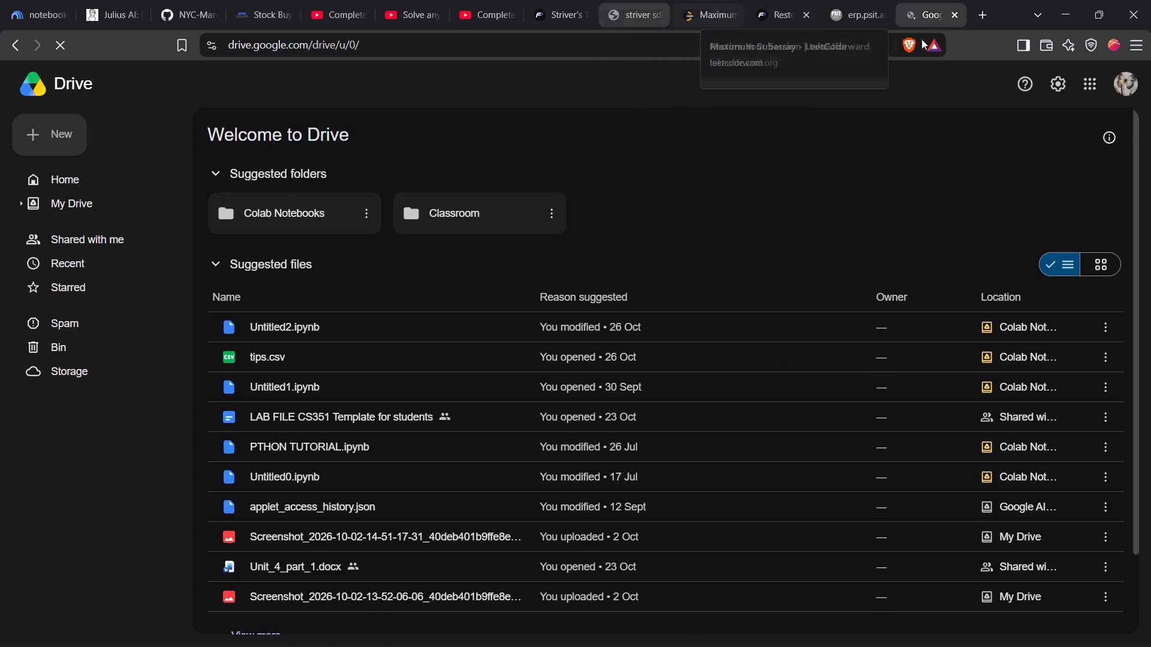
# Switch Drive to the account that holds Untitled document and close the previous account's Drive tab.
pyautogui.click(1126, 88)
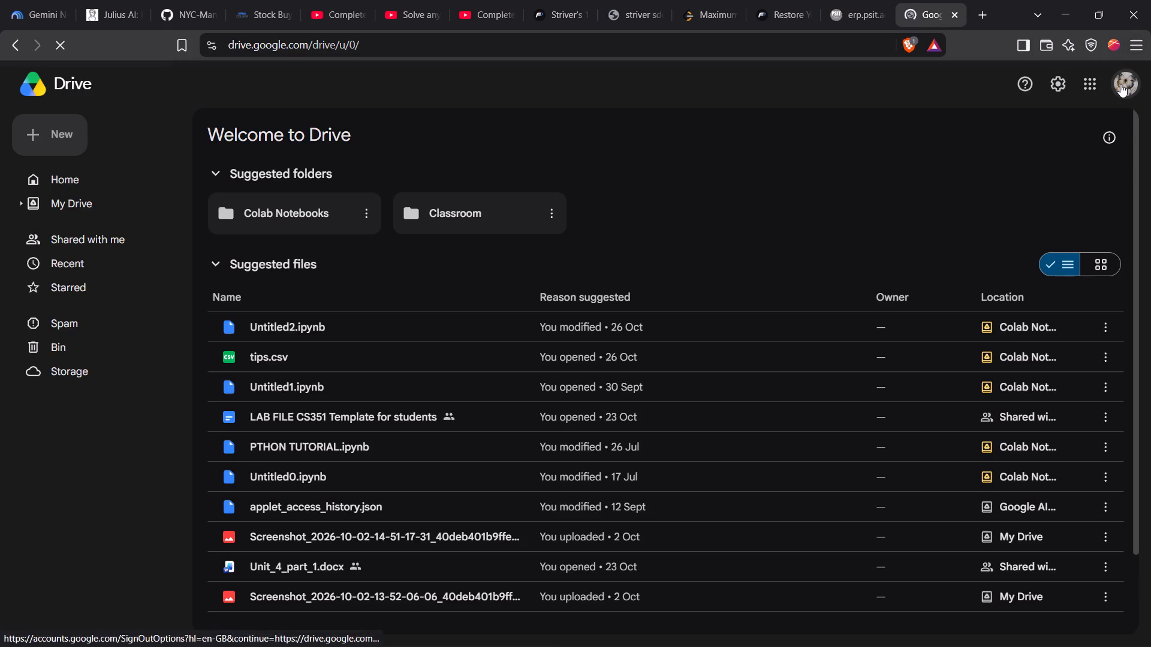
pyautogui.click(1120, 84)
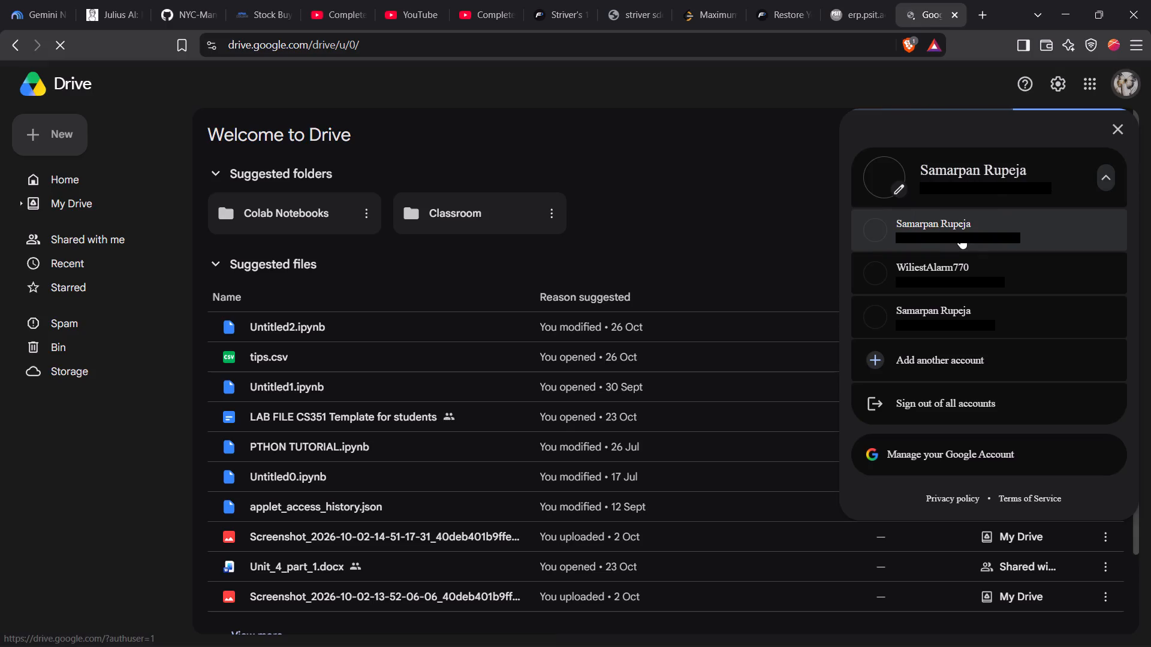
pyautogui.click(960, 235)
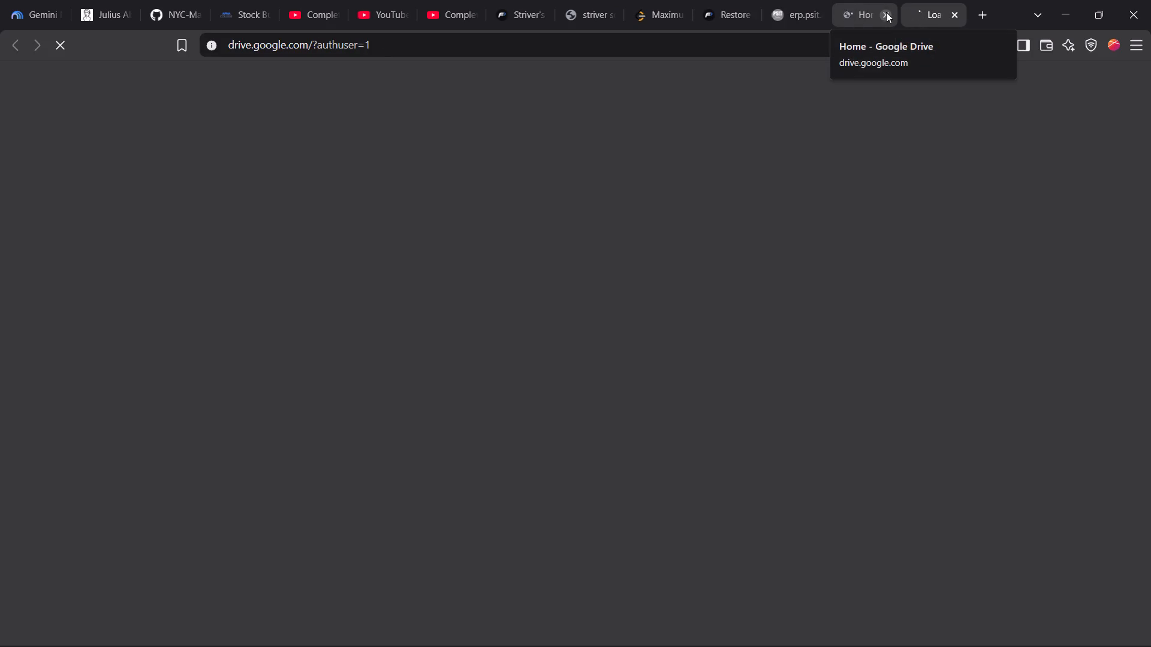
pyautogui.click(886, 11)
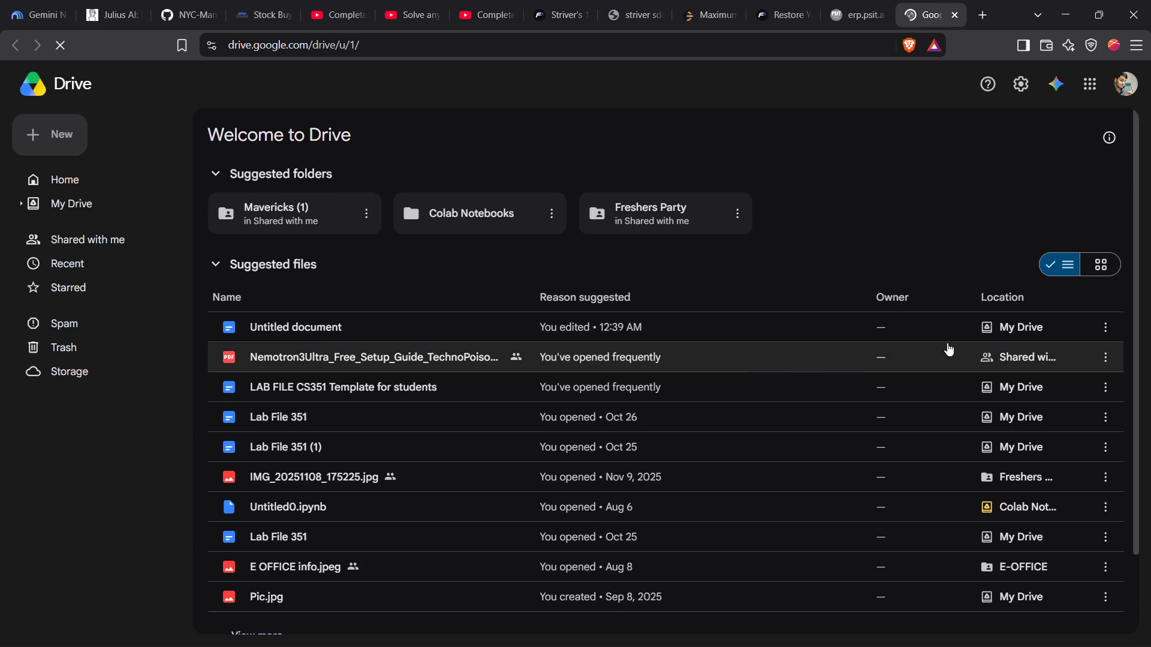
# Open the file actions for Untitled document in the suggested files.
pyautogui.click(1108, 330)
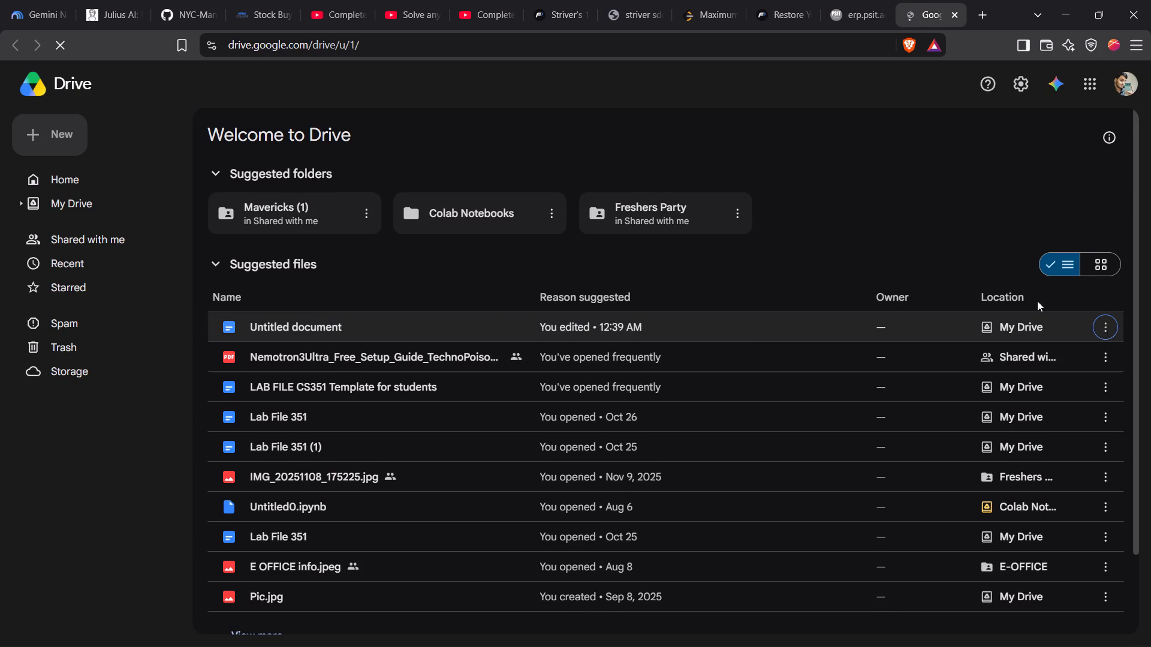
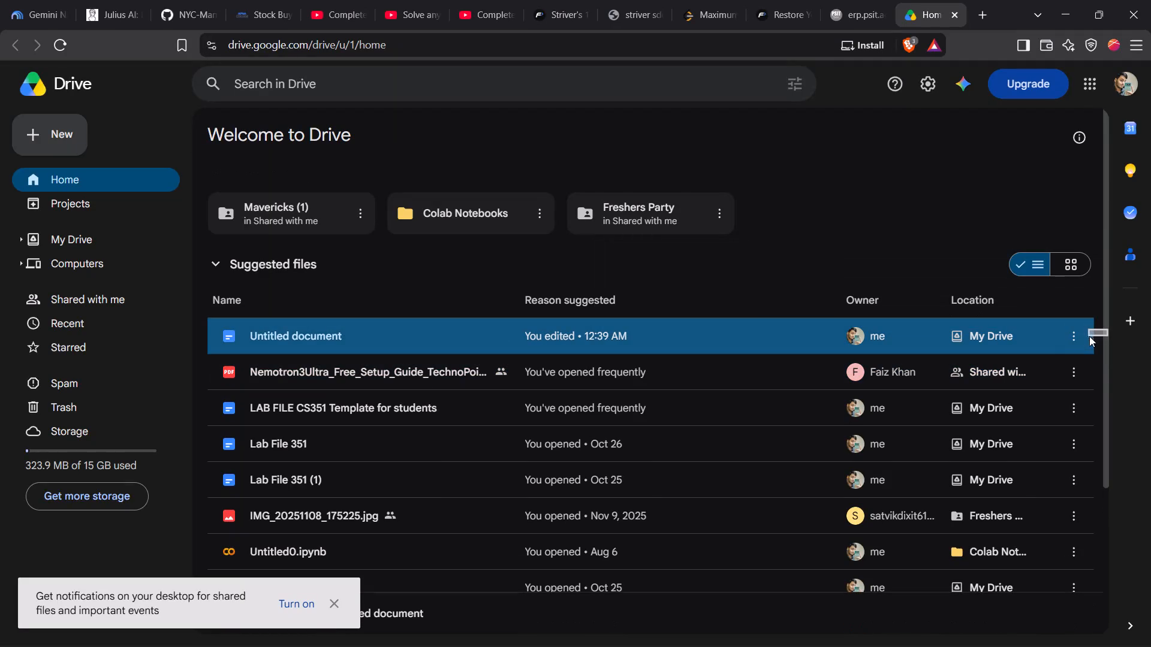
# Rename Untitled document in the suggested files as FSD lab file screenshots.
pyautogui.click(1074, 334)
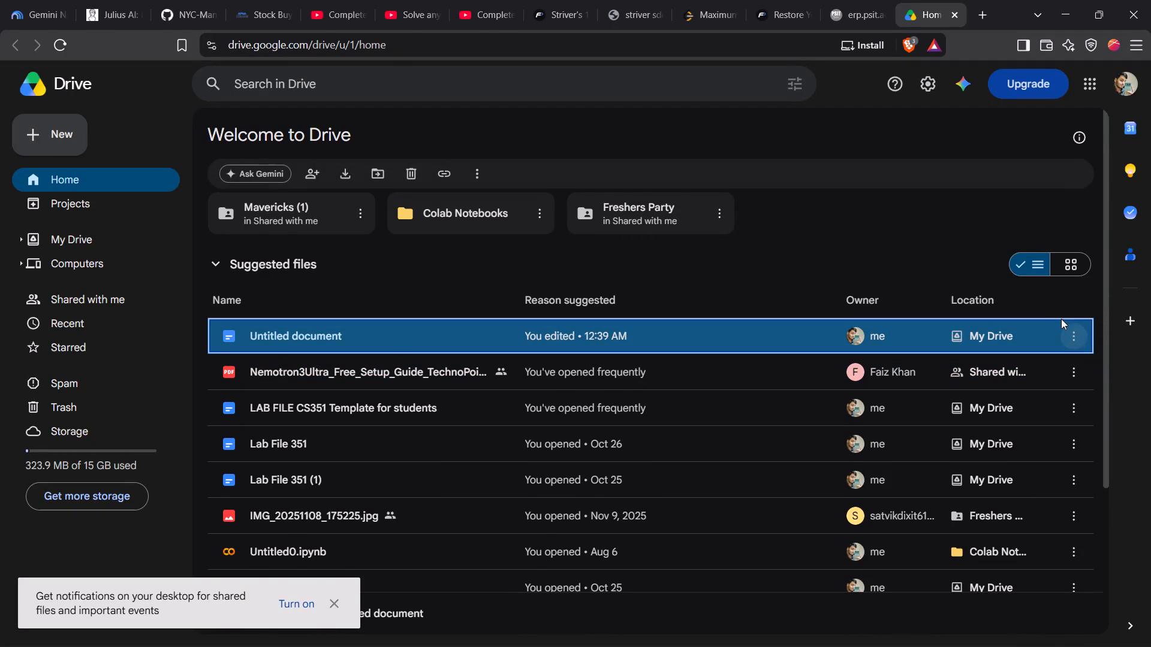
pyautogui.click(1049, 297)
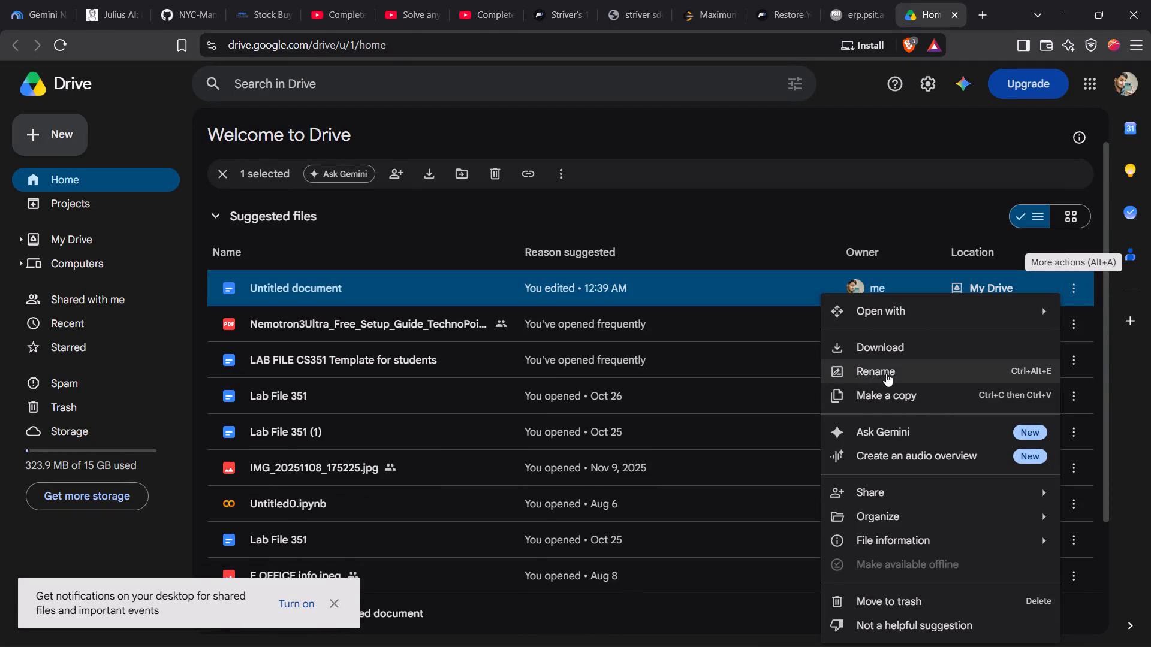
pyautogui.doubleClick(886, 373)
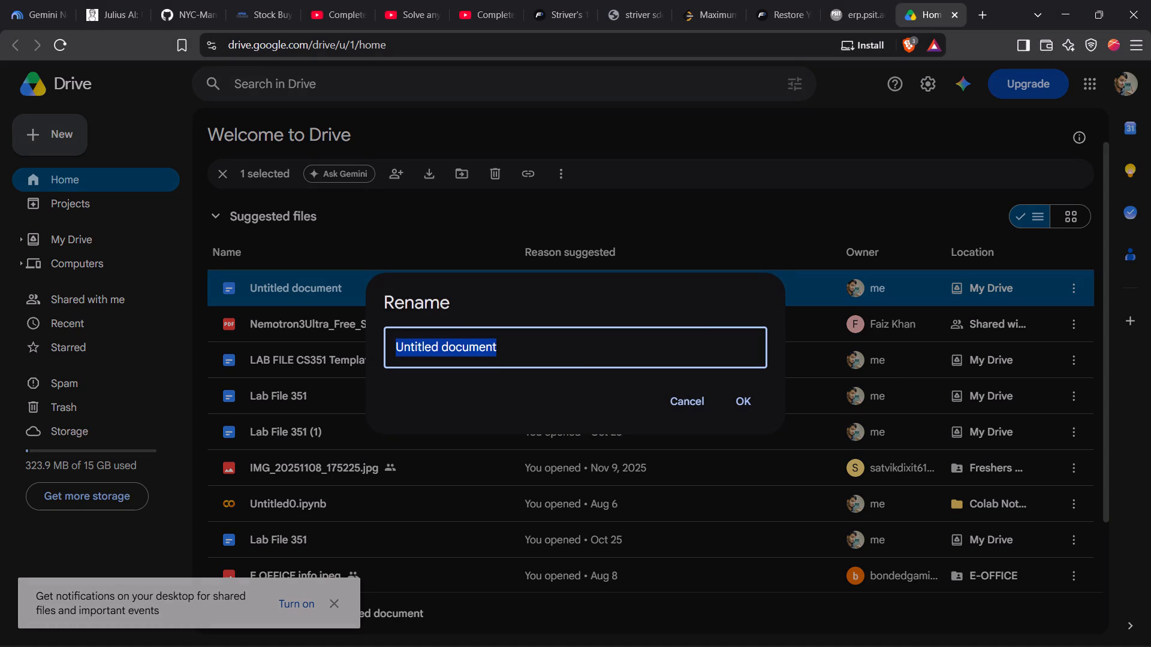
pyautogui.write('FSD lab file screenshots')
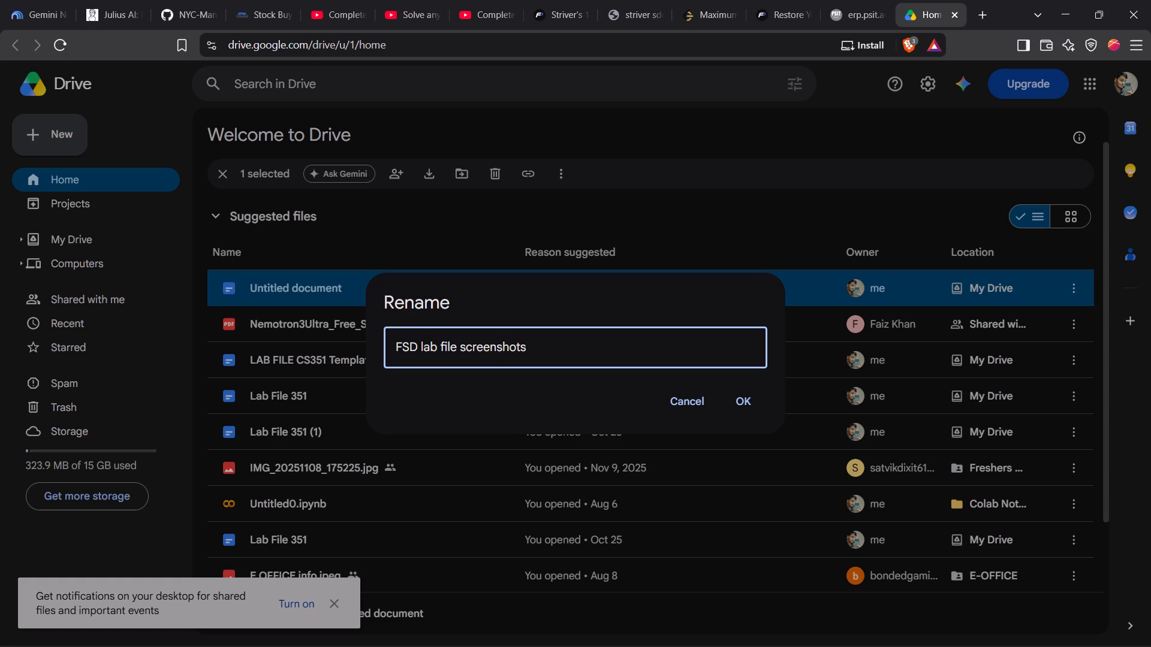
pyautogui.press('Return')
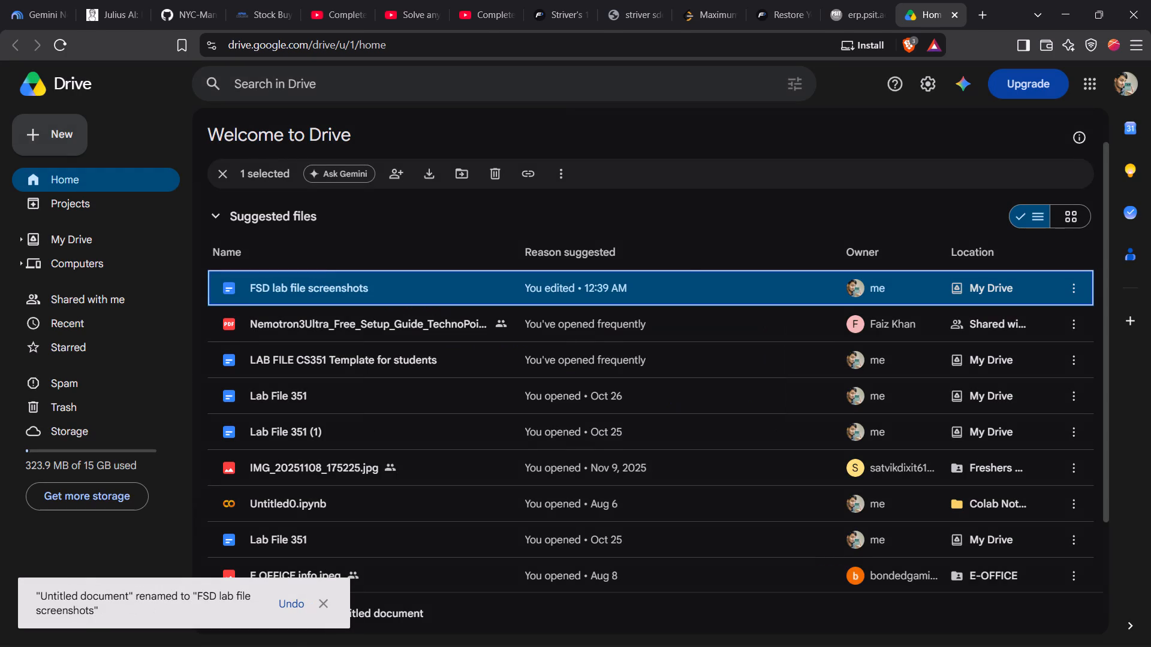
# Start downloading the FSD lab file screenshots document from Drive.
pyautogui.click(1079, 286)
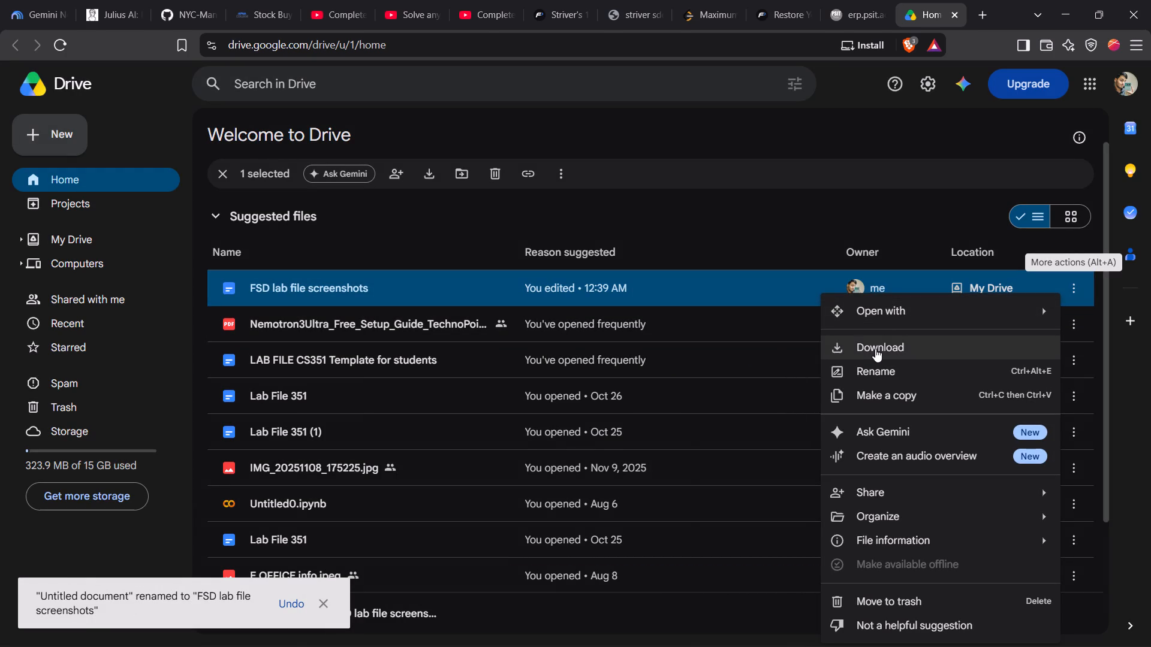
pyautogui.click(875, 349)
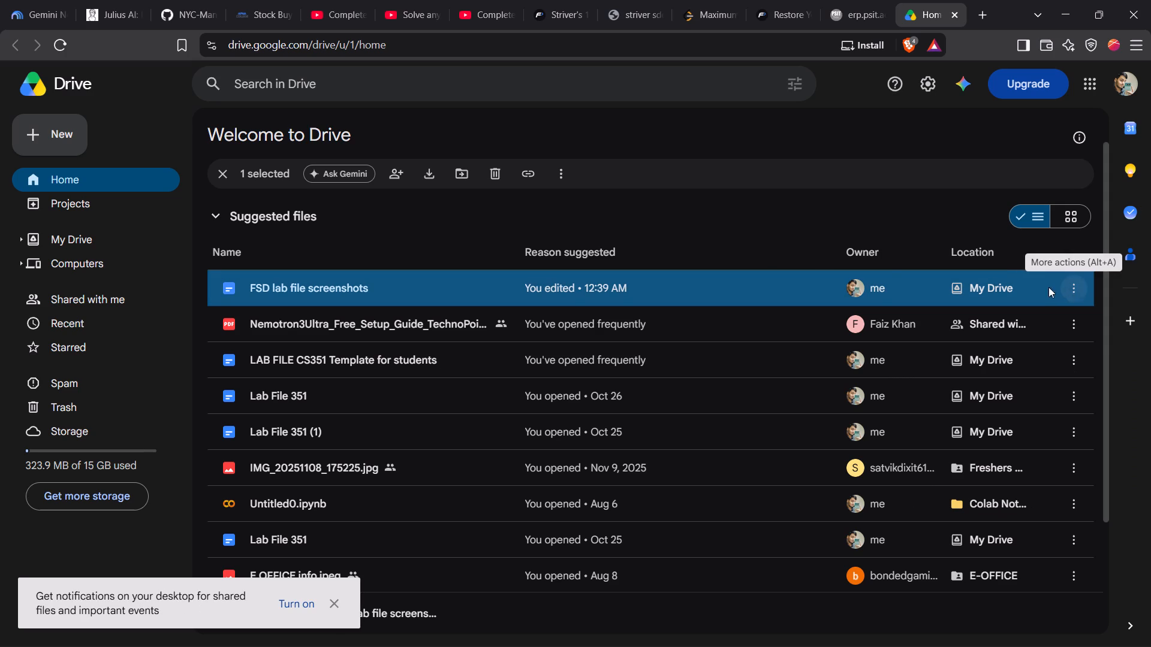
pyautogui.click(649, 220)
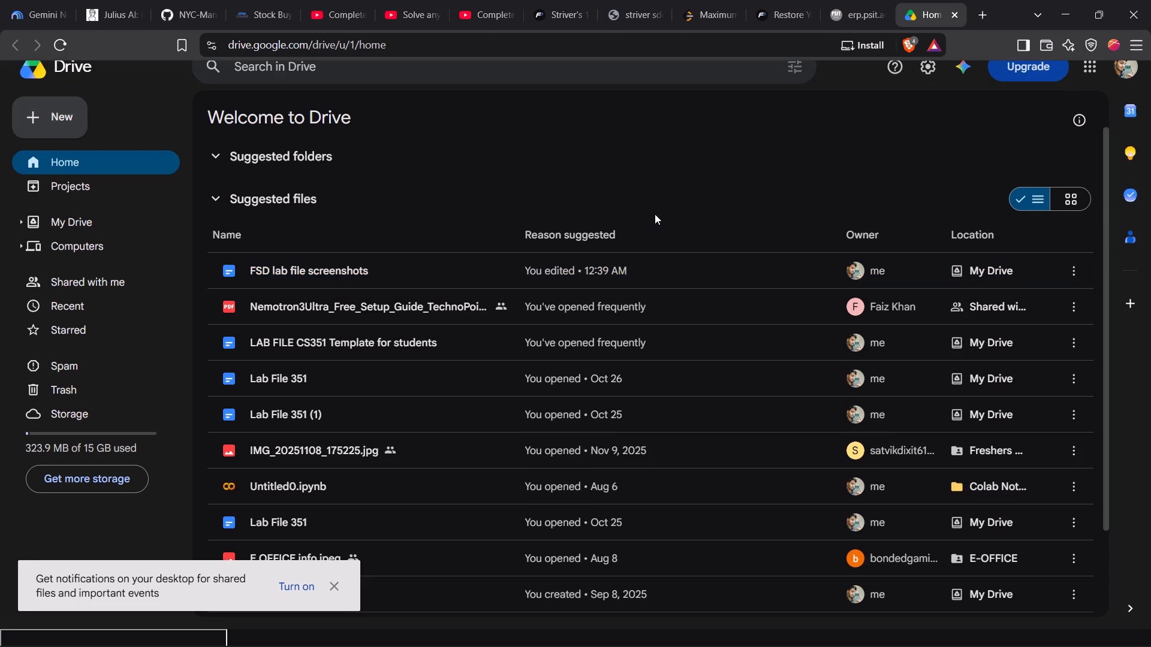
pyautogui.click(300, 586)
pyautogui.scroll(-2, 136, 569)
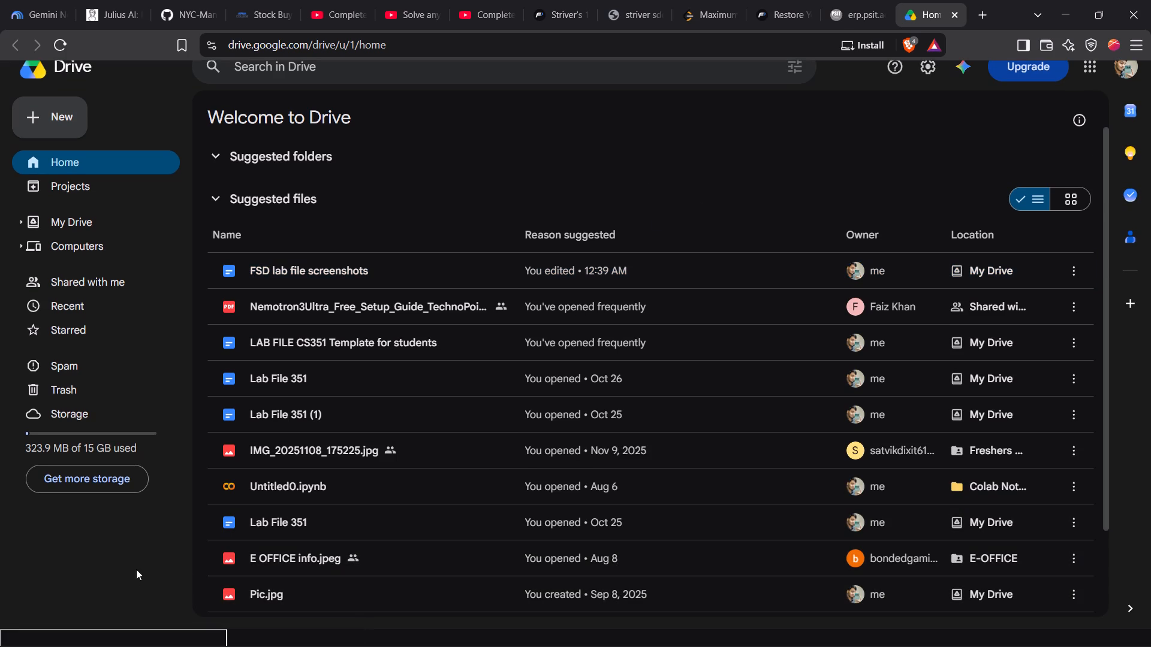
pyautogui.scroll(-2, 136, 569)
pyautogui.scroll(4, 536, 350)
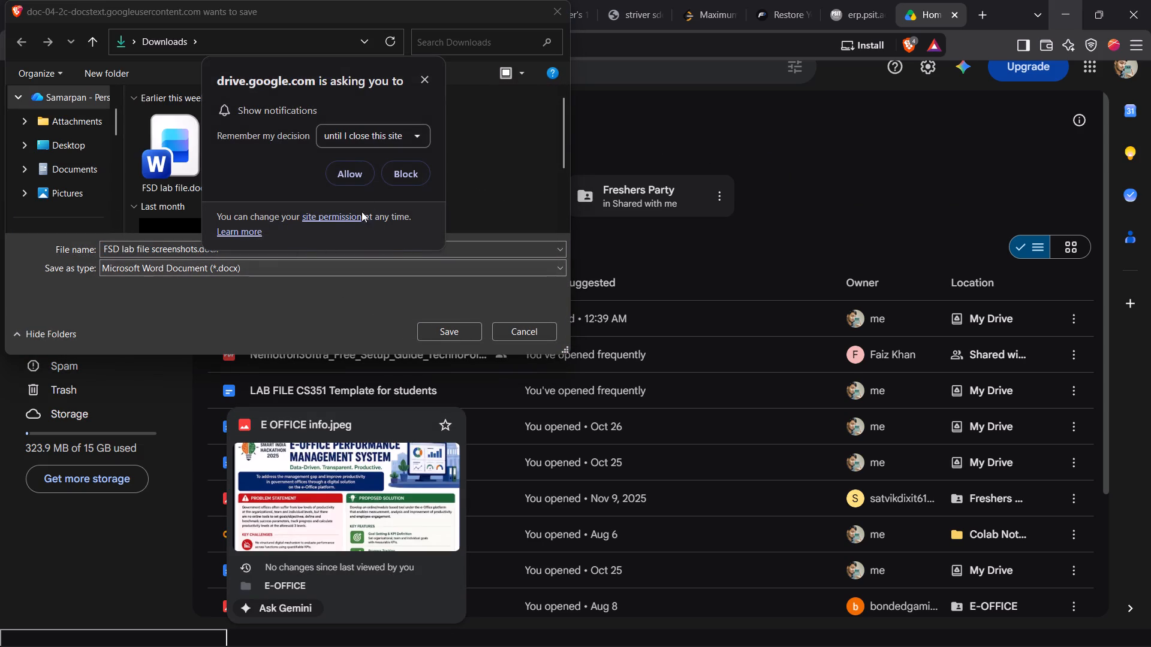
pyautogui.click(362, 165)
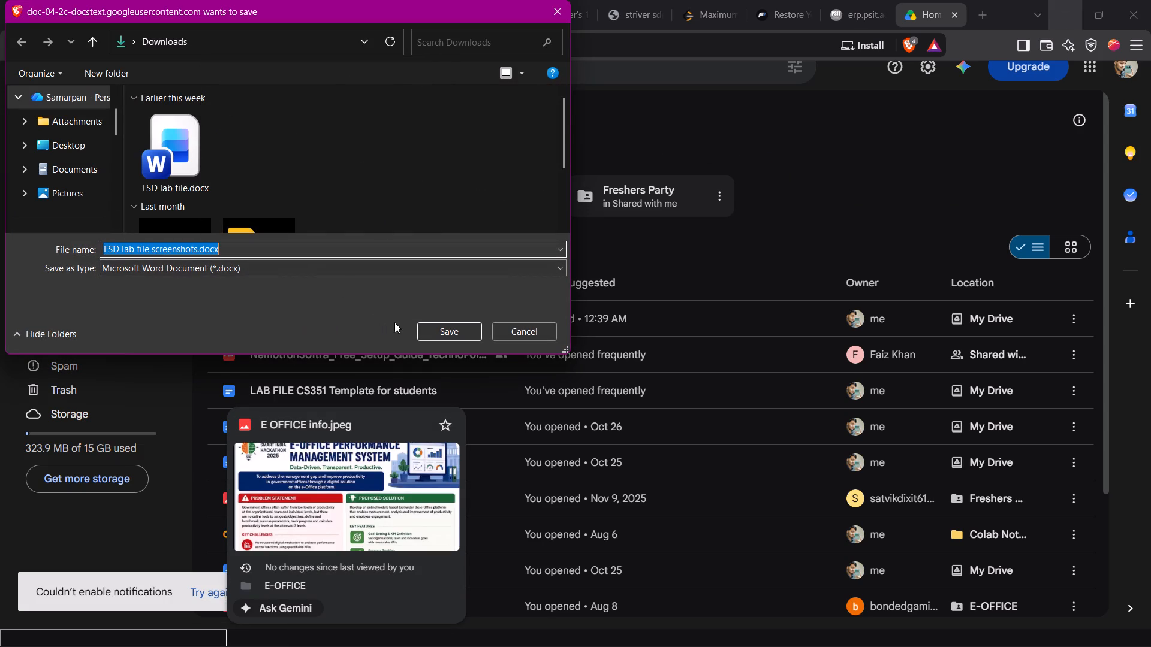
# Save the download in Downloads as FSD lab file screenshots.docx, a Microsoft Word document.
pyautogui.click(432, 328)
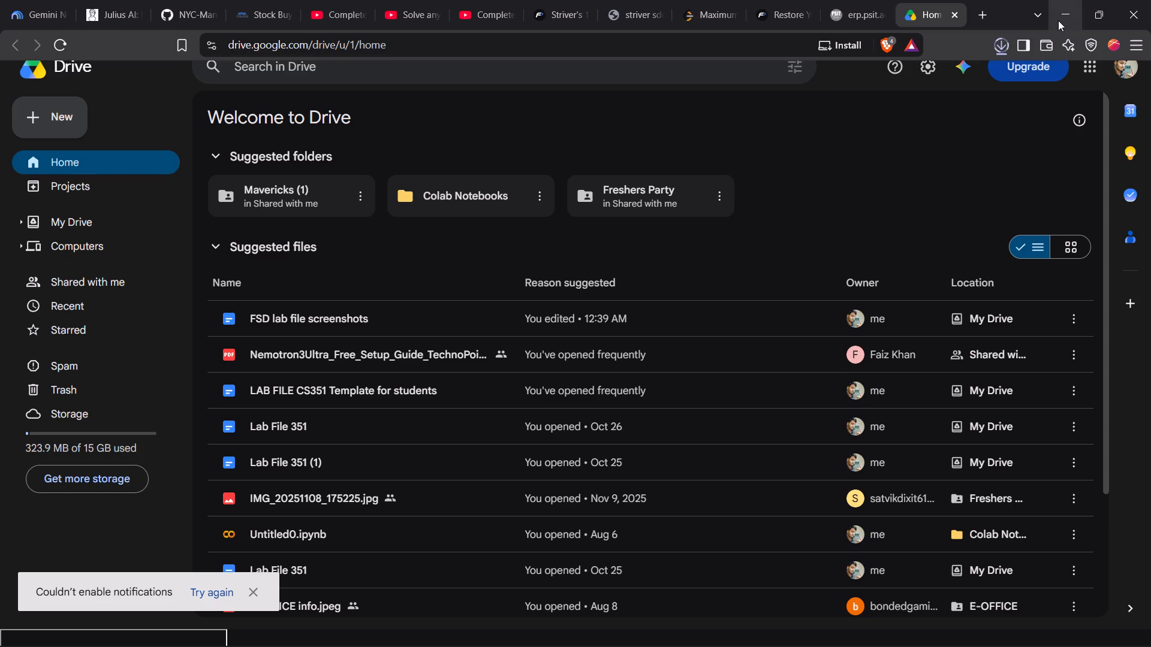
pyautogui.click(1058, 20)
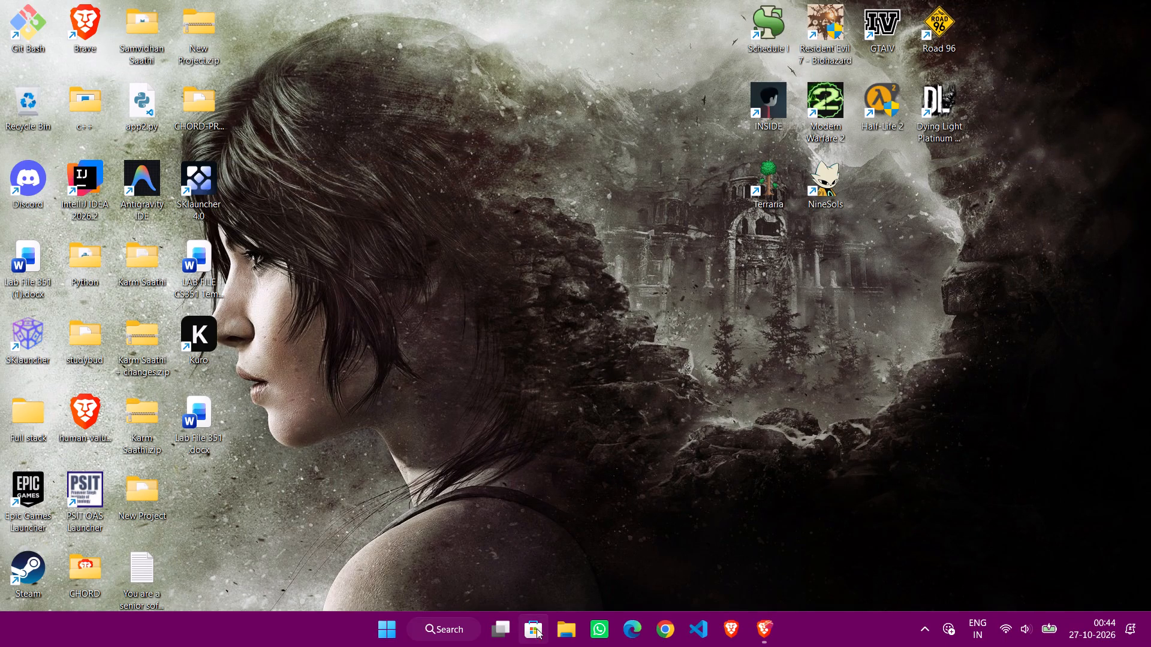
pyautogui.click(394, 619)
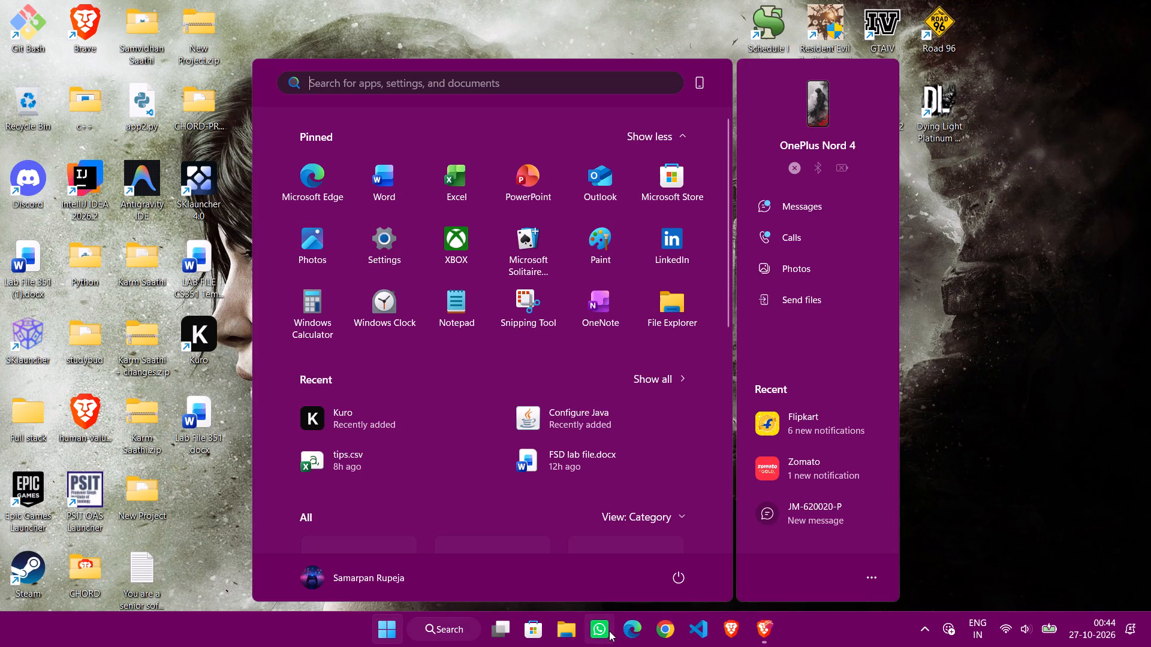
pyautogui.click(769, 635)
# Close the Google Drive tab.
pyautogui.click(953, 12)
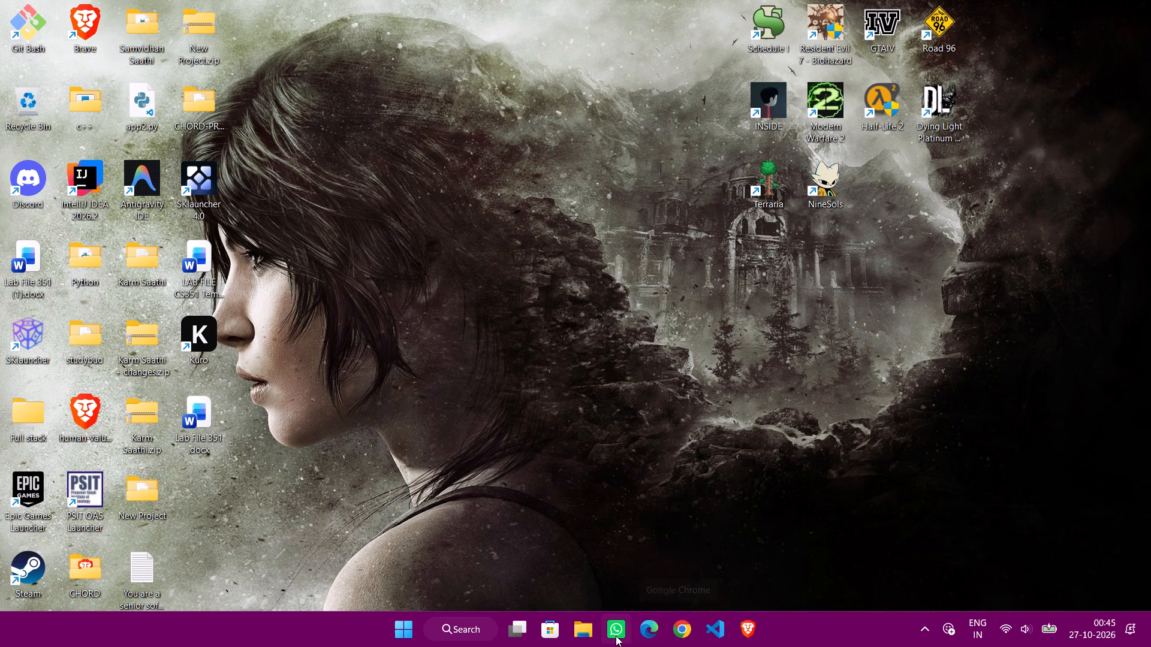
# Shut down the computer from the desktop.
pyautogui.tripleClick(729, 530)
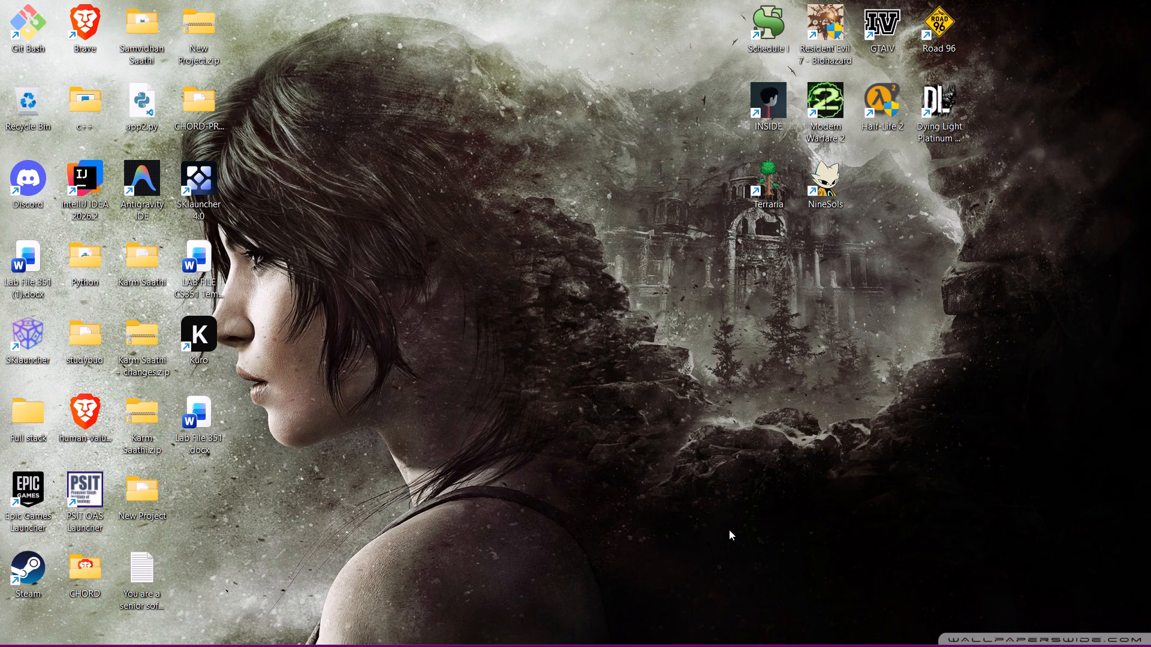
pyautogui.hotkey('alt', 'F4')
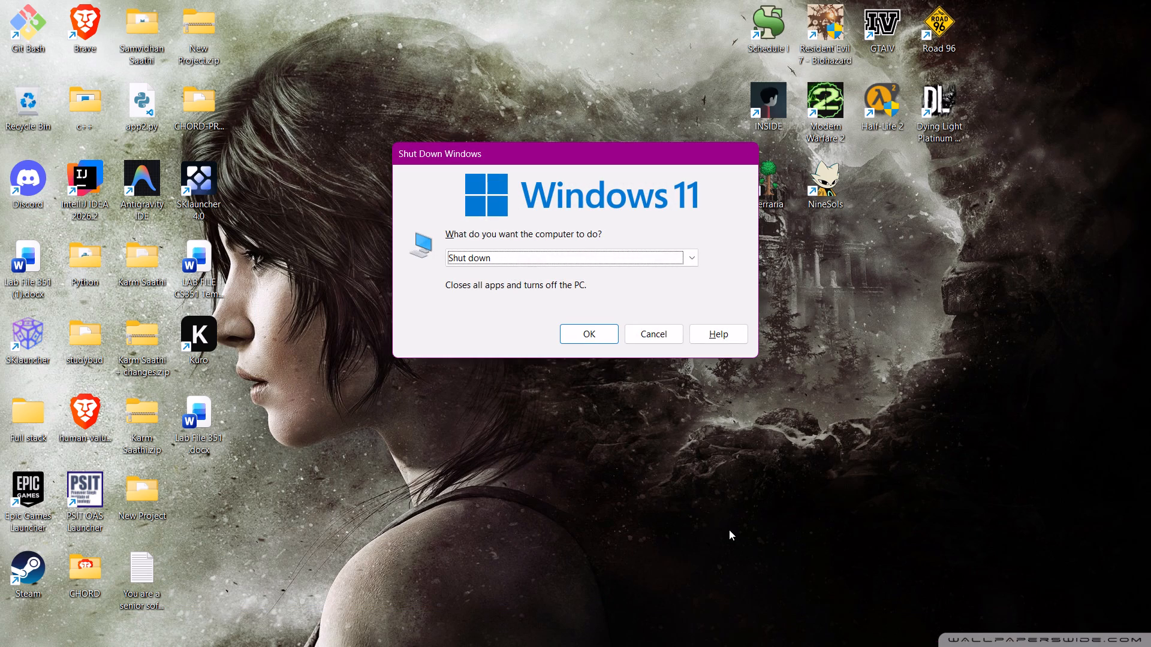
pyautogui.press('Return')
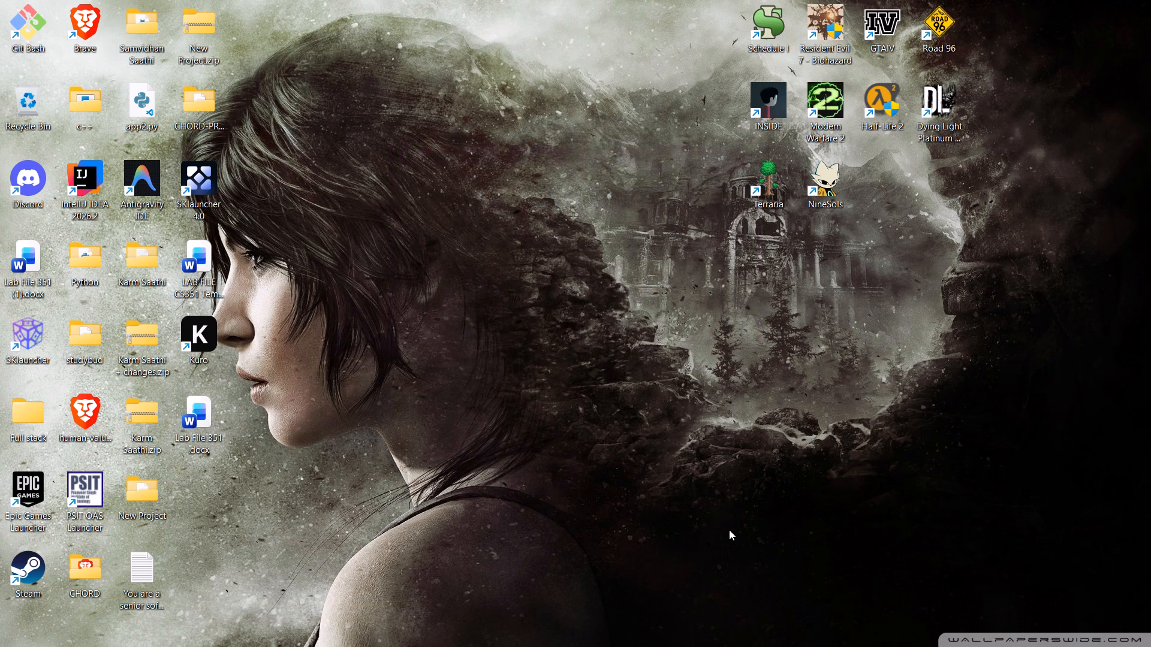